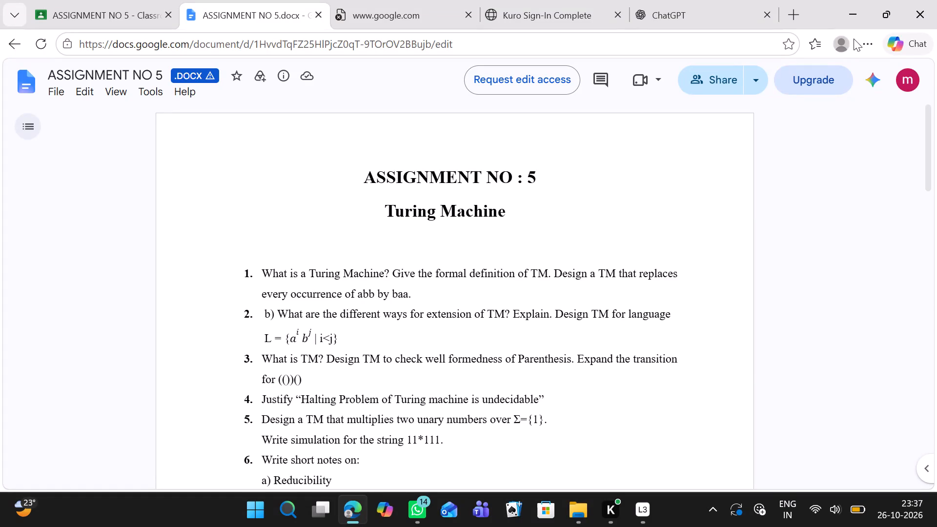
click(627, 95)
scroll(542, 212, down, 1)
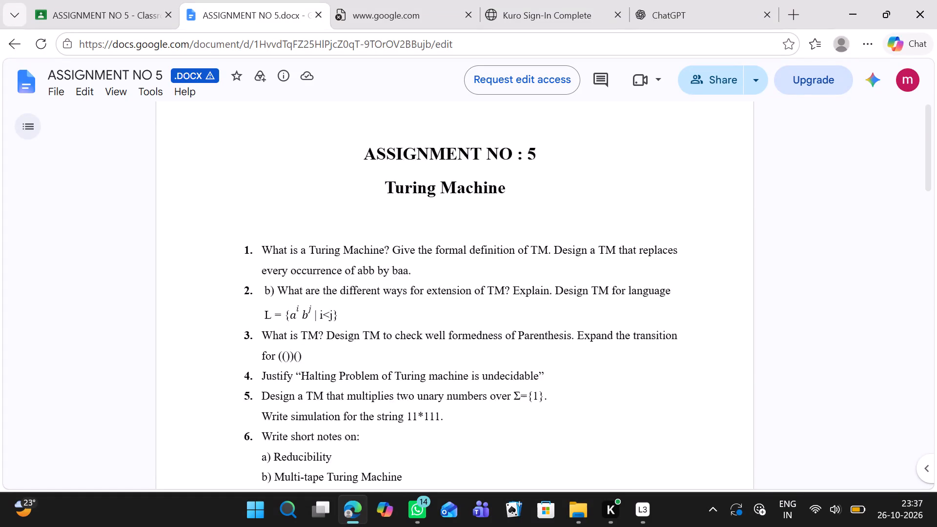
scroll(542, 212, down, 5)
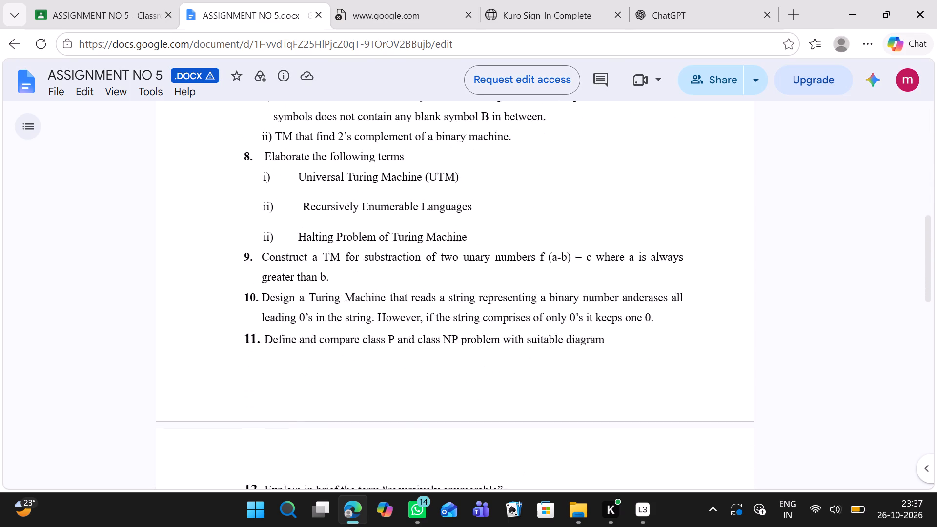
scroll(542, 212, down, 4)
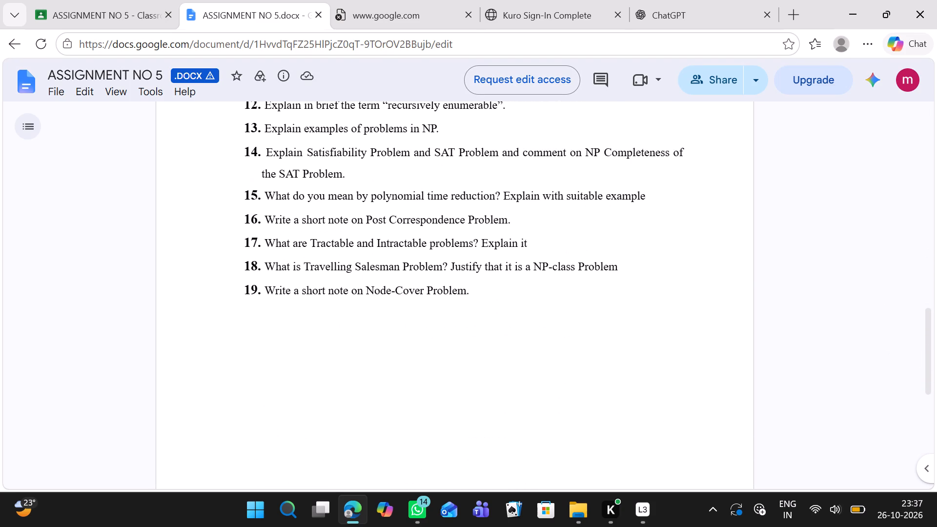
scroll(542, 212, up, 1)
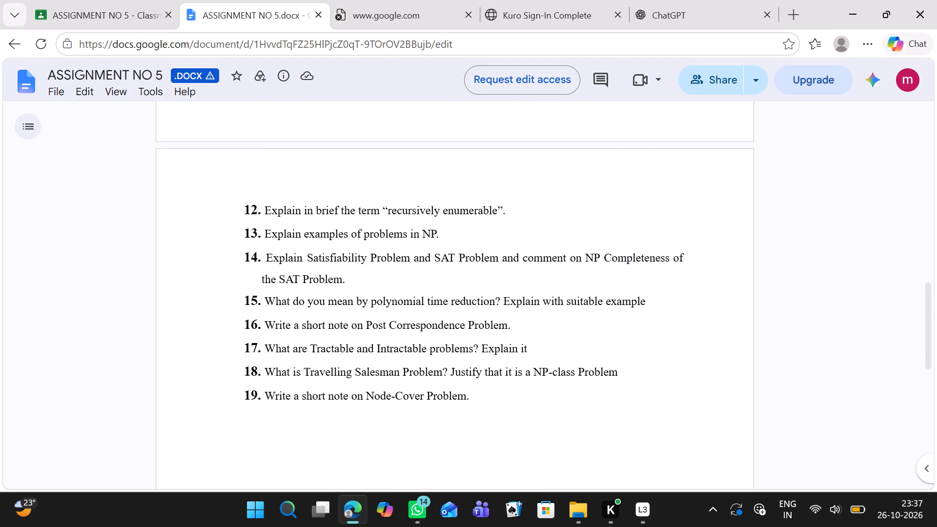
scroll(542, 212, up, 3)
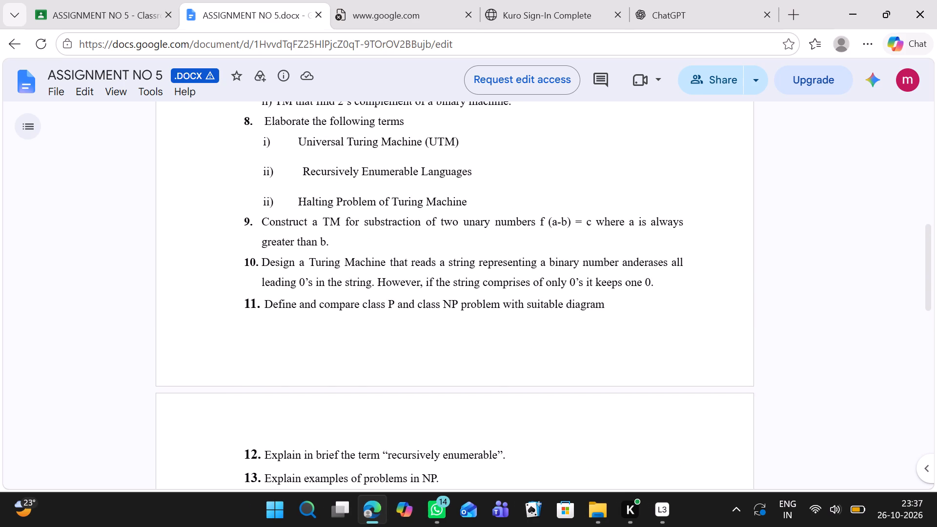
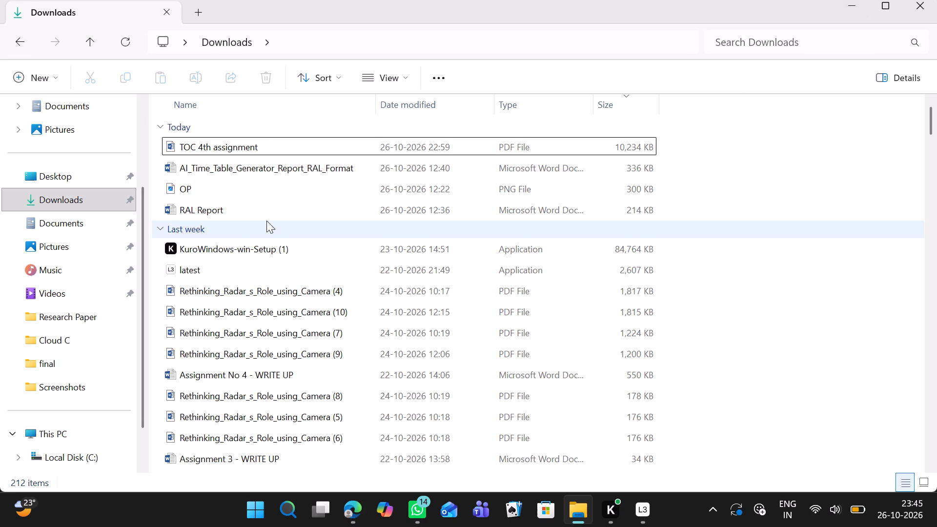
scroll(266, 221, down, 3)
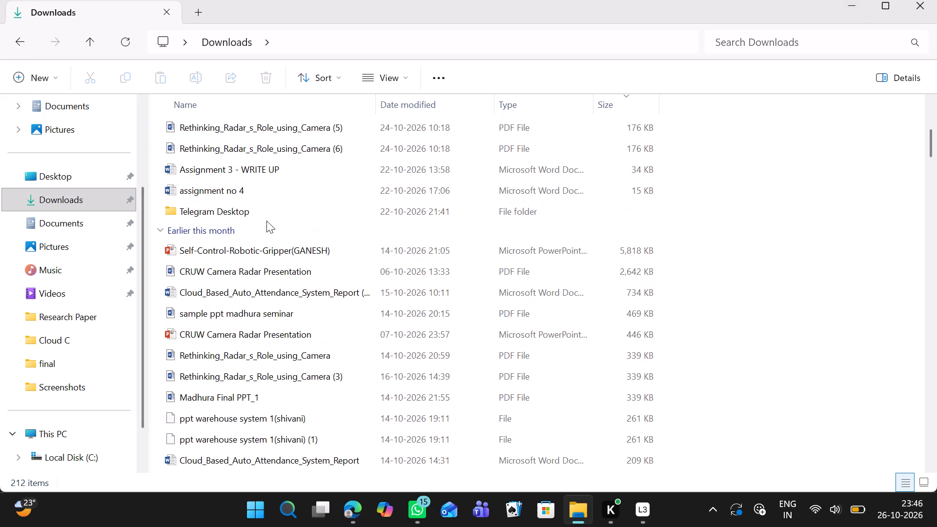
click(63, 343)
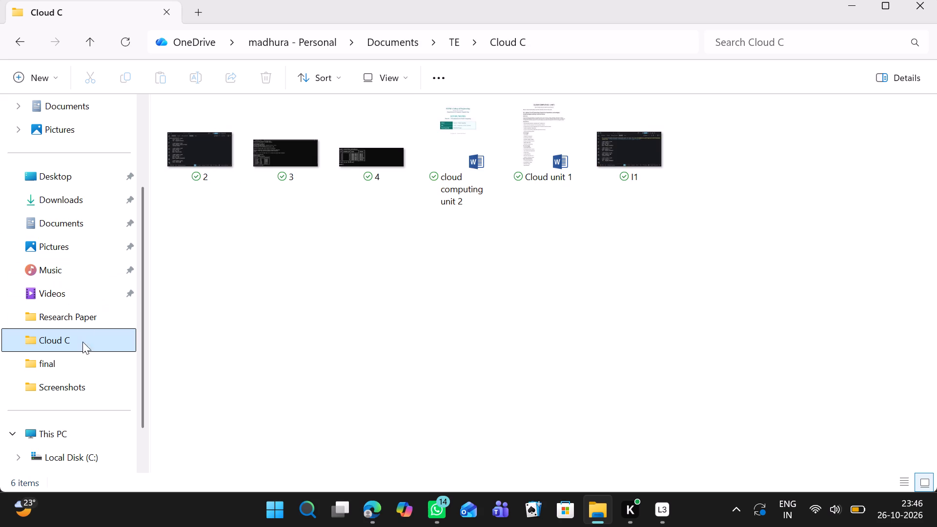
click(81, 365)
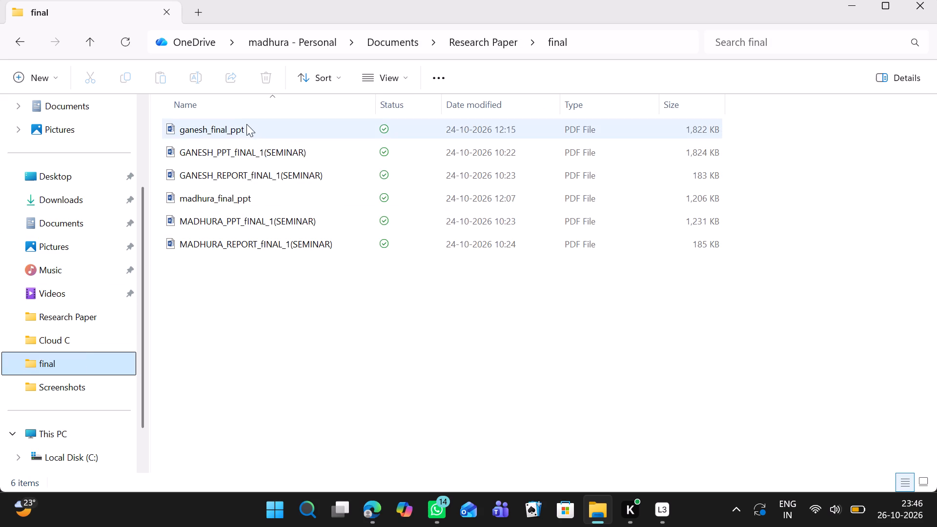
click(77, 331)
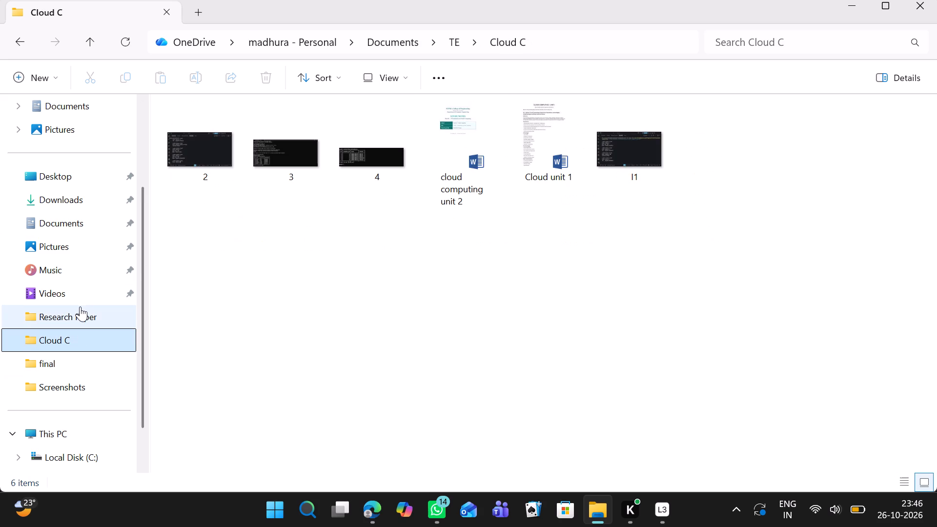
click(80, 306)
Open the Word document Cloud_Based_Auto_Attendance_System_Report (1) from the Downloads folder.
click(66, 205)
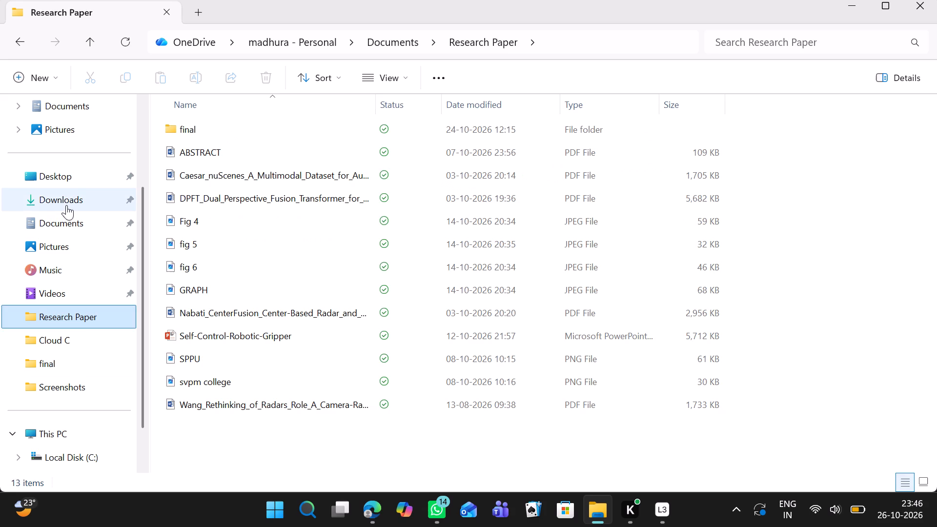
scroll(266, 241, down, 2)
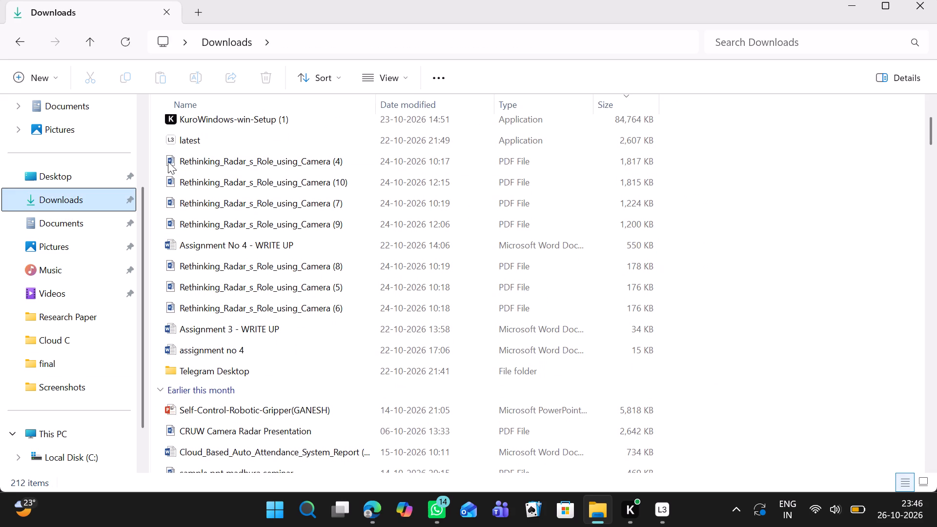
scroll(198, 275, down, 1)
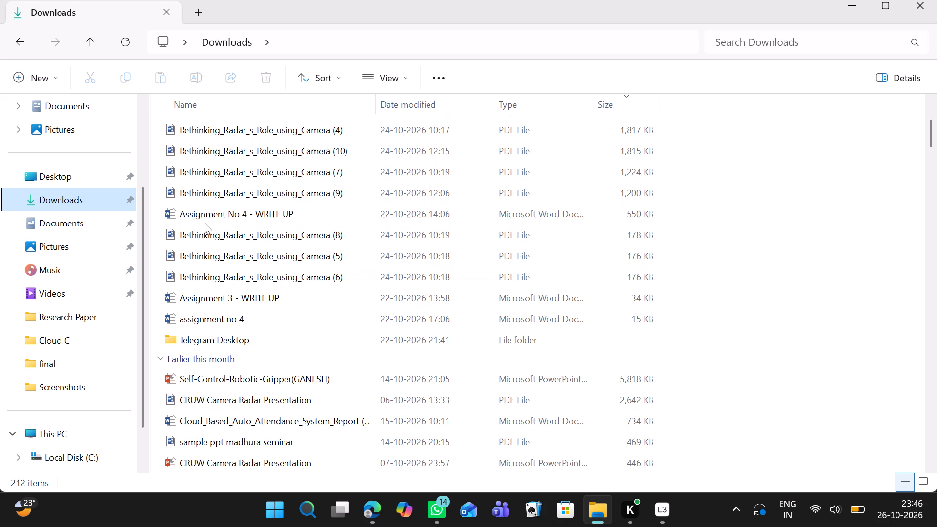
scroll(204, 222, down, 1)
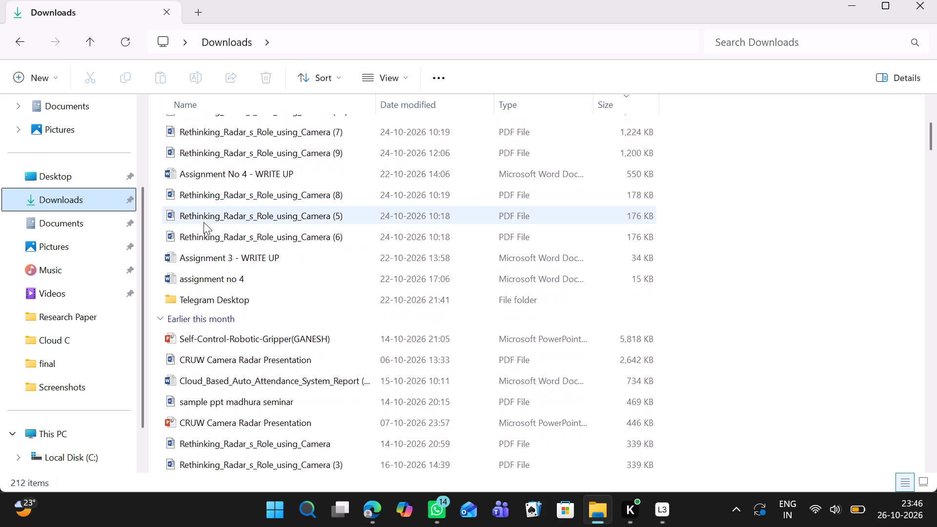
scroll(204, 222, down, 3)
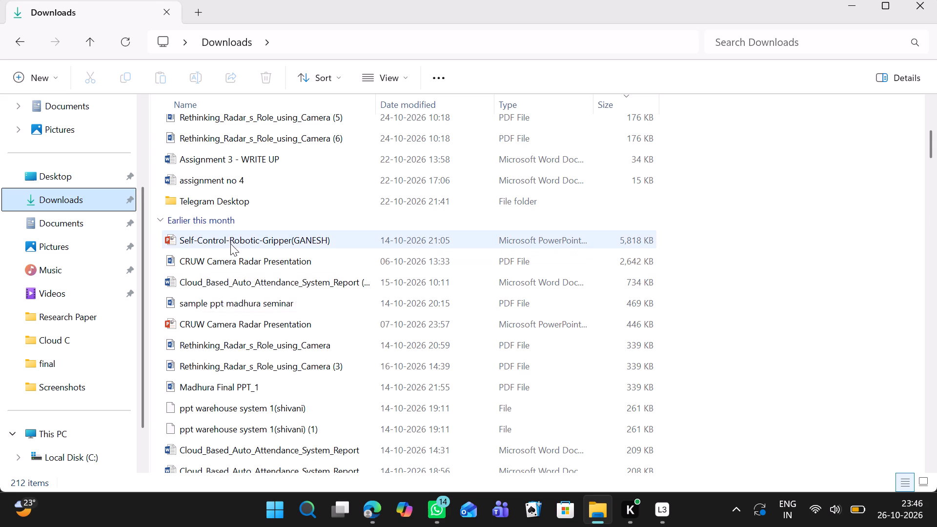
scroll(230, 245, down, 1)
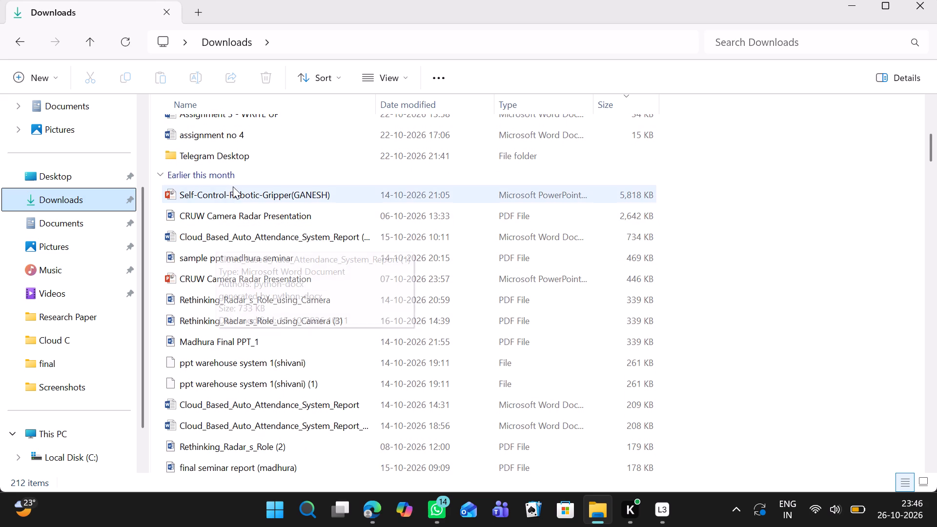
double_click(232, 235)
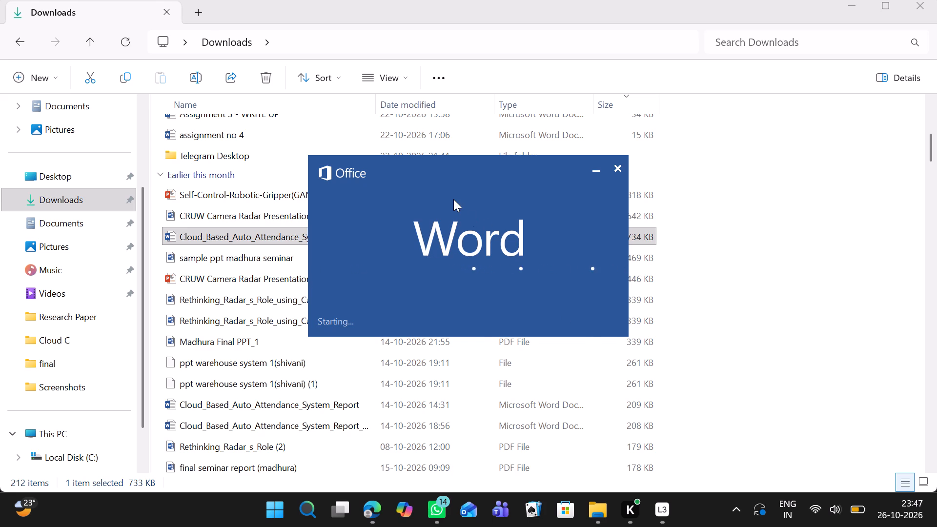
Review the layout of the attendance report's title page and certificate, dismissing the Office activation wizard.
ctrl+scroll(496, 315, down, 5)
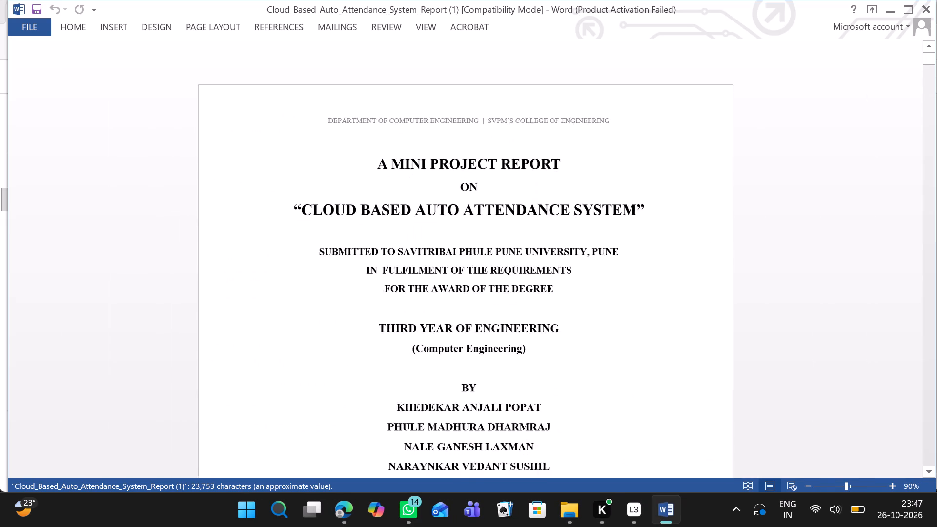
scroll(496, 315, down, 2)
ctrl+scroll(496, 315, down, 2)
scroll(496, 315, up, 2)
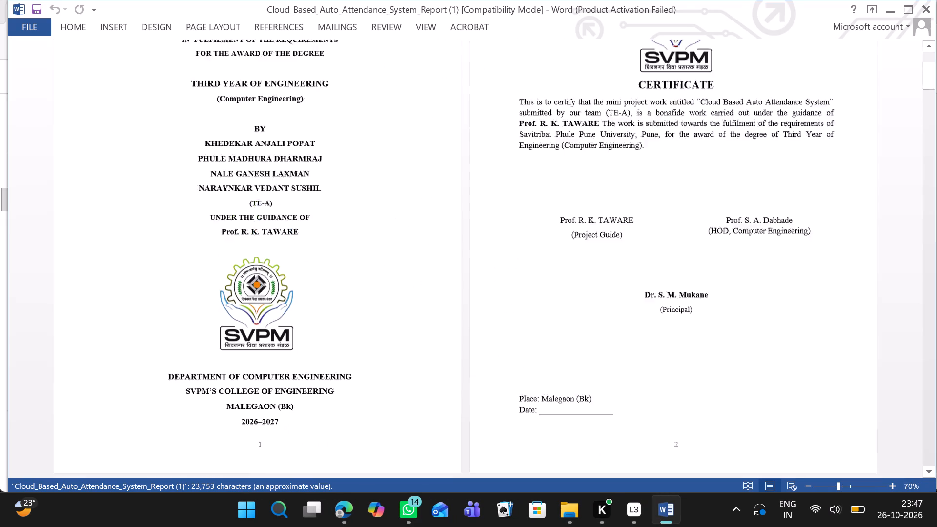
scroll(496, 315, up, 2)
scroll(299, 238, up, 1)
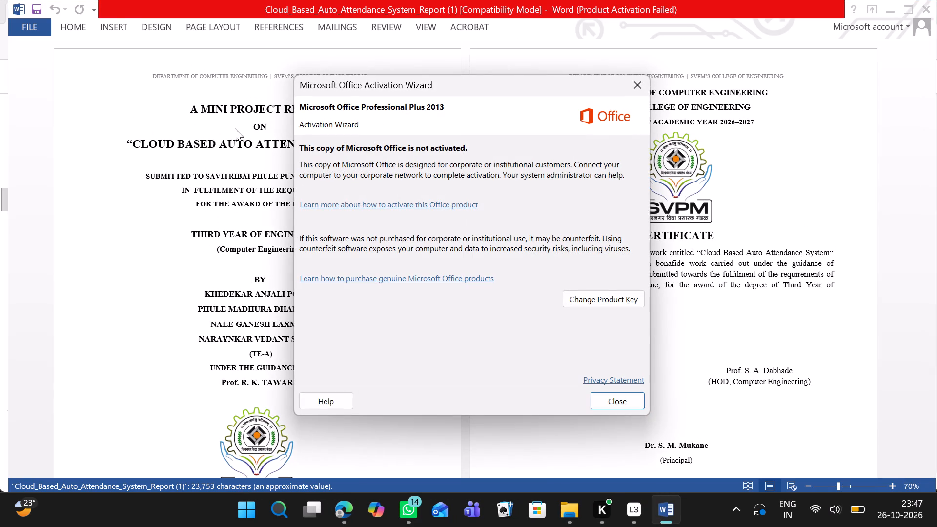
click(634, 81)
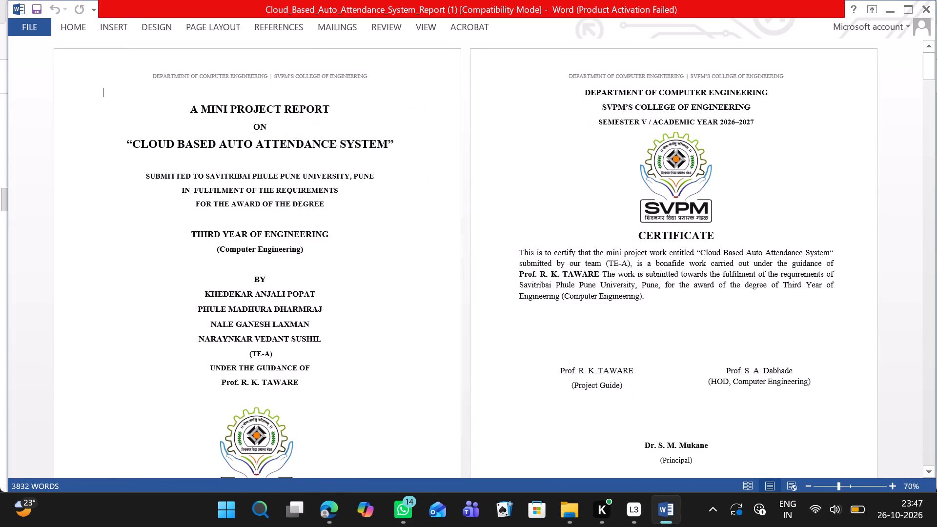
Examine the acknowledgement and abstract pages of the attendance system report.
scroll(217, 360, down, 5)
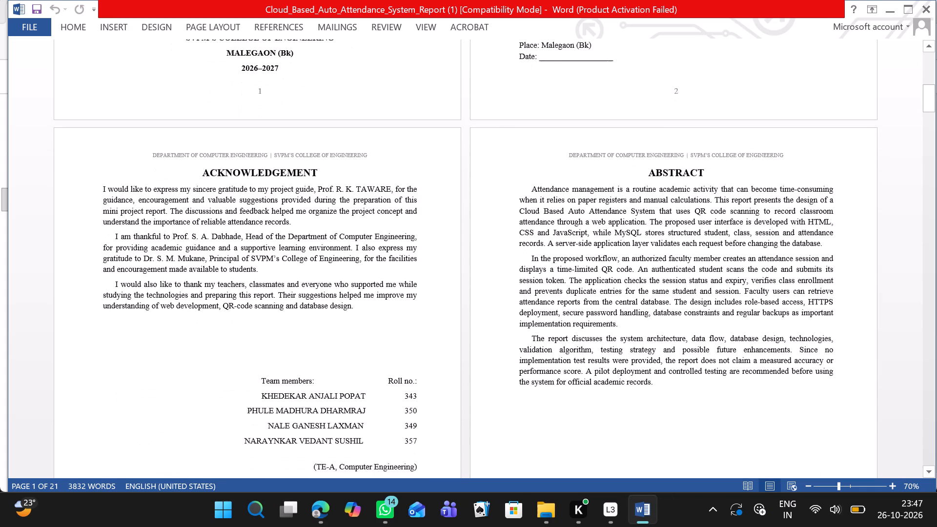
scroll(217, 360, down, 1)
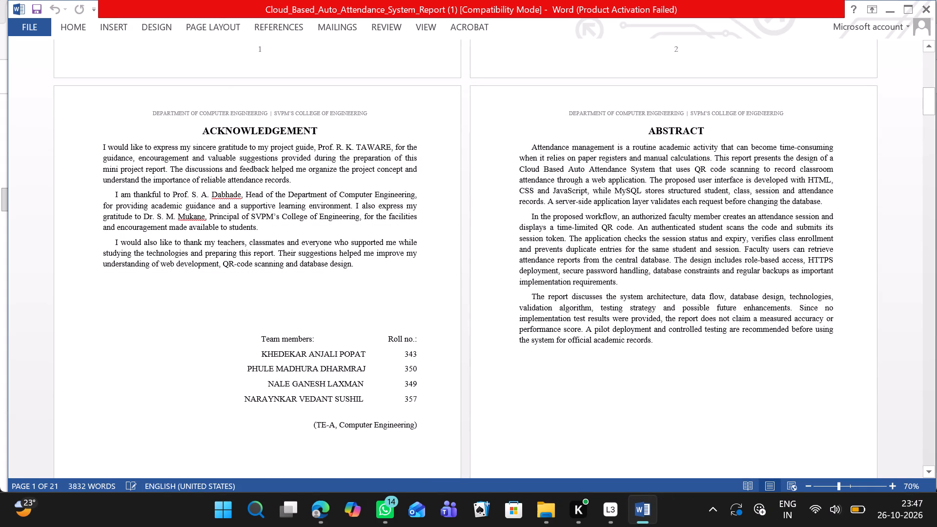
scroll(365, 150, down, 2)
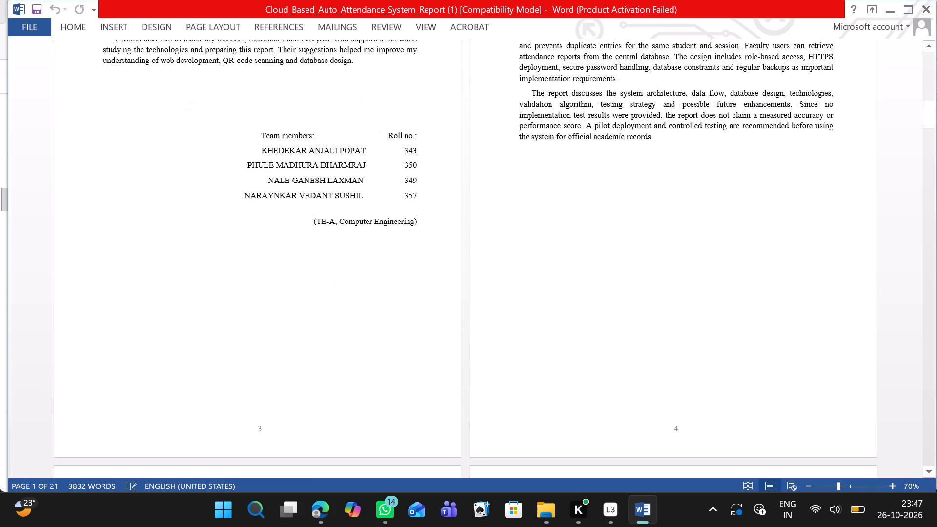
scroll(359, 234, up, 1)
scroll(570, 181, up, 1)
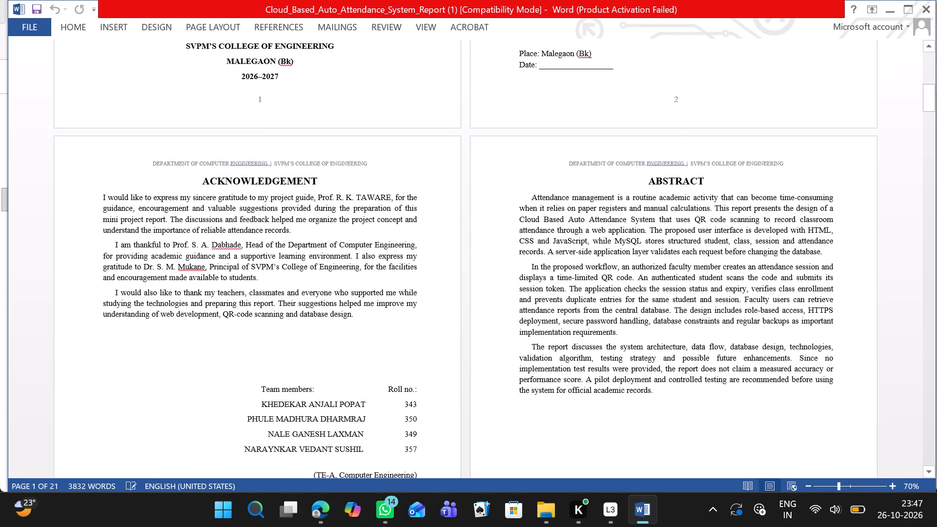
Examine the attendance report's contents, list of figures and Chapter 1 Introduction pages for their structure.
scroll(570, 181, down, 5)
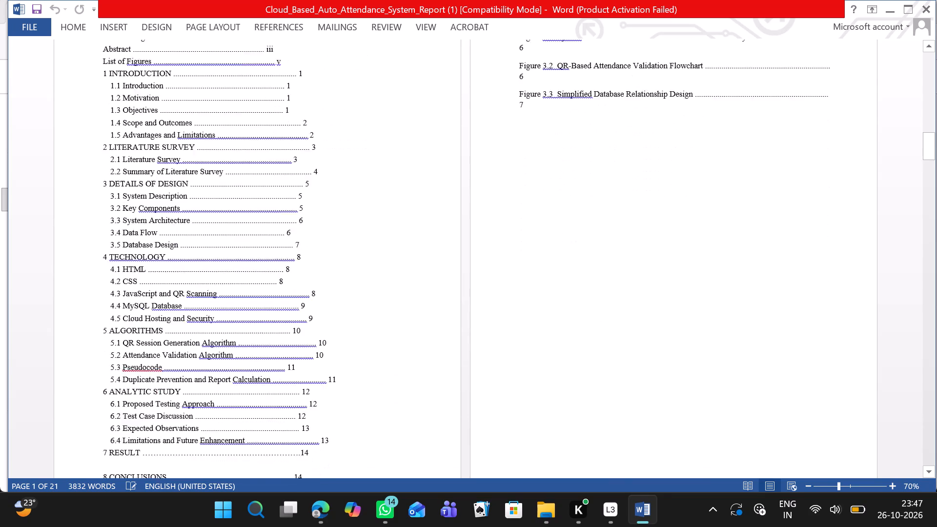
scroll(267, 206, up, 2)
scroll(441, 297, down, 1)
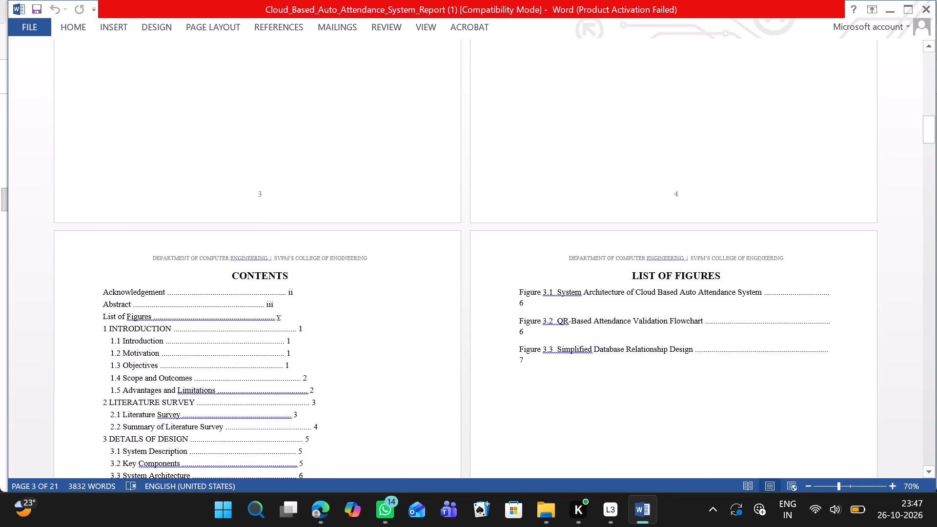
scroll(441, 297, down, 4)
scroll(441, 297, up, 2)
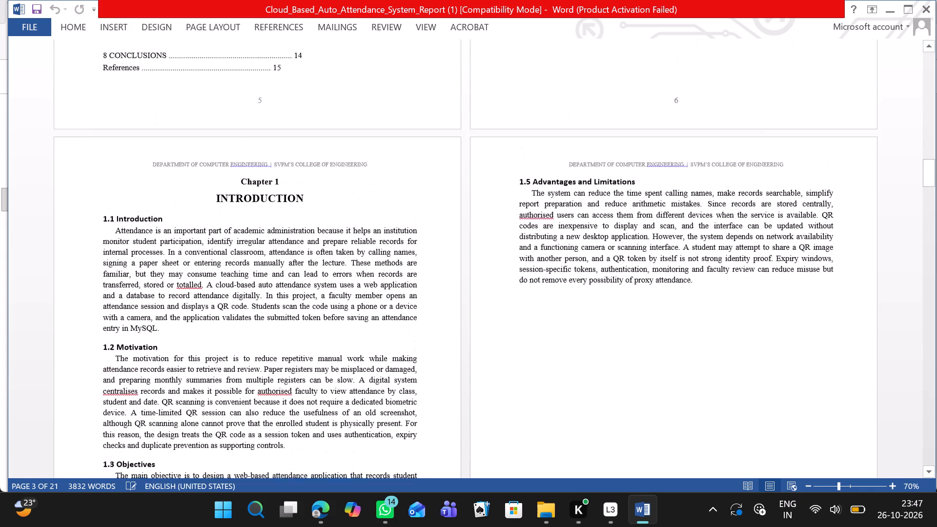
scroll(342, 160, down, 1)
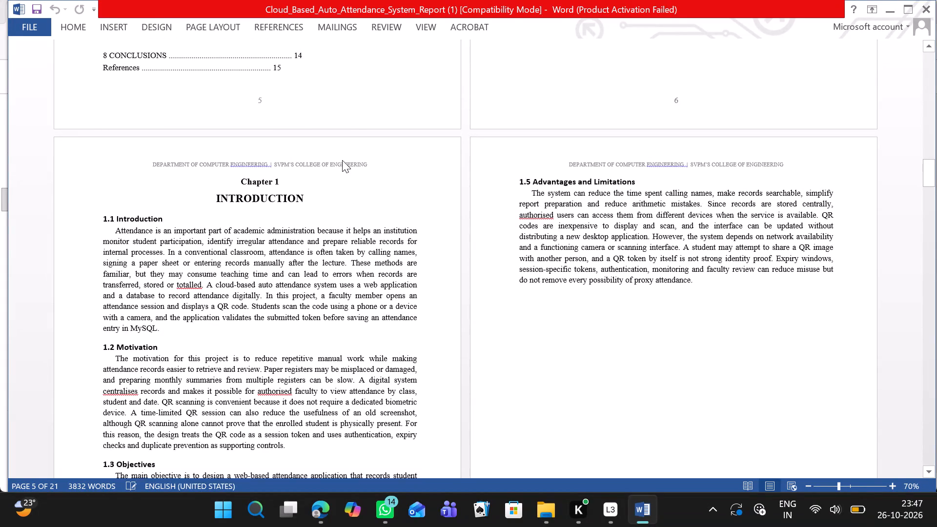
scroll(342, 160, down, 2)
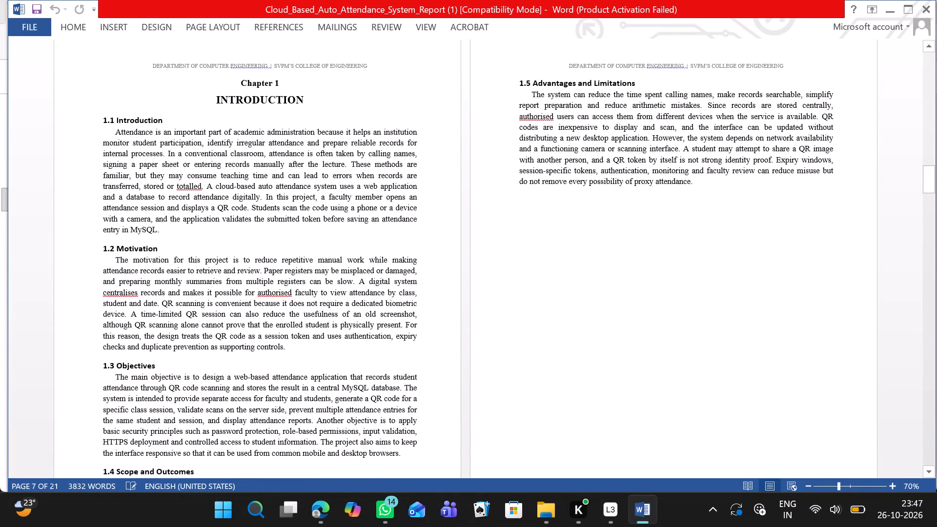
scroll(183, 186, down, 3)
scroll(183, 186, up, 1)
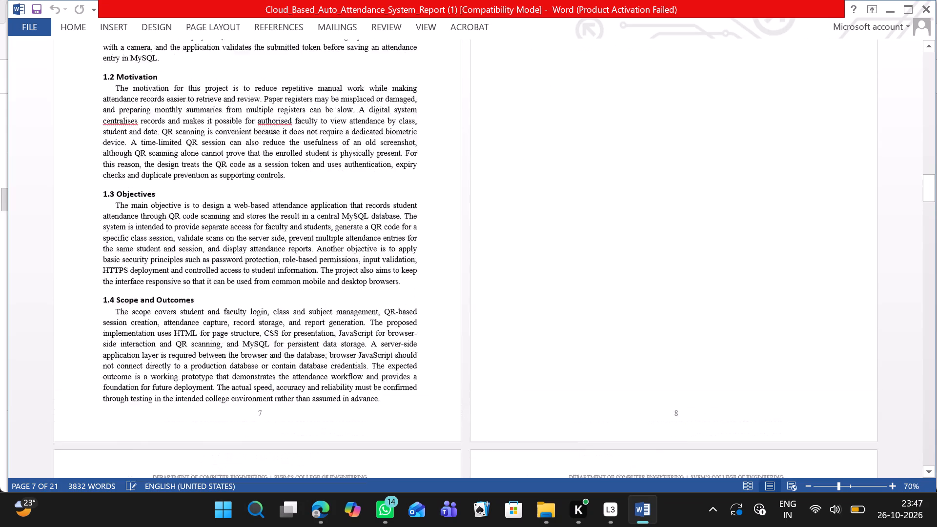
scroll(183, 186, up, 3)
scroll(303, 146, up, 4)
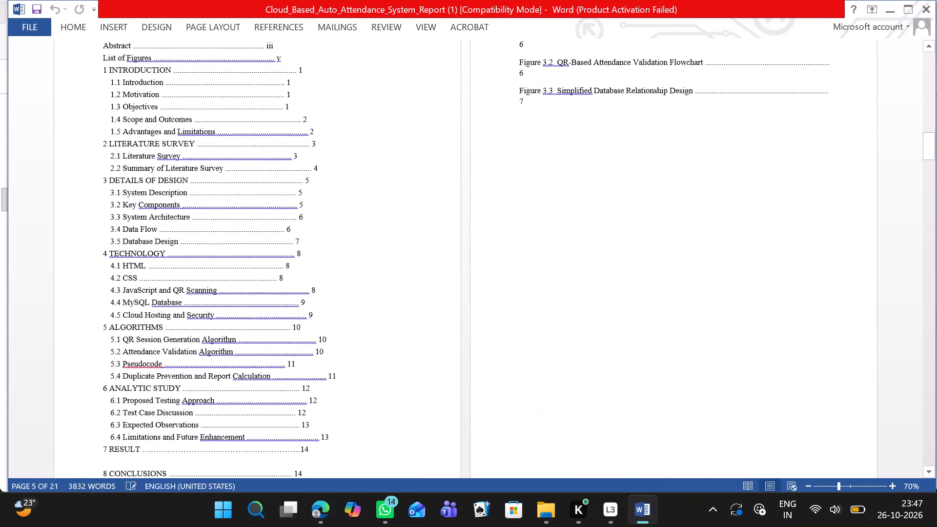
scroll(303, 146, up, 5)
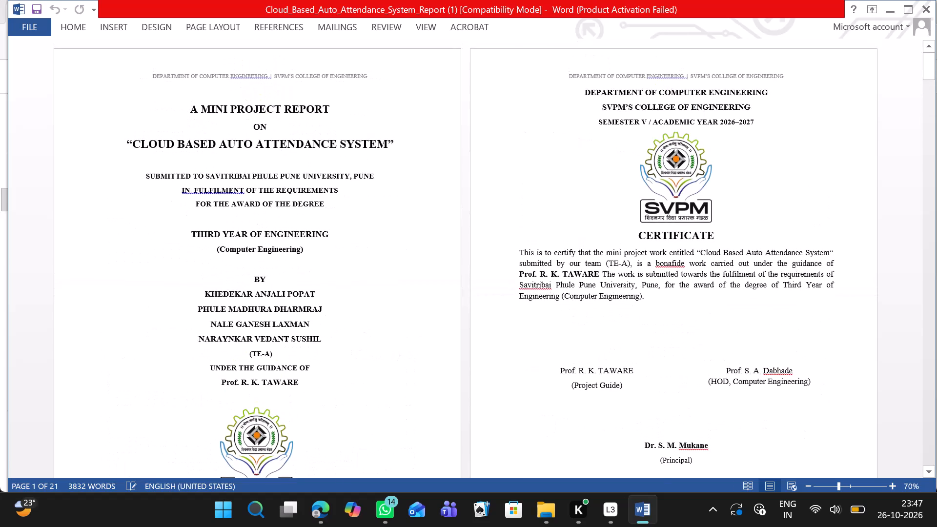
Review the attendance report's title page, certificate, acknowledgement and abstract pages again.
click(181, 152)
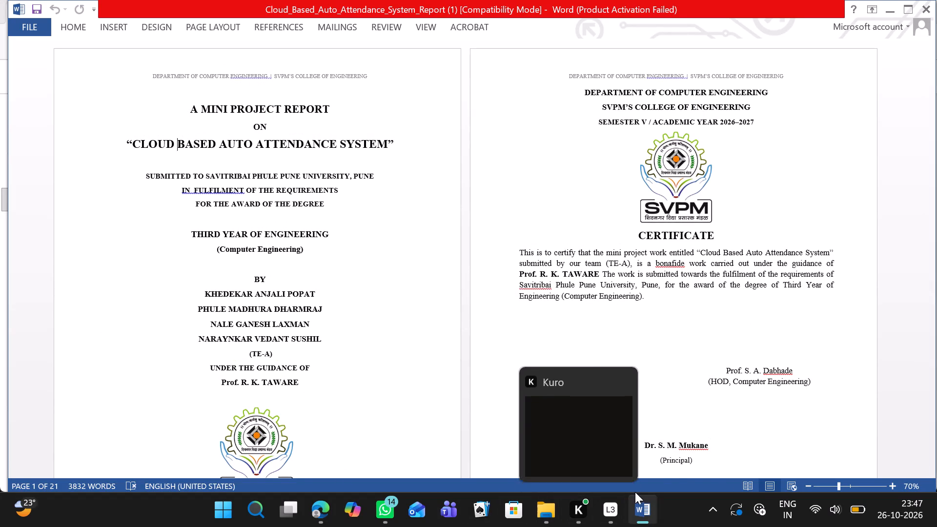
scroll(418, 324, down, 2)
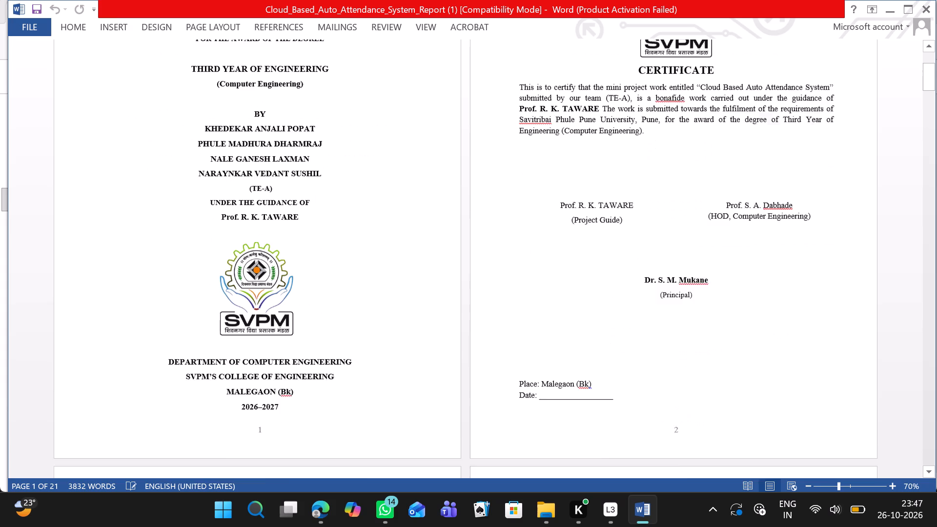
scroll(418, 324, down, 4)
scroll(418, 324, up, 2)
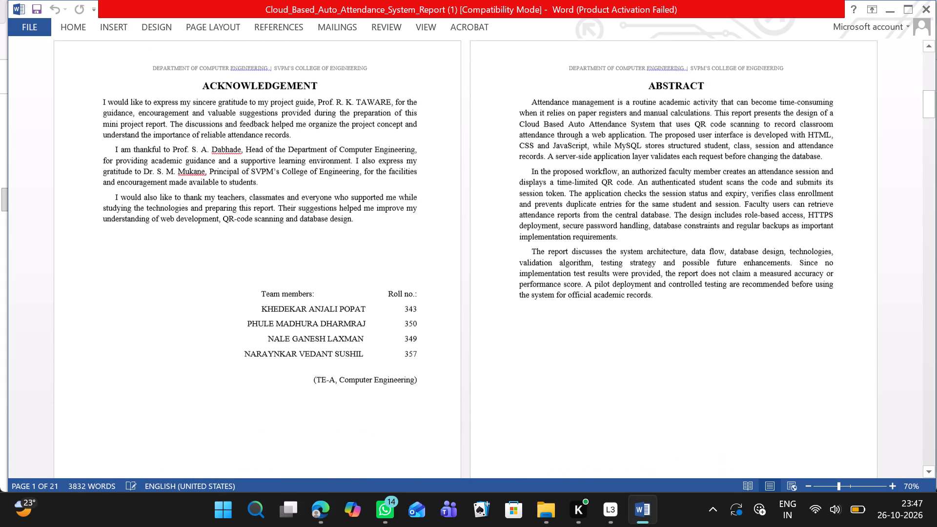
scroll(418, 324, up, 1)
scroll(273, 191, up, 4)
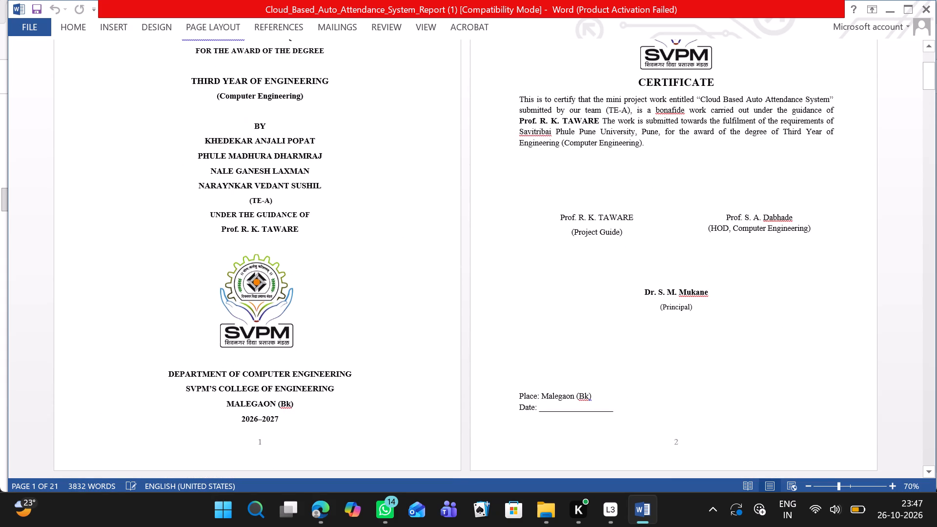
scroll(231, 153, up, 1)
scroll(231, 153, down, 5)
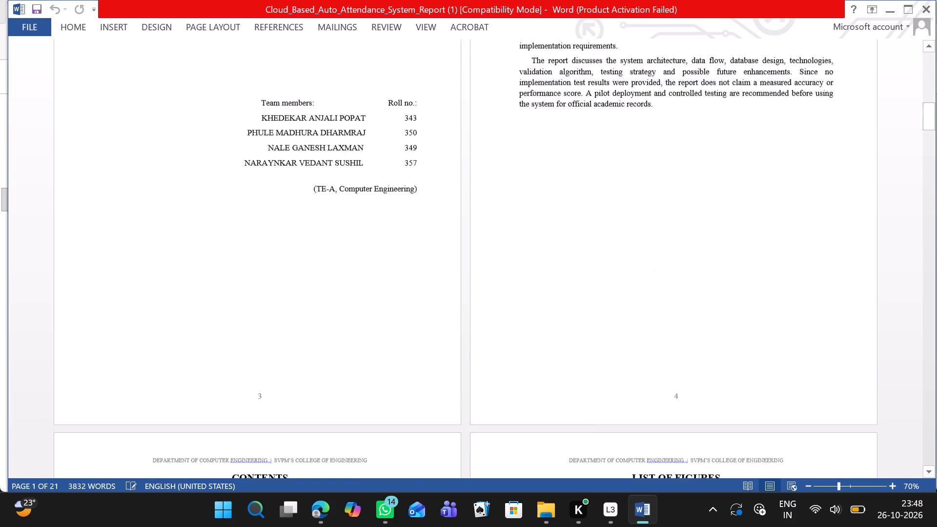
scroll(231, 153, down, 1)
scroll(231, 153, up, 2)
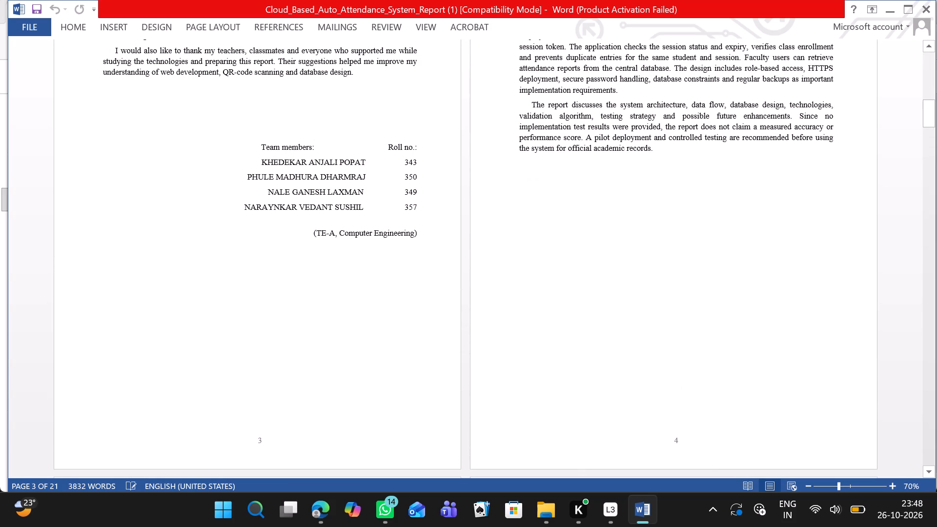
scroll(231, 153, up, 2)
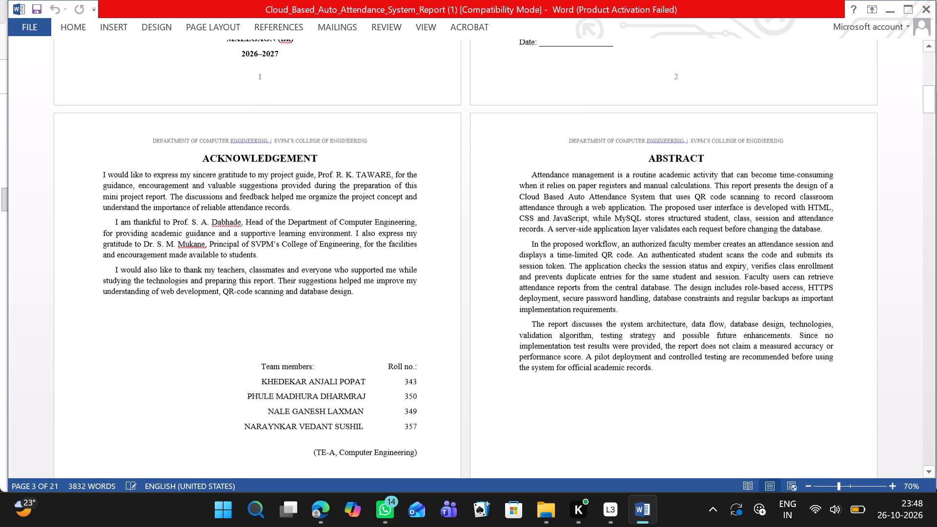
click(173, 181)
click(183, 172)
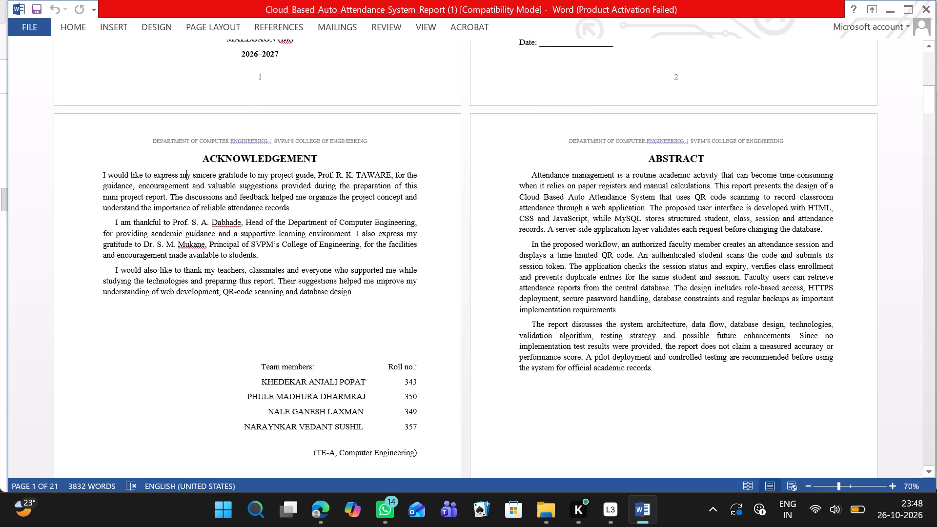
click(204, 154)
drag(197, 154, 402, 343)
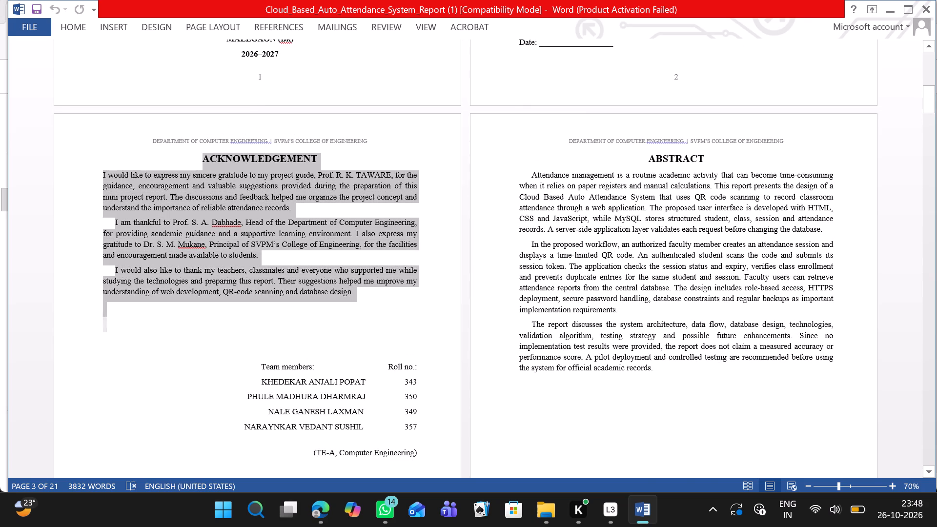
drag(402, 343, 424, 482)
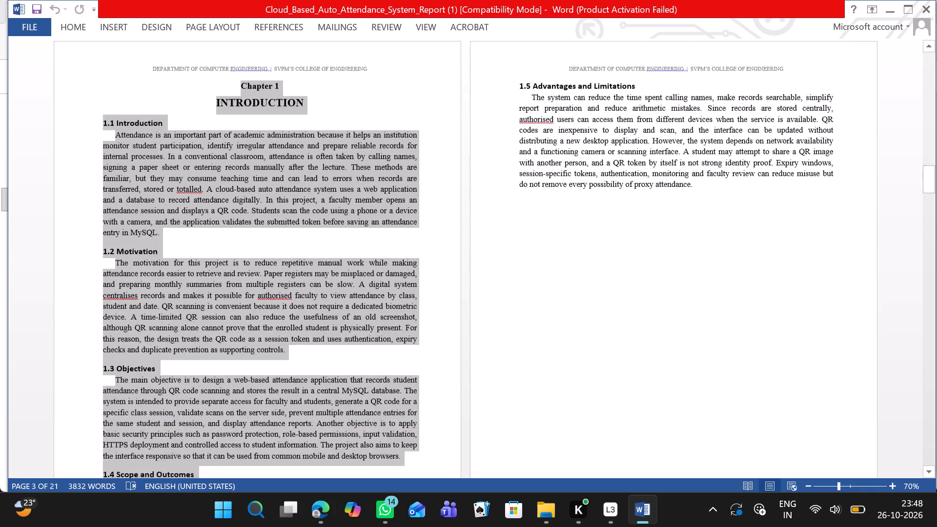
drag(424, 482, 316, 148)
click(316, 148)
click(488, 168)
Return to the report's front matter and check the acknowledgement, certificate and title pages at a larger zoom.
scroll(488, 168, up, 3)
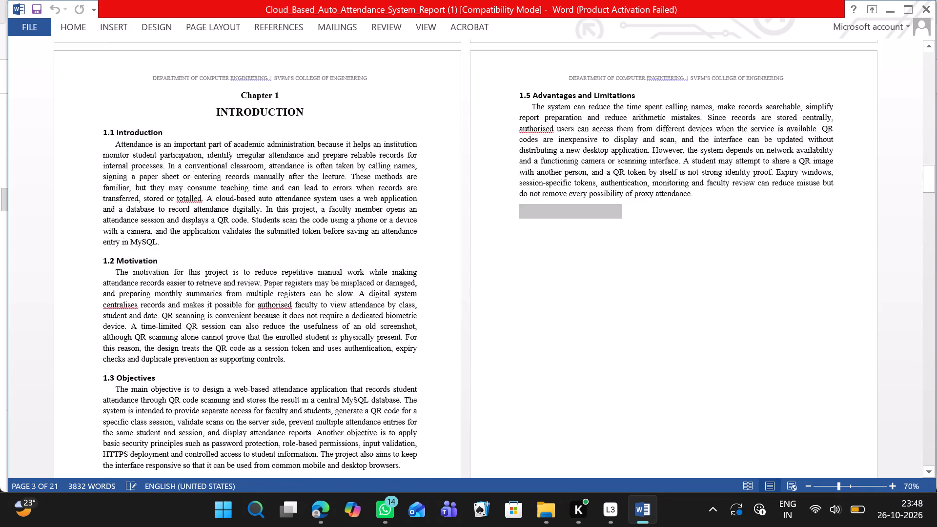
scroll(488, 168, up, 3)
ctrl+scroll(488, 168, up, 5)
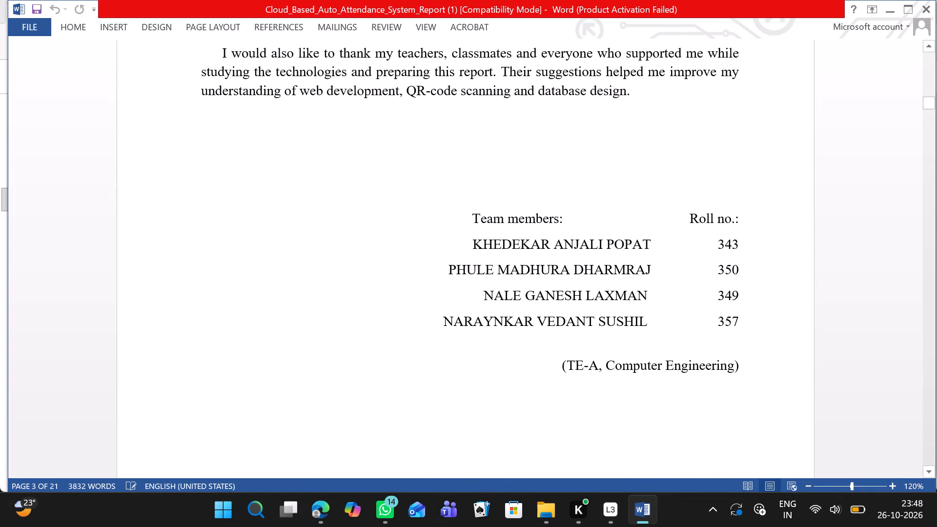
scroll(488, 168, up, 3)
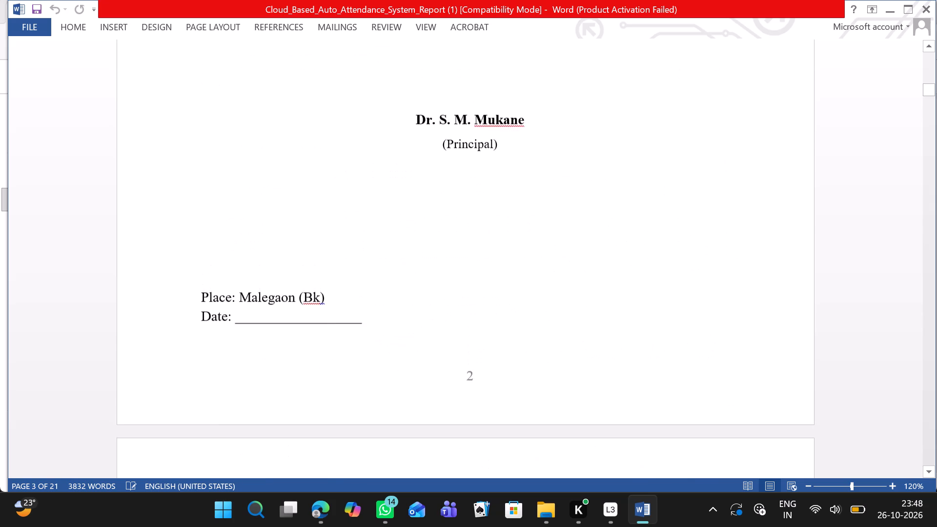
scroll(488, 168, up, 6)
scroll(488, 168, down, 2)
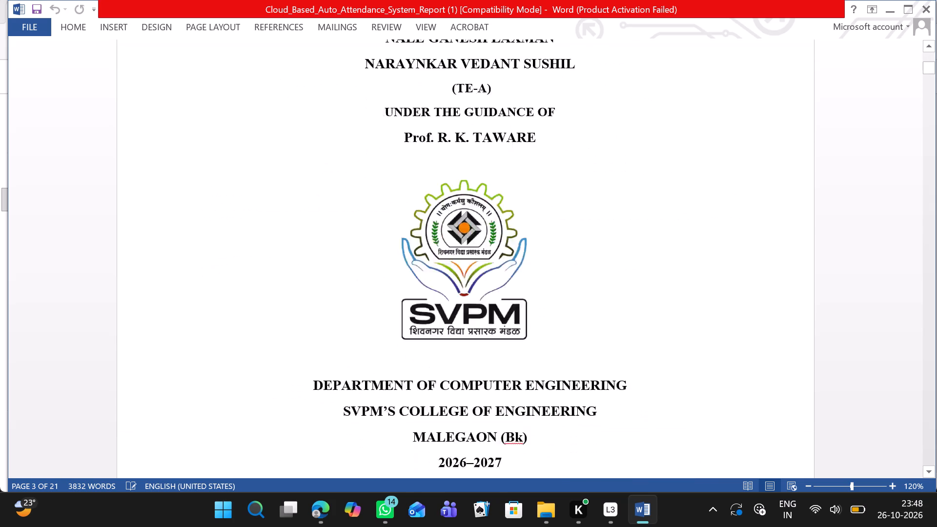
scroll(488, 168, down, 8)
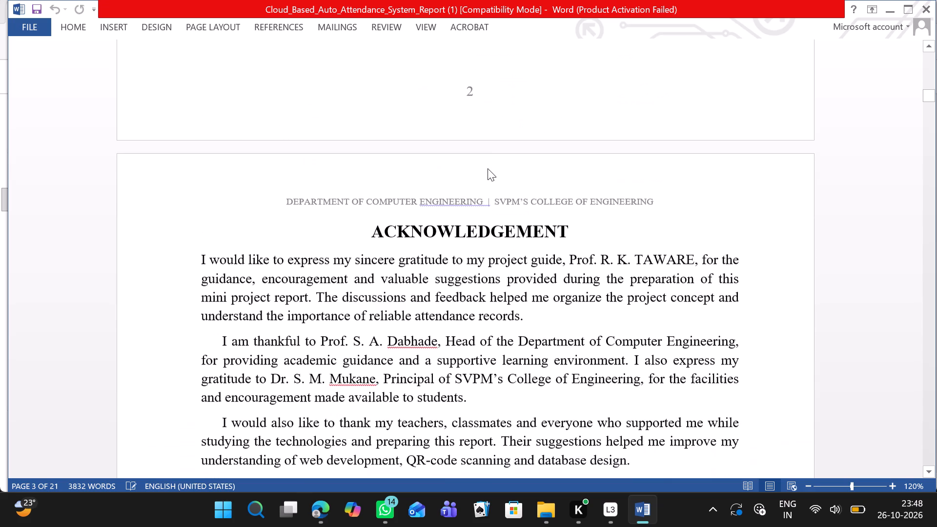
scroll(488, 168, down, 1)
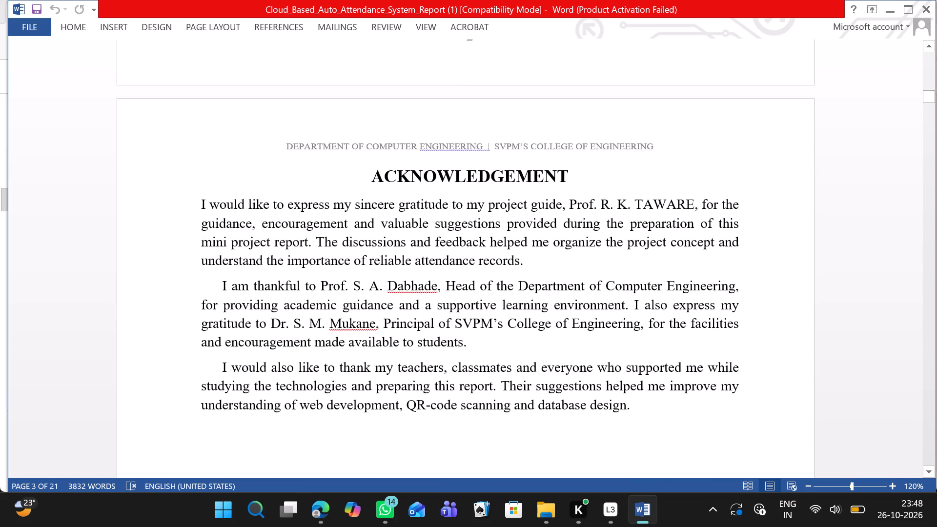
scroll(374, 178, up, 4)
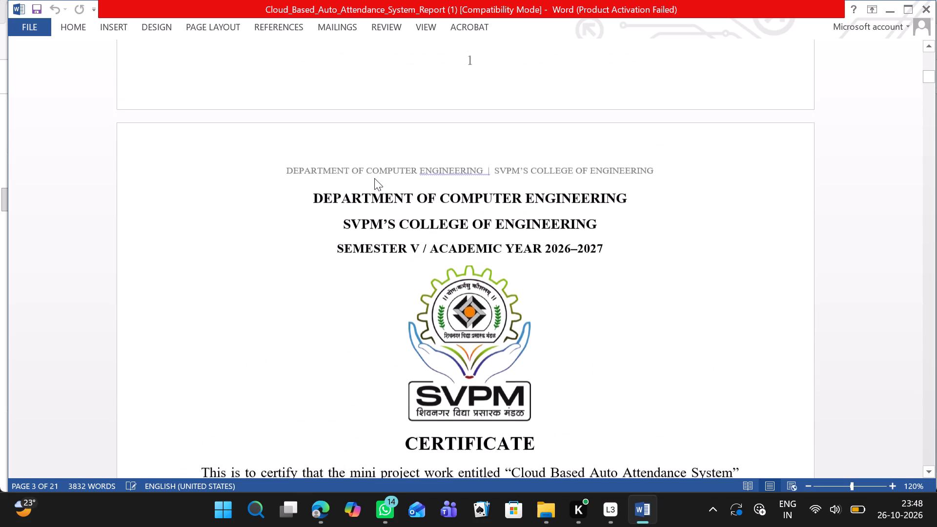
scroll(374, 178, up, 4)
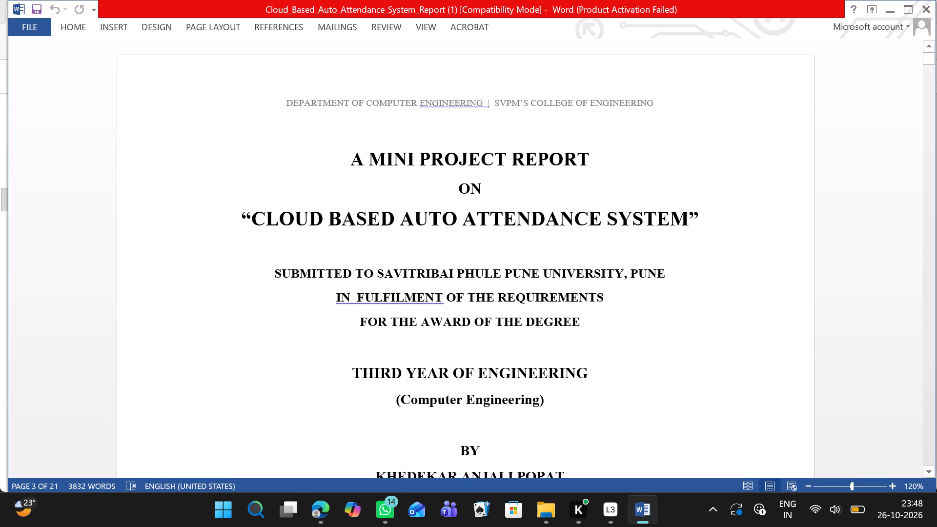
Select the entire attendance report text from the top of the title page through the last reference and copy it.
click(269, 104)
drag(286, 99, 389, 127)
drag(389, 127, 458, 526)
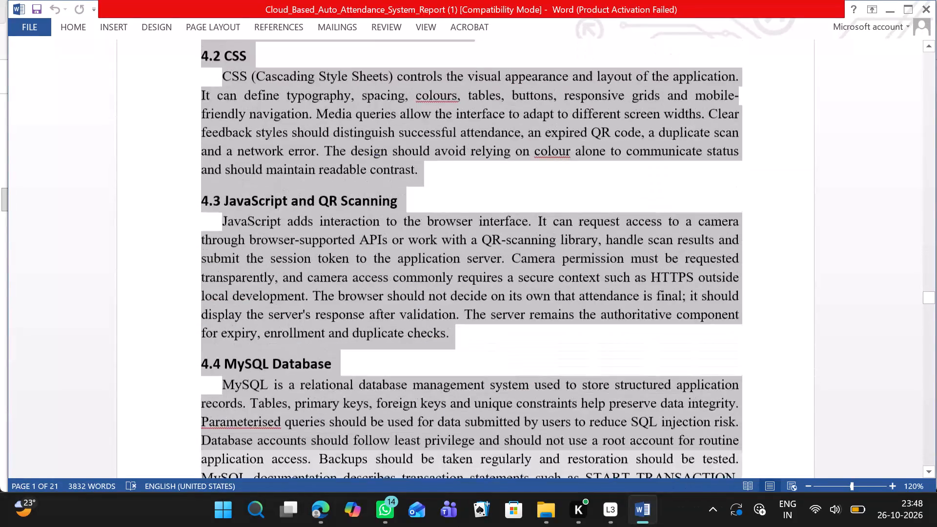
drag(458, 526, 479, 519)
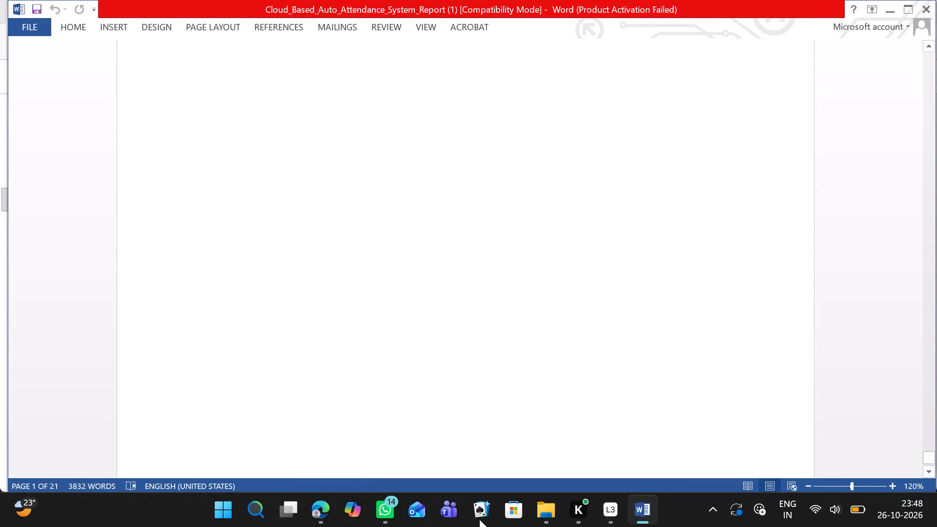
drag(479, 519, 385, 183)
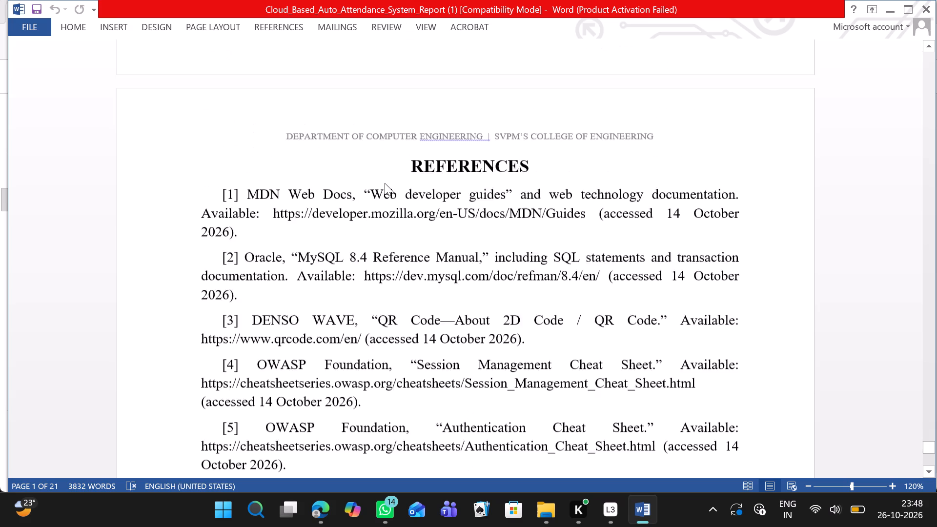
drag(385, 183, 353, 162)
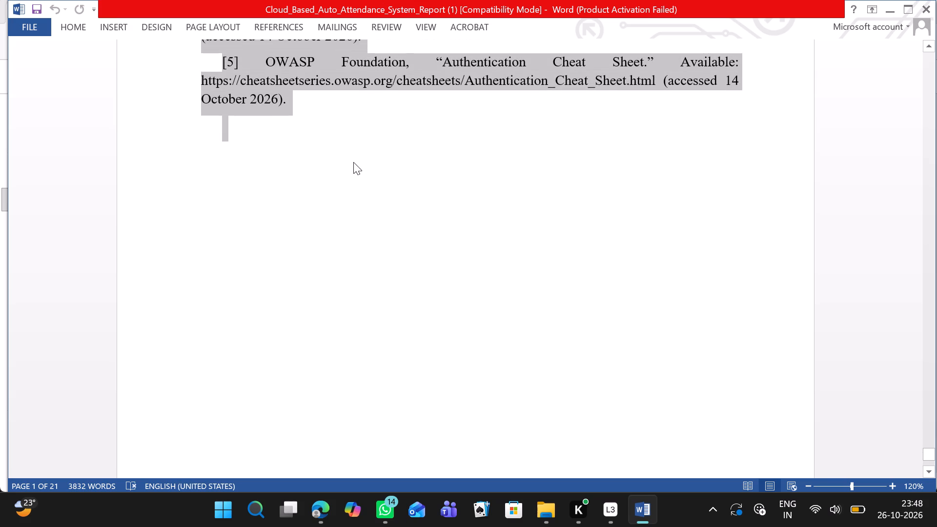
drag(353, 162, 329, 101)
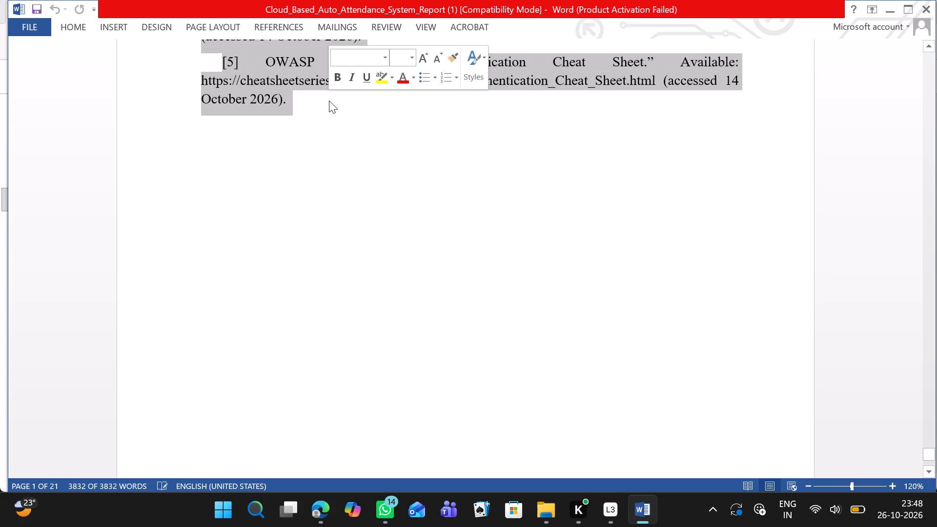
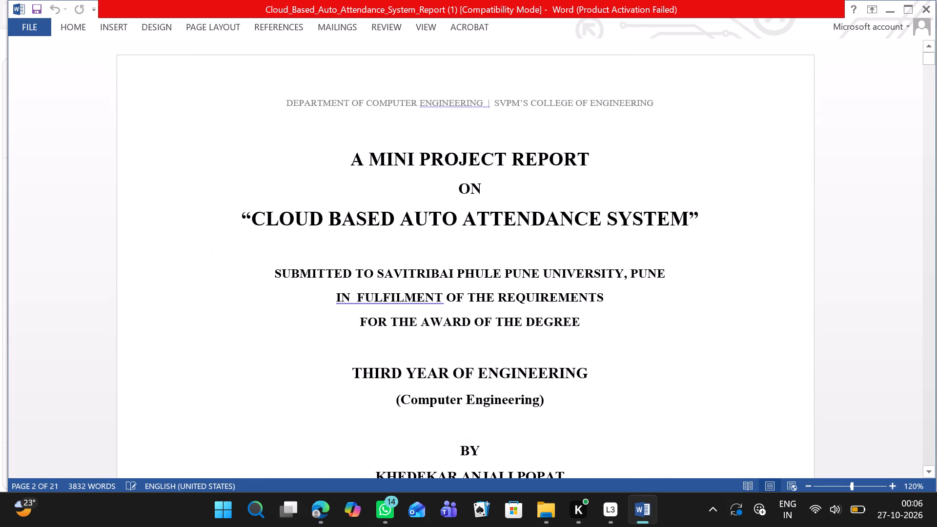
drag(253, 217, 644, 233)
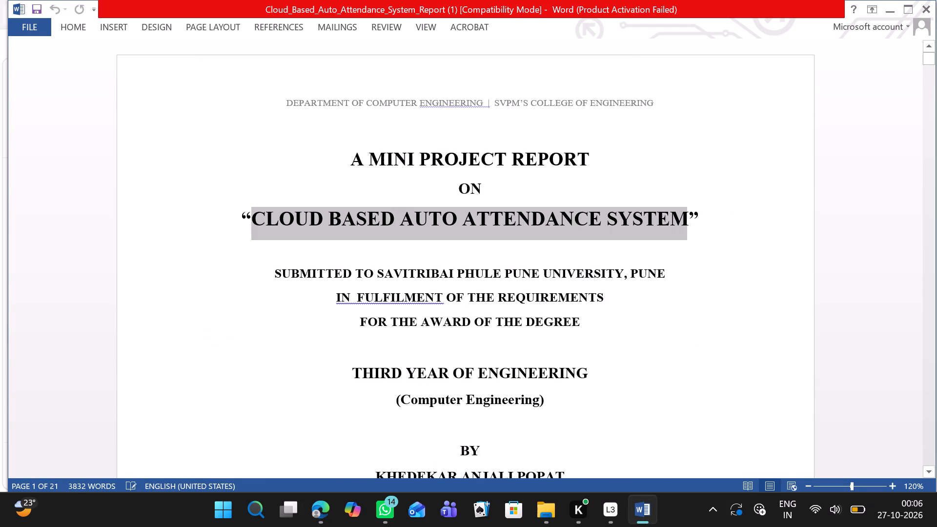
drag(644, 233, 666, 235)
key(ctrl+v)
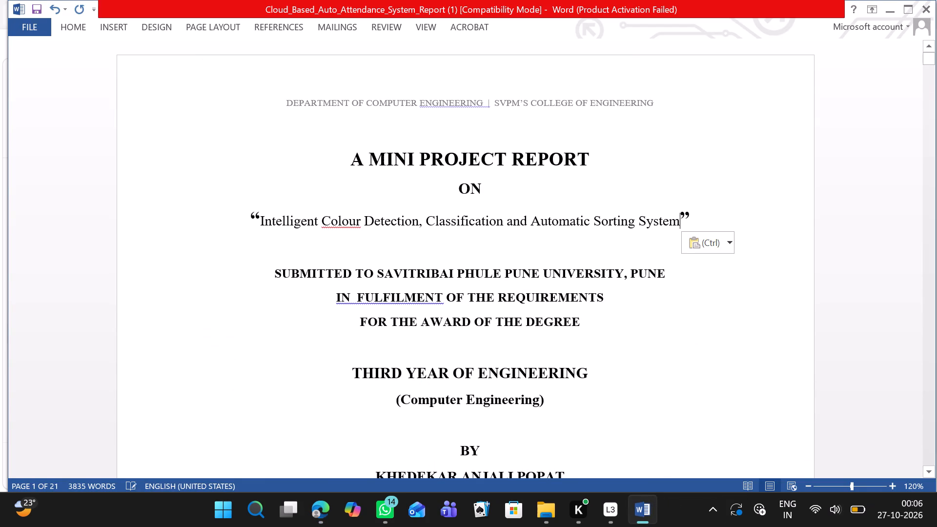
Format the cover page project title inside the quotation marks as bold at font size 20.
drag(256, 220, 552, 249)
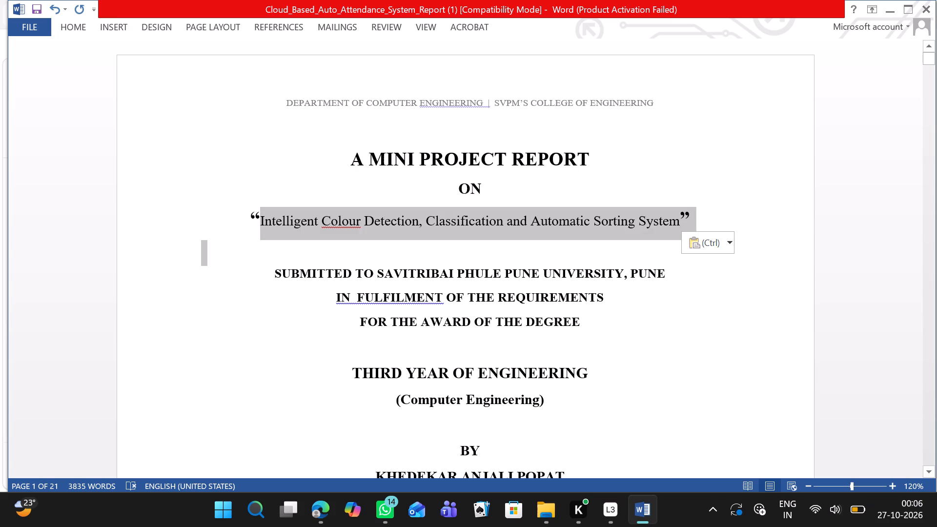
drag(552, 249, 683, 224)
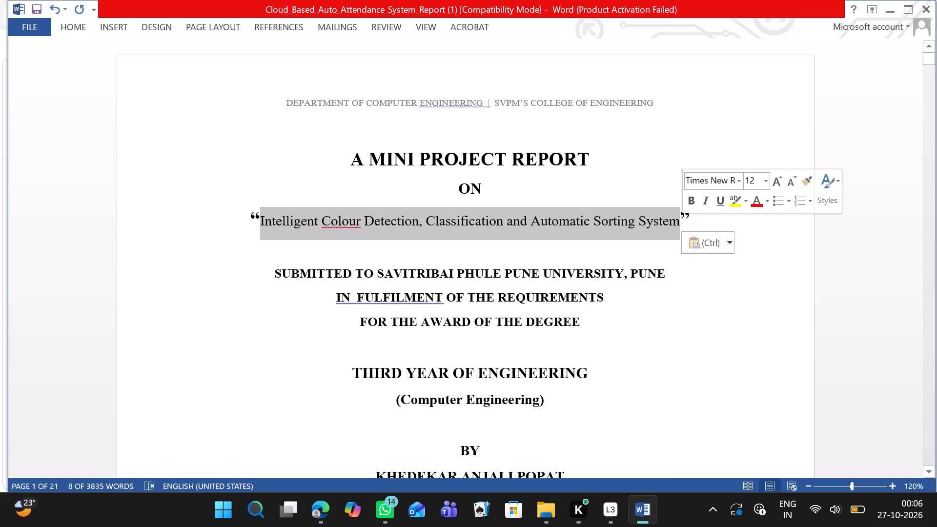
click(689, 201)
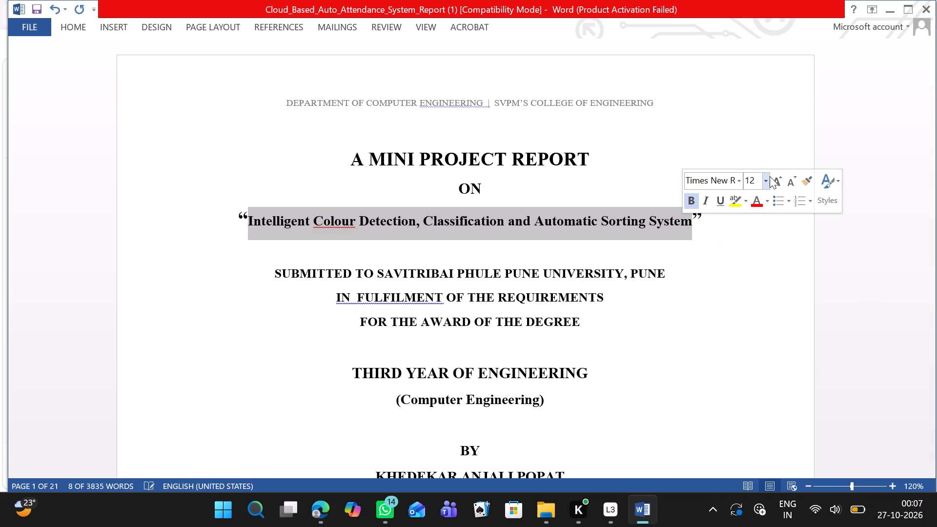
click(770, 176)
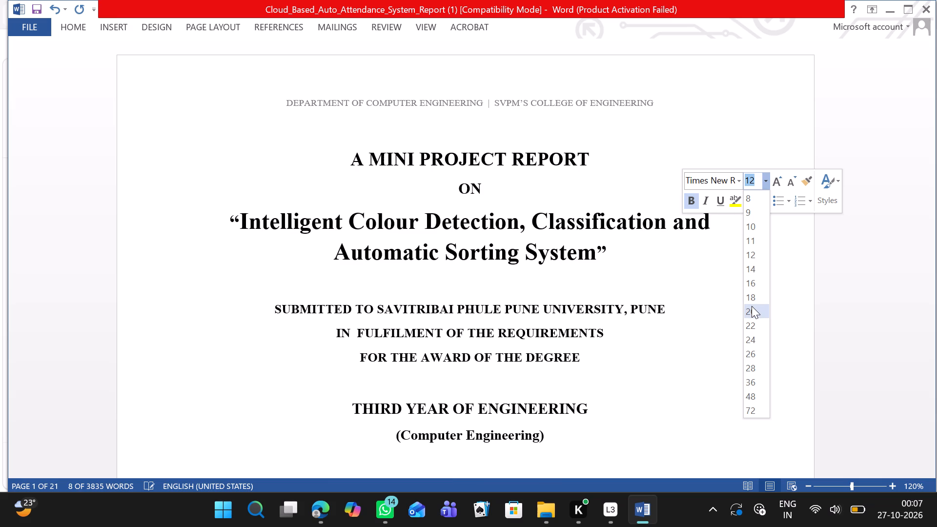
click(752, 306)
click(702, 303)
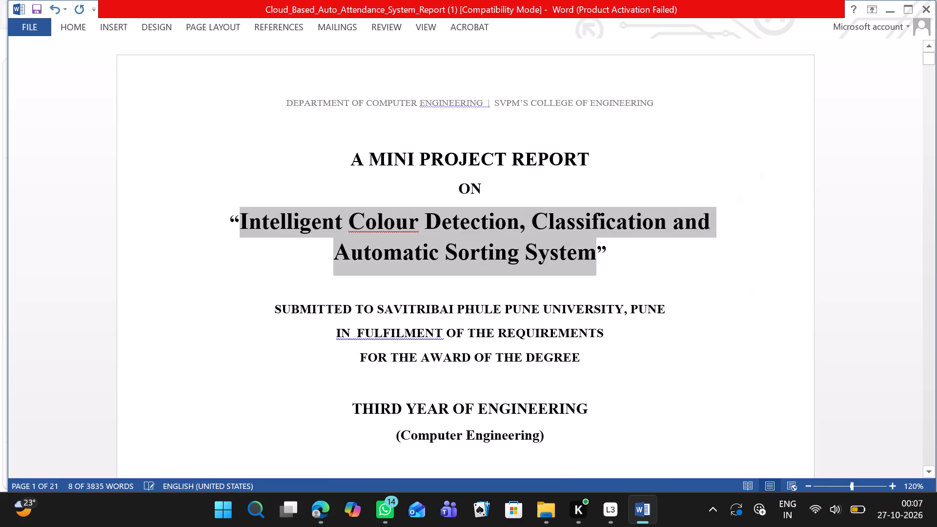
Ignore all spelling flags for "Colour" in the title and ignore once the grammar flag on "IN FULFILMENT".
click(395, 219)
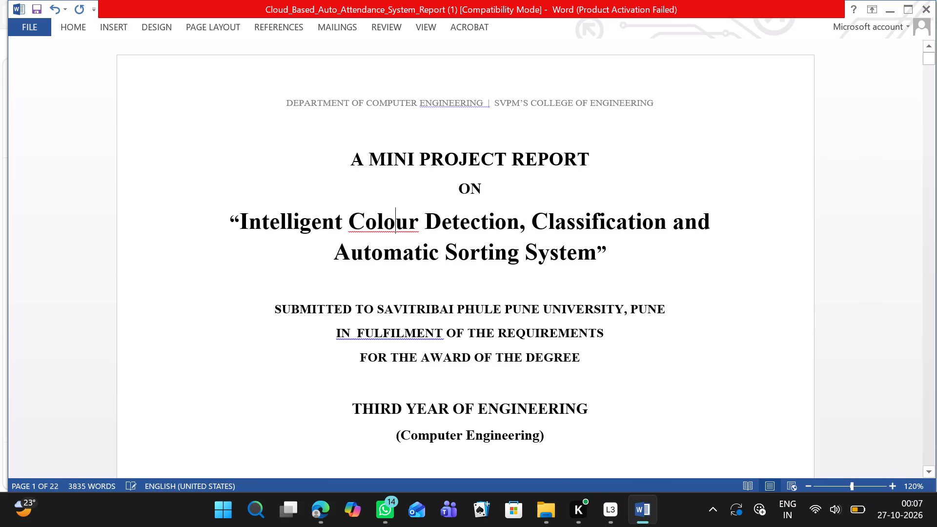
double_click(395, 219)
right_click(395, 219)
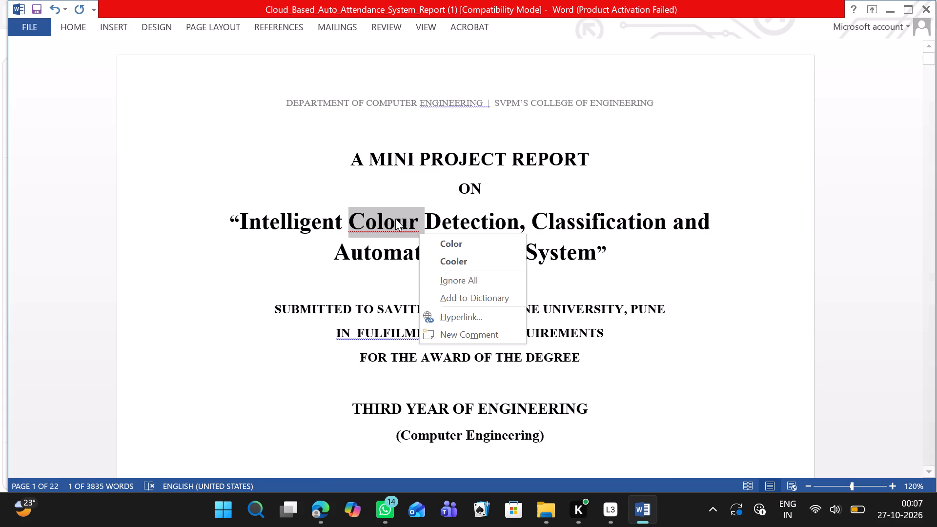
click(453, 281)
double_click(421, 336)
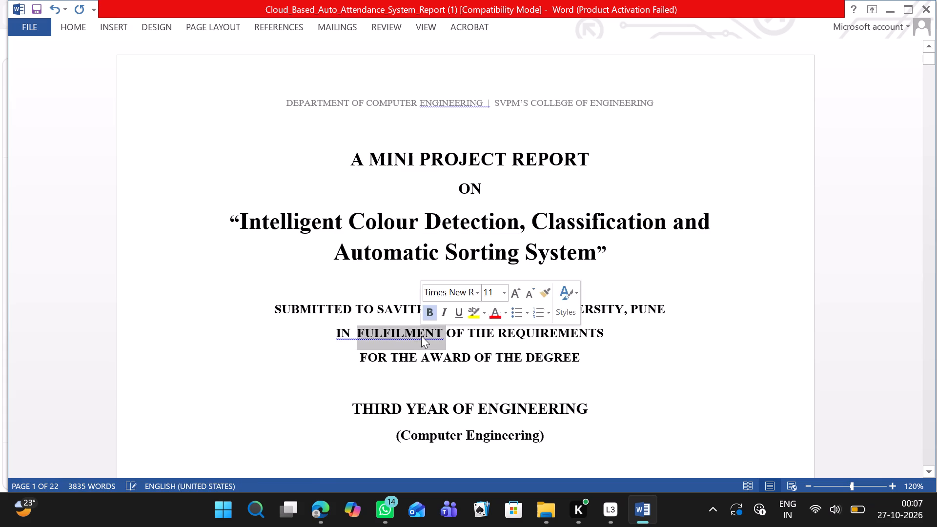
right_click(421, 336)
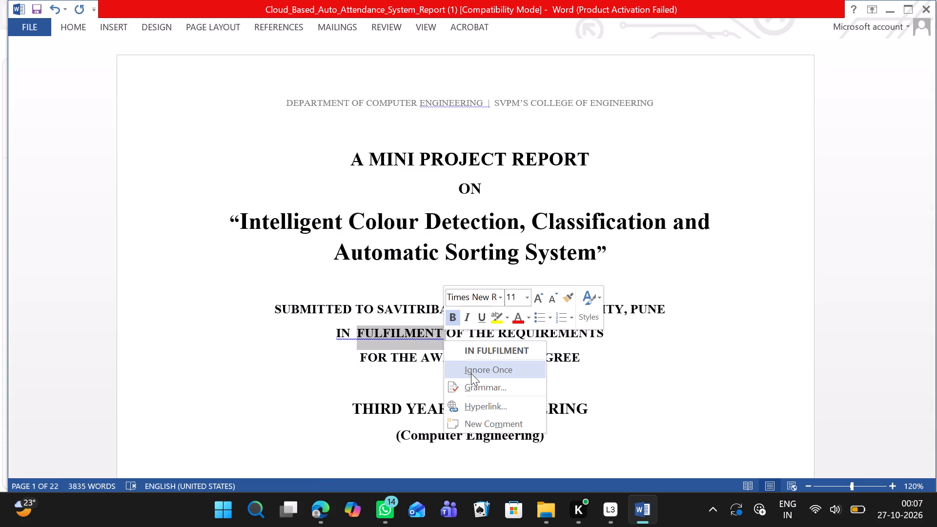
click(471, 373)
click(397, 351)
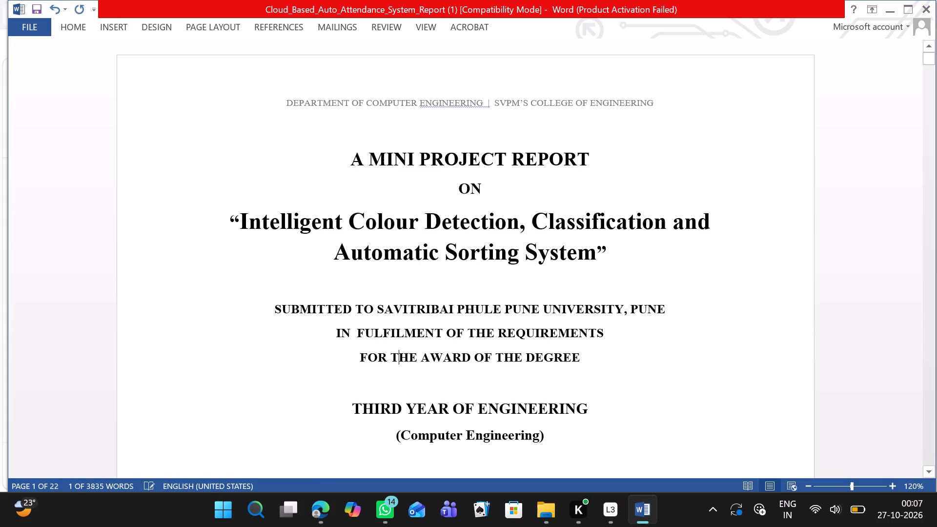
Replace the guide's name after "Prof." under "UNDER THE GUIDANCE OF" with the new guide's initials and surname in capitals.
scroll(412, 391, down, 1)
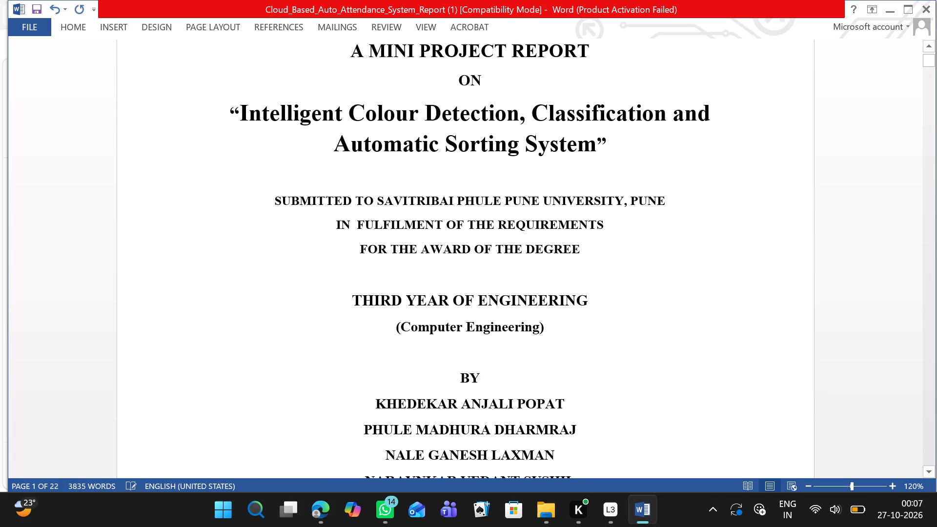
scroll(465, 339, down, 1)
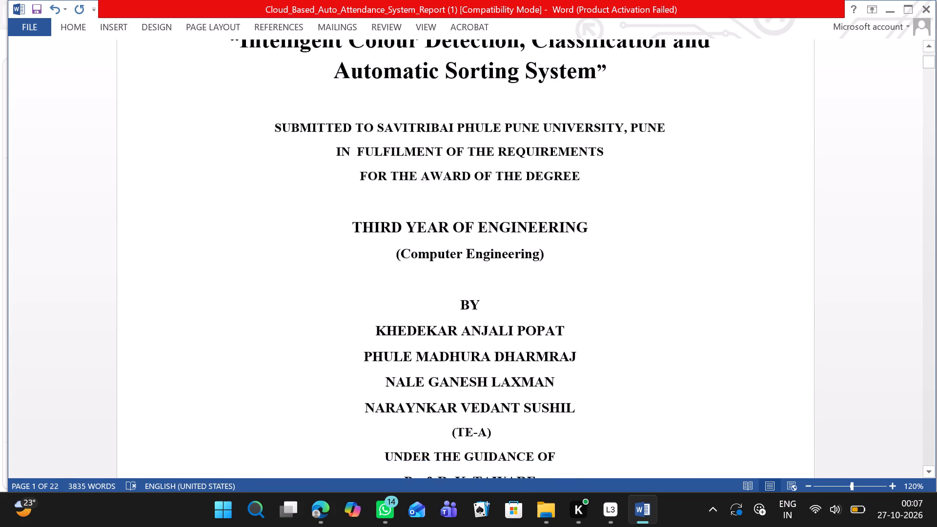
scroll(465, 339, up, 1)
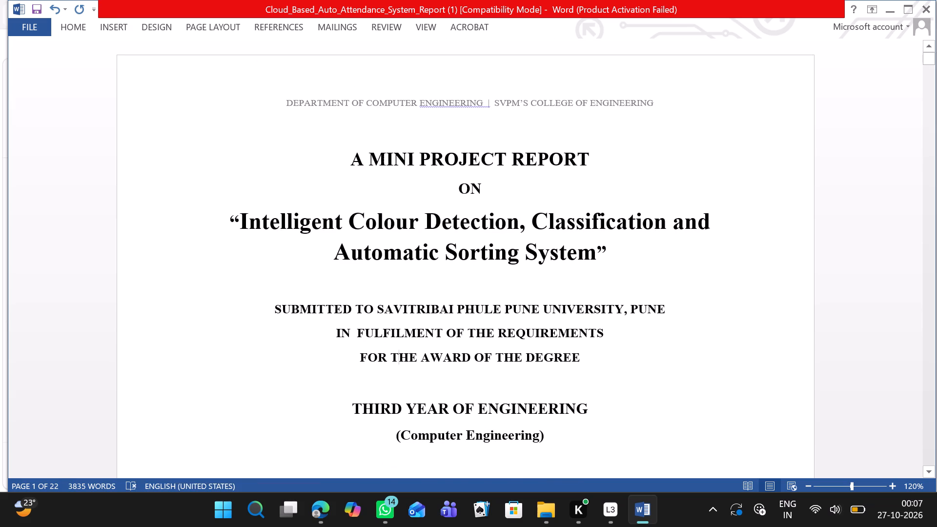
scroll(456, 265, down, 1)
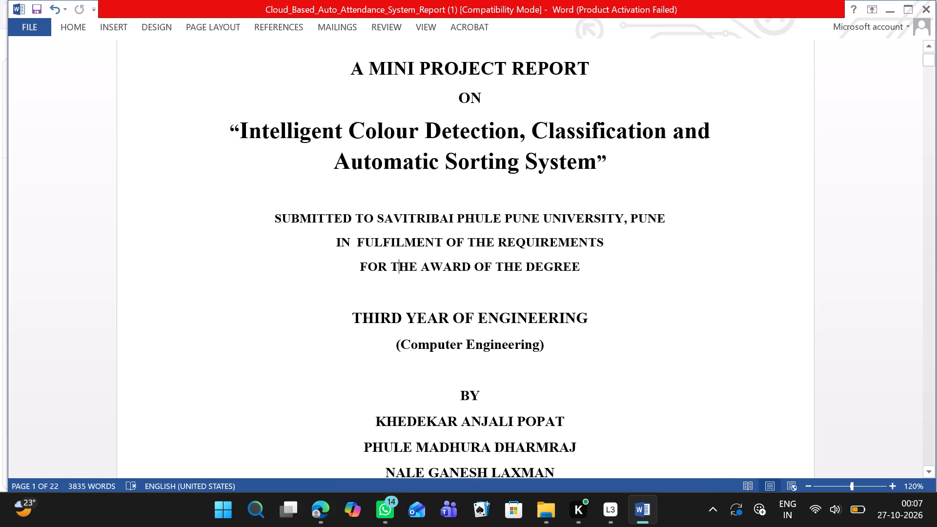
scroll(467, 300, down, 1)
scroll(438, 263, down, 1)
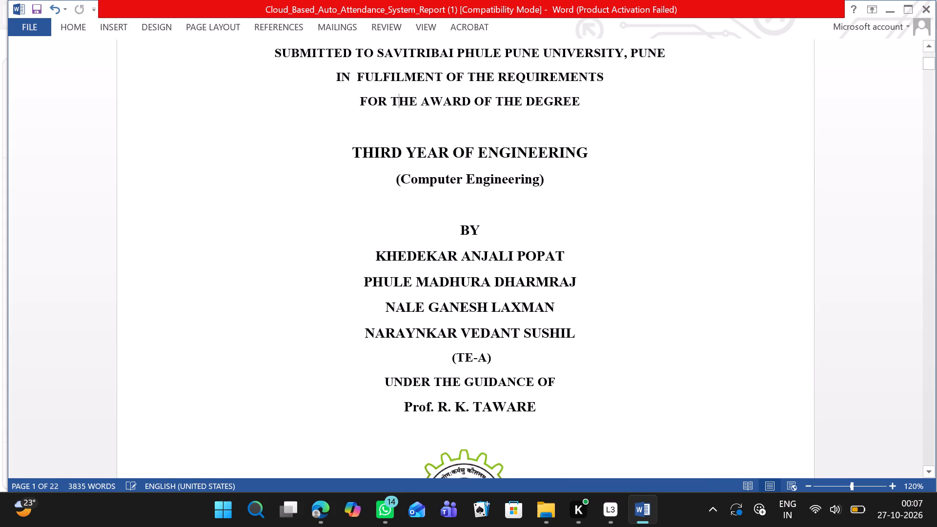
scroll(449, 199, down, 1)
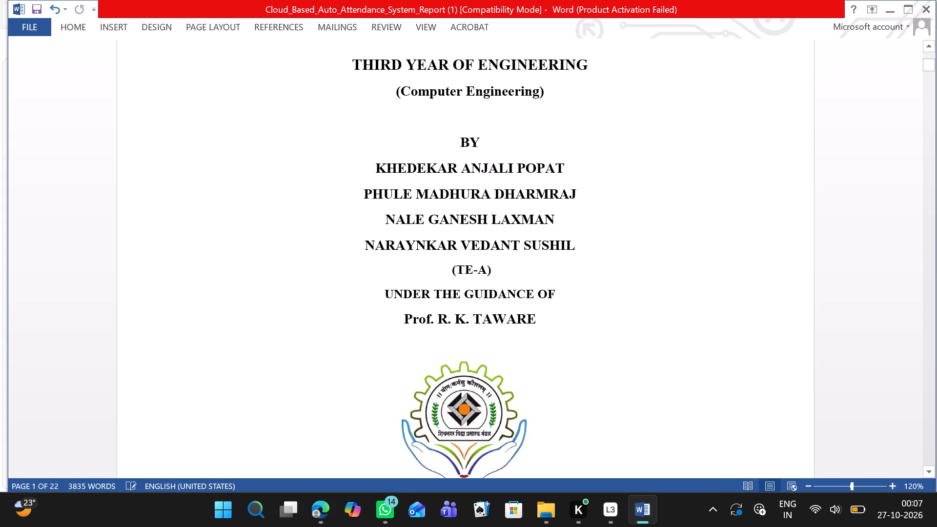
scroll(529, 246, down, 1)
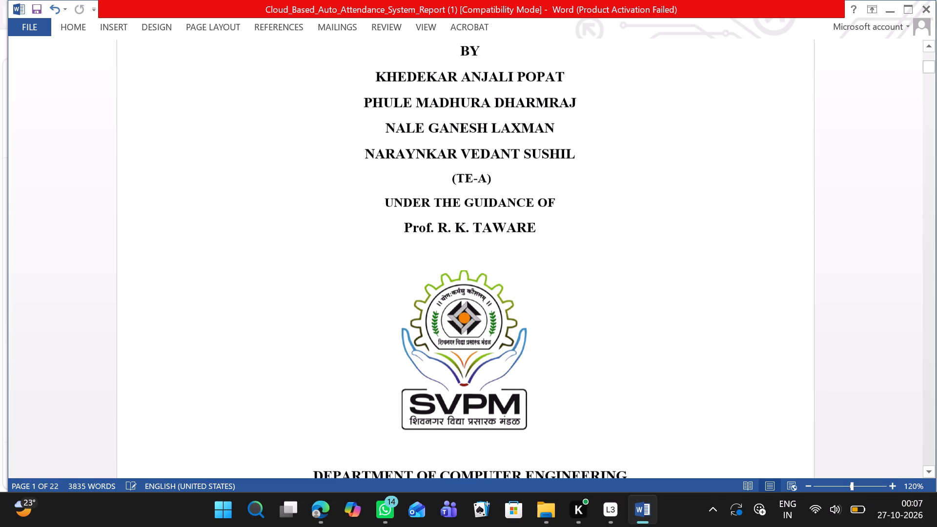
scroll(531, 224, down, 1)
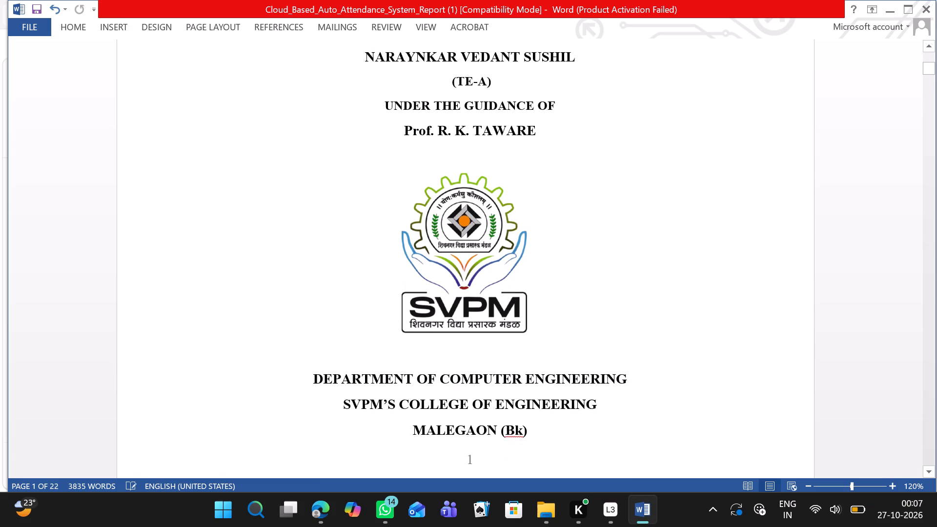
click(542, 138)
key(BackSpace)
key(BackSpace)
key(BackSpace)
key(BackSpace)
key(BackSpace)
key(BackSpace)
key(BackSpace)
key(BackSpace)
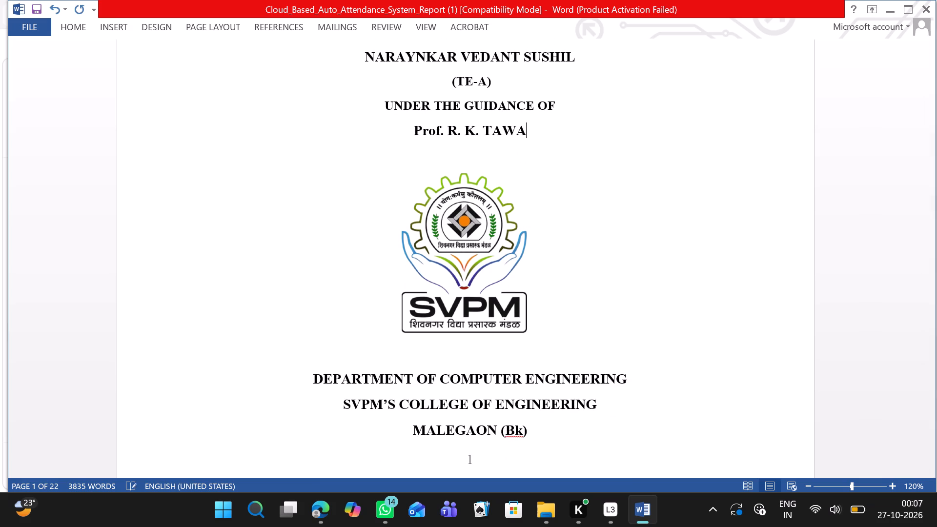
key(BackSpace)
key(BackSpace)
key(BackSpace)
key(BackSpace)
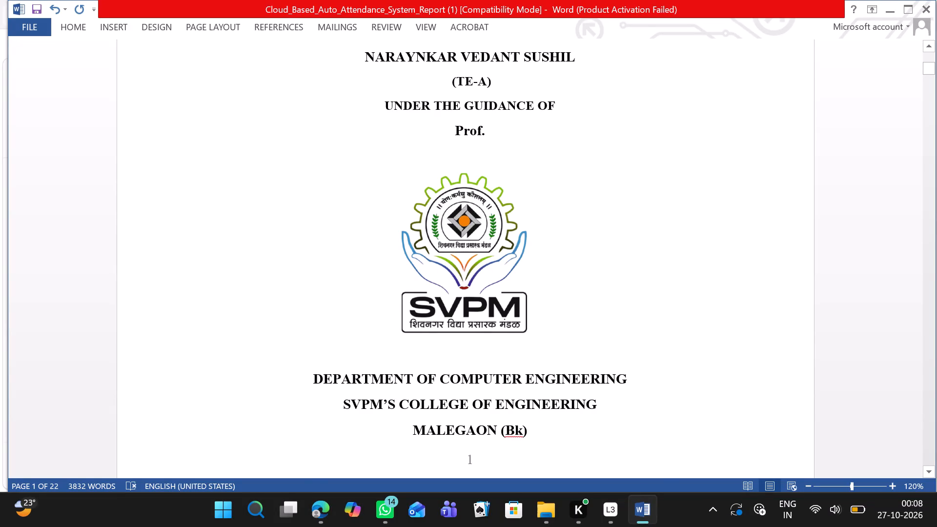
key(shift+r)
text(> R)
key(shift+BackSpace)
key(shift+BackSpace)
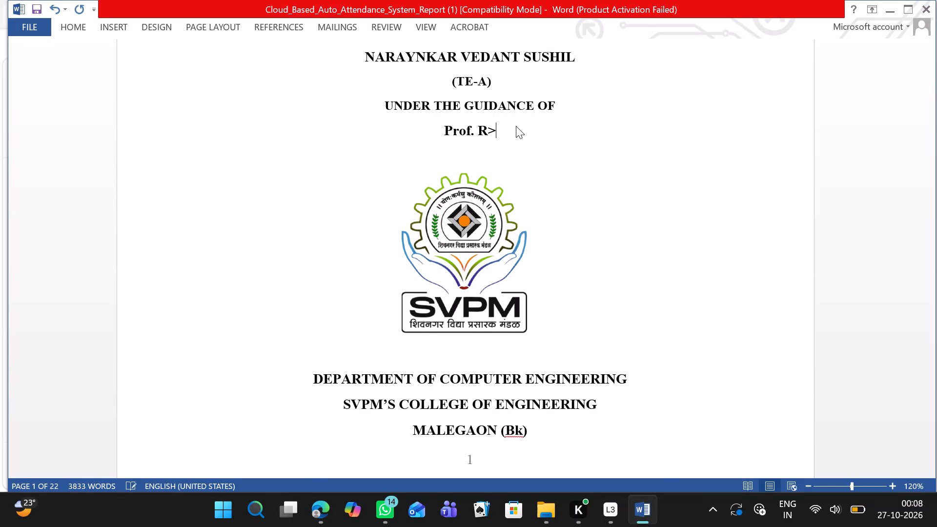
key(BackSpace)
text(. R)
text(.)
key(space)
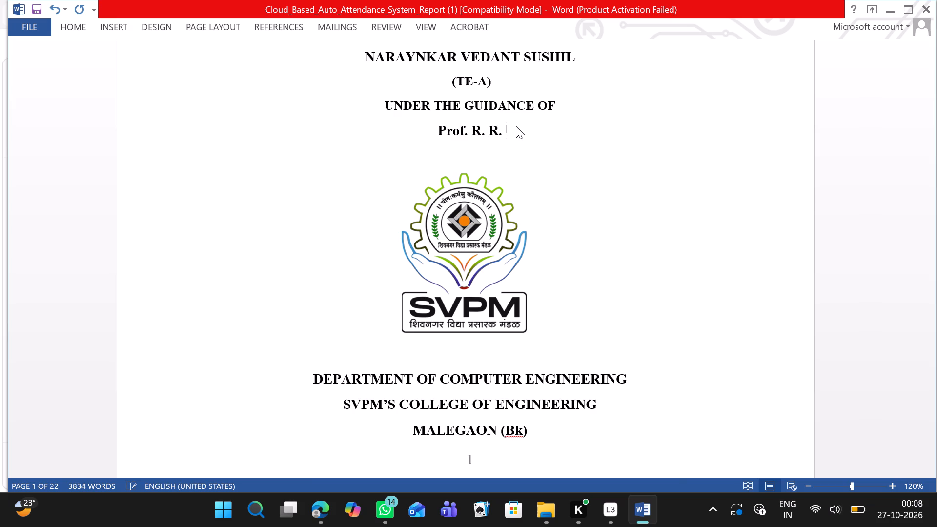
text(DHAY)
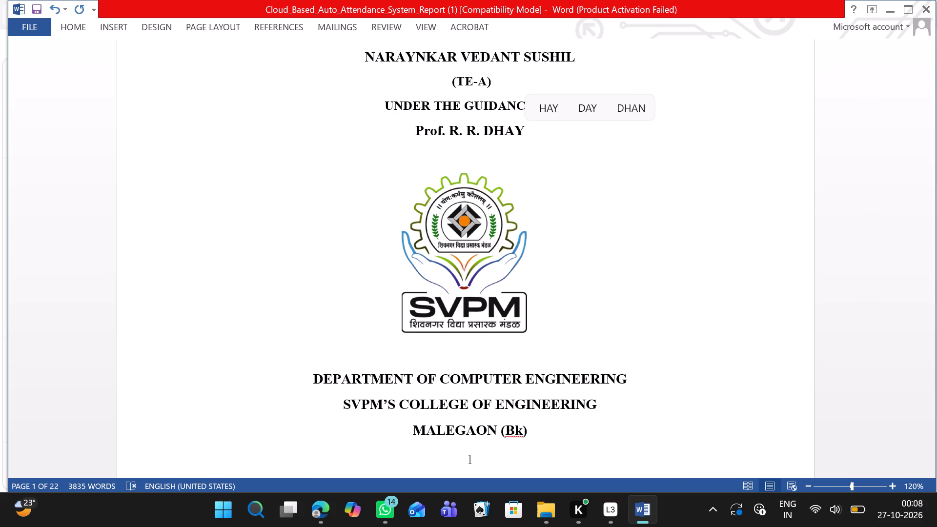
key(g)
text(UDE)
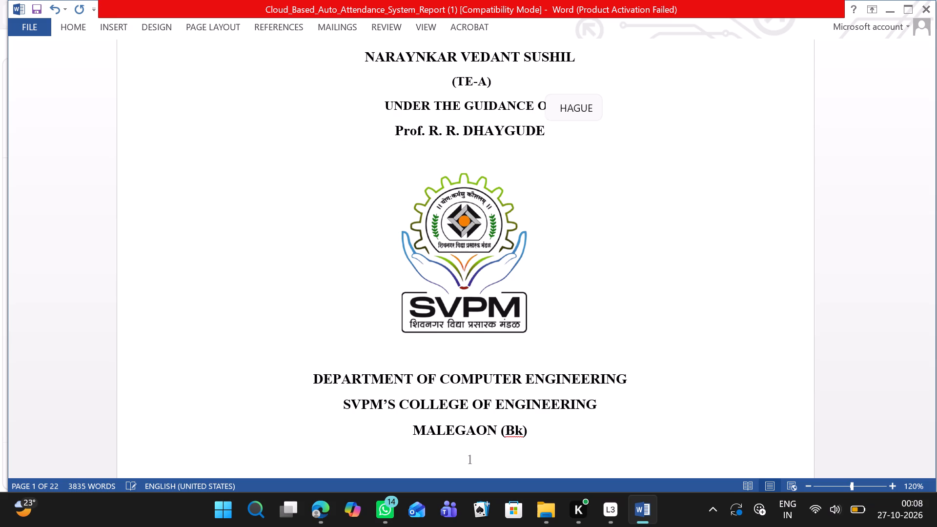
click(611, 244)
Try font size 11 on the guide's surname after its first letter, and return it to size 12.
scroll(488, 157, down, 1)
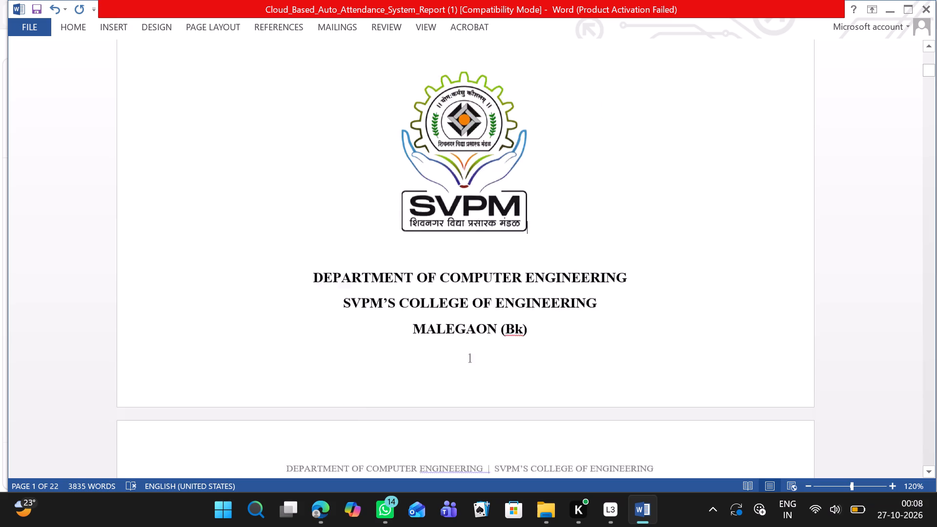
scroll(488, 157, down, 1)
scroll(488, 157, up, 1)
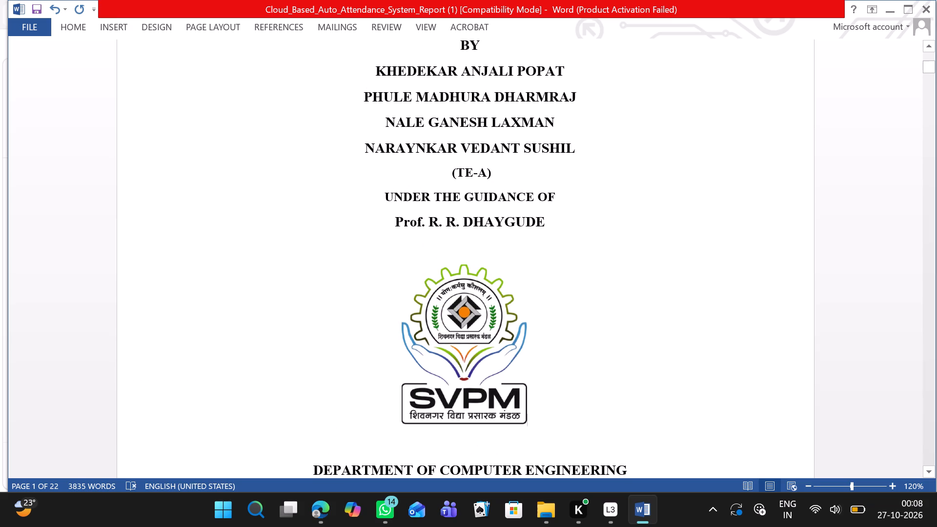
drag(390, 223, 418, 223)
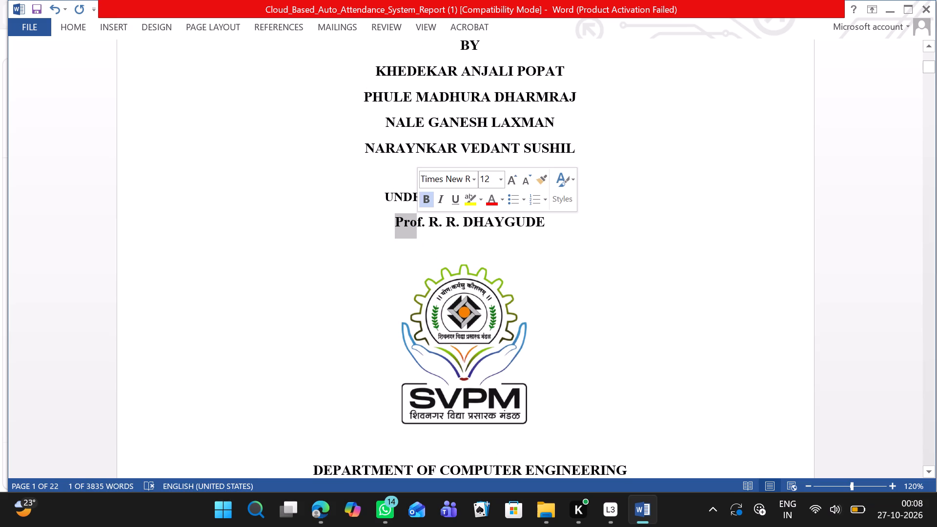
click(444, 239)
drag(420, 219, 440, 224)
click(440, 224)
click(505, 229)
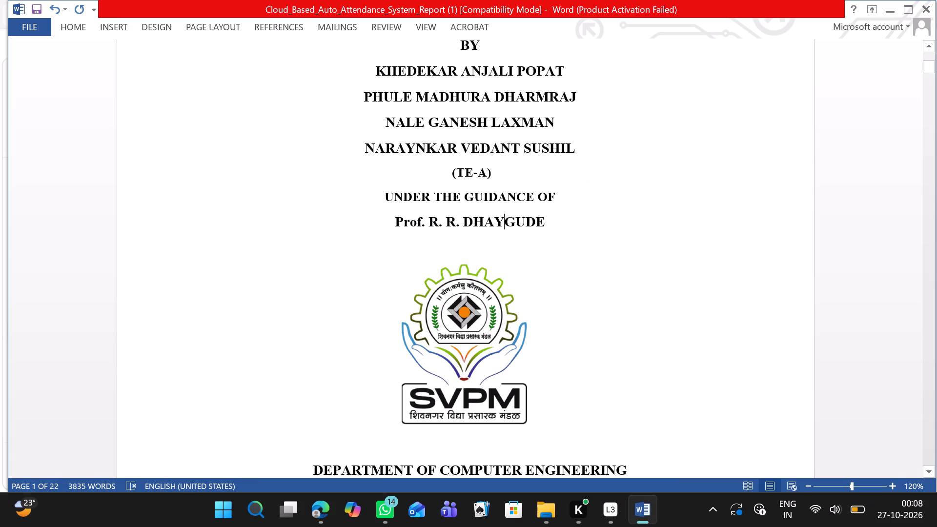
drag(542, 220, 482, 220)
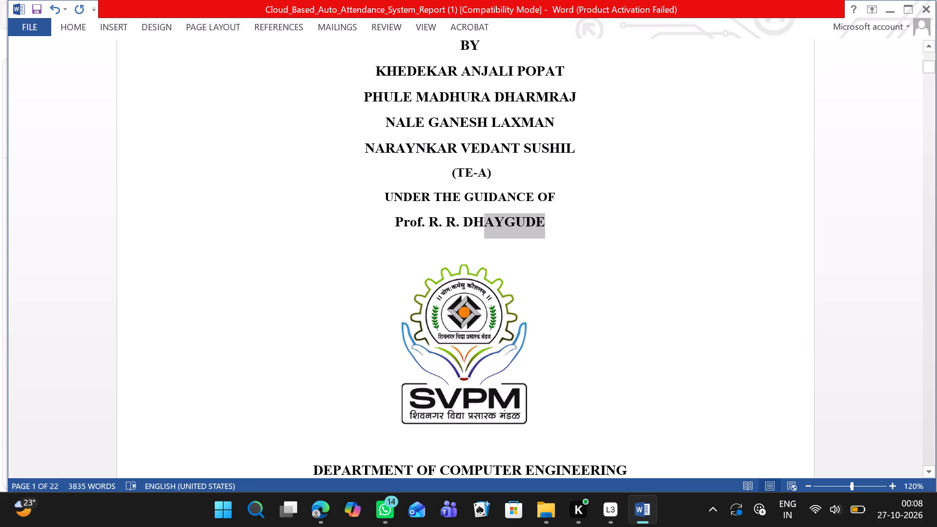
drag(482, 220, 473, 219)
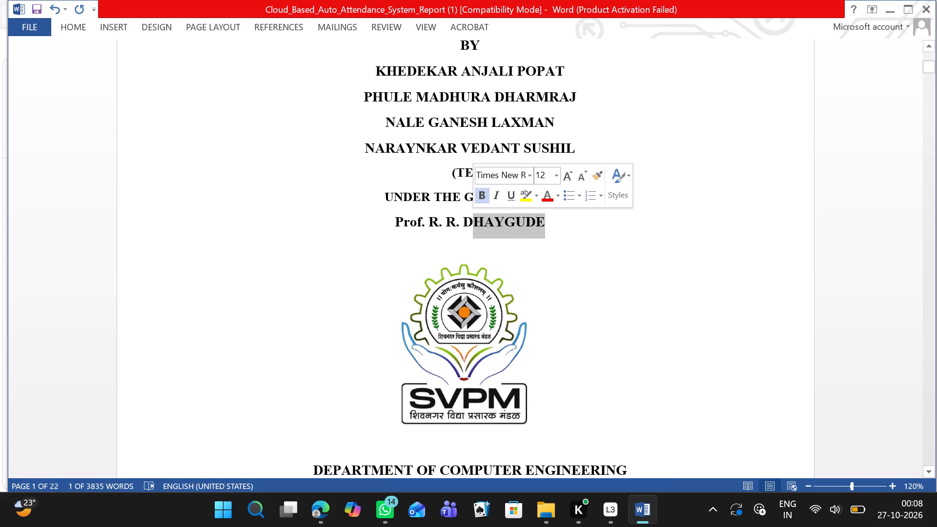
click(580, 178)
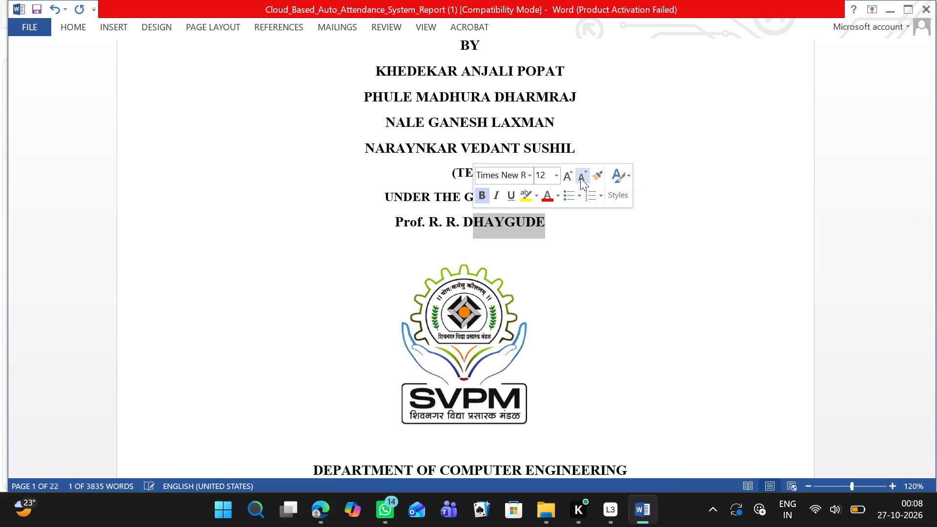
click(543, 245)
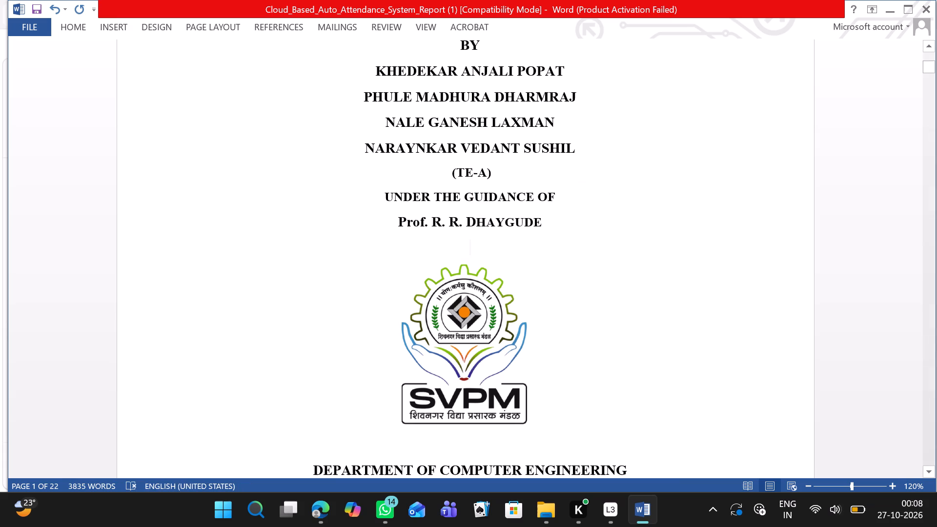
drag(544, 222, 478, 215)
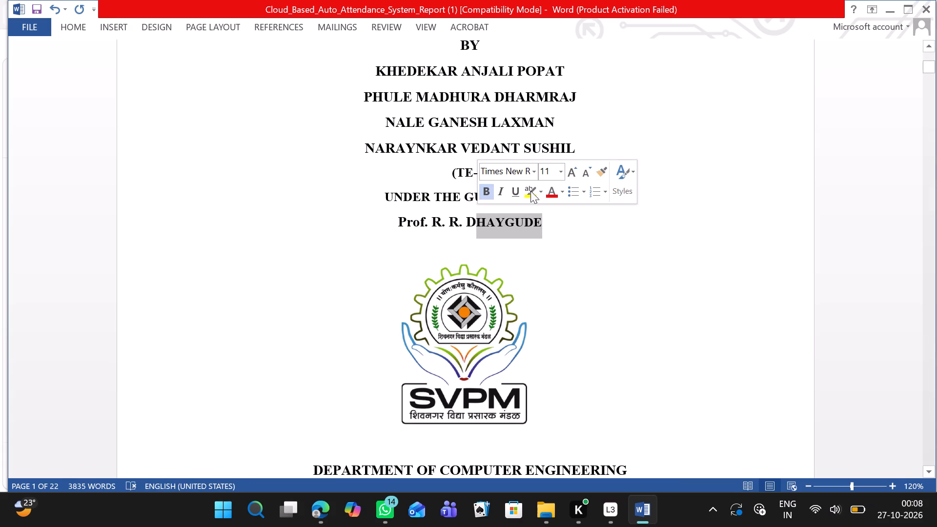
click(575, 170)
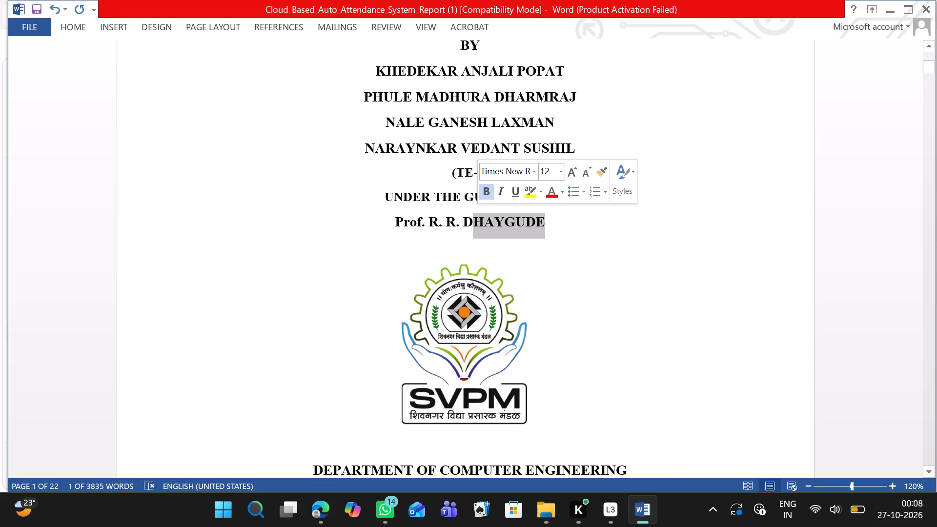
Retype the guide's surname under "UNDER THE GUIDANCE OF" on the cover page with only its first letter capitalised.
click(554, 228)
key(BackSpace)
key(BackSpace)
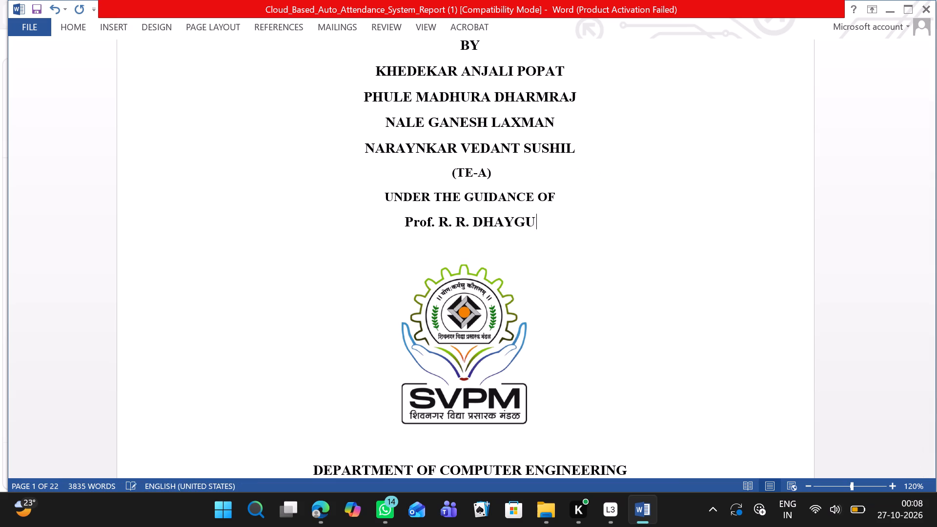
key(BackSpace)
key(BackSpace)
key(BackSpace)
key(BackSpace)
key(BackSpace)
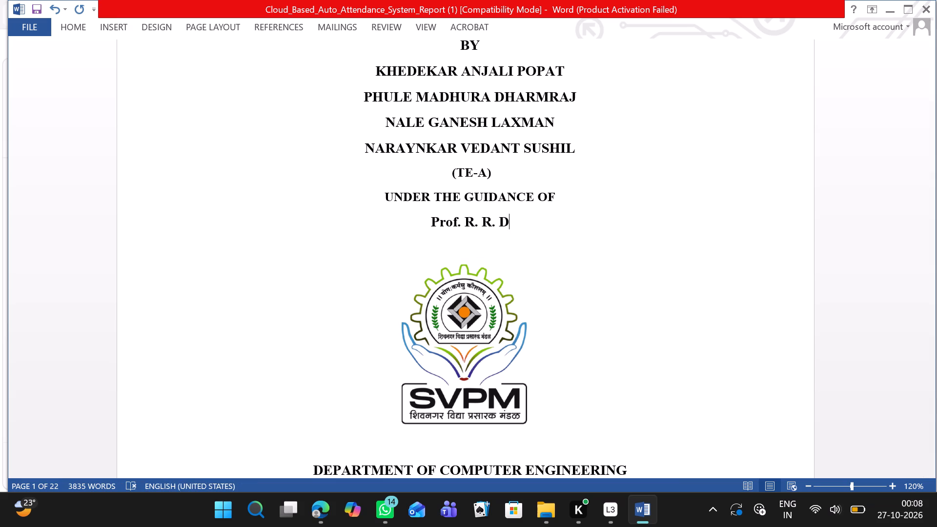
text(aygude)
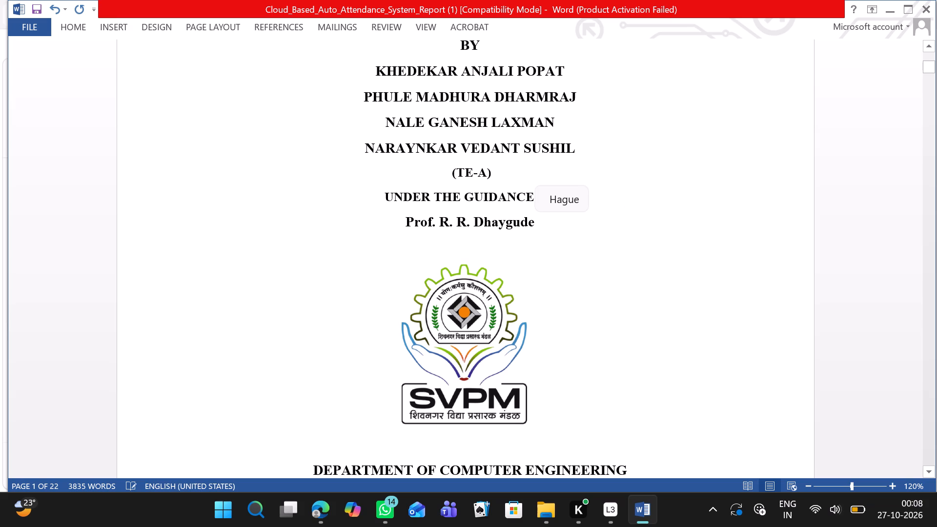
drag(550, 222, 549, 211)
click(549, 211)
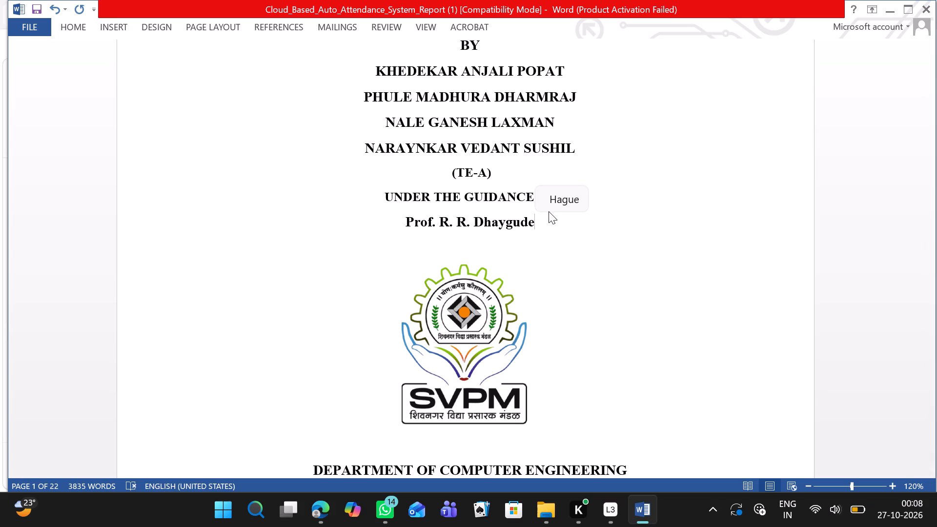
click(546, 215)
click(523, 225)
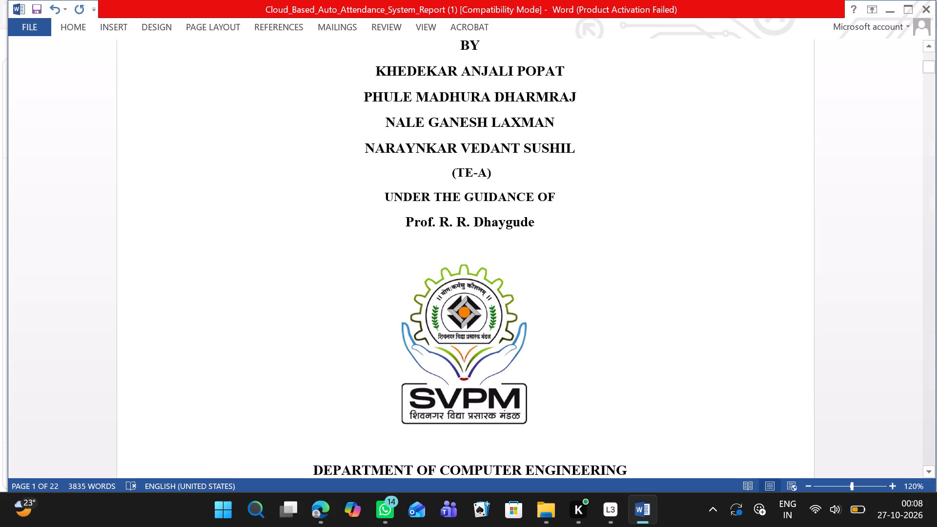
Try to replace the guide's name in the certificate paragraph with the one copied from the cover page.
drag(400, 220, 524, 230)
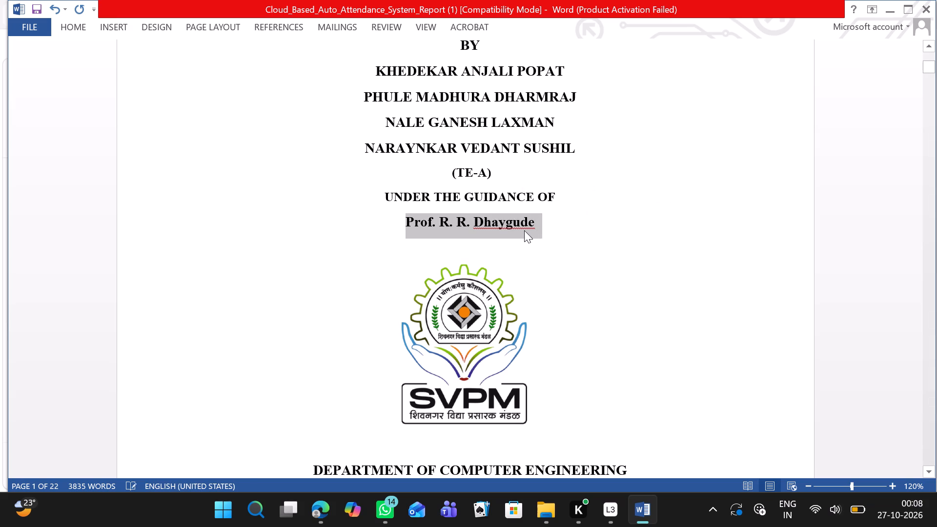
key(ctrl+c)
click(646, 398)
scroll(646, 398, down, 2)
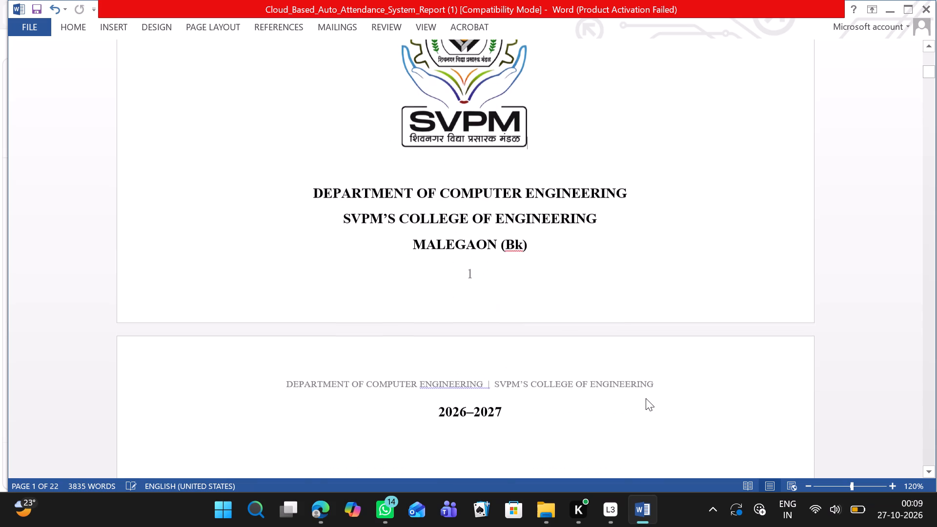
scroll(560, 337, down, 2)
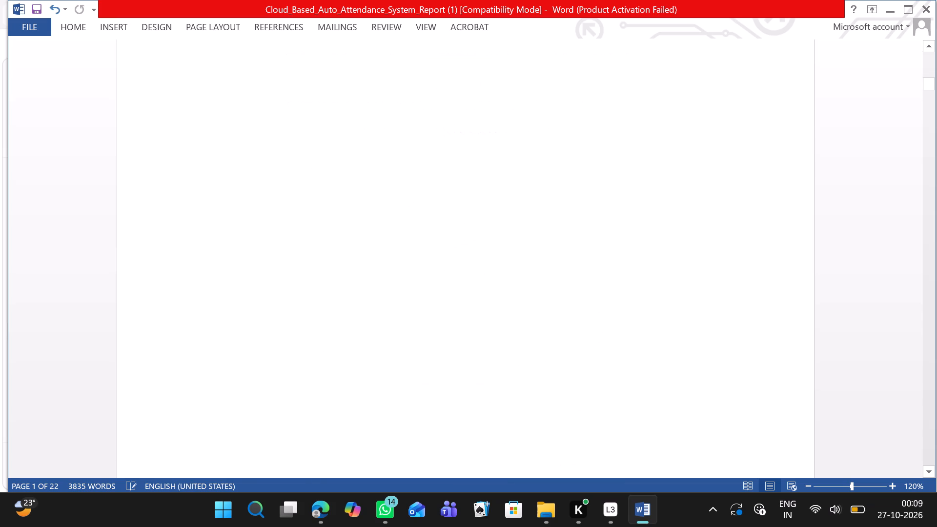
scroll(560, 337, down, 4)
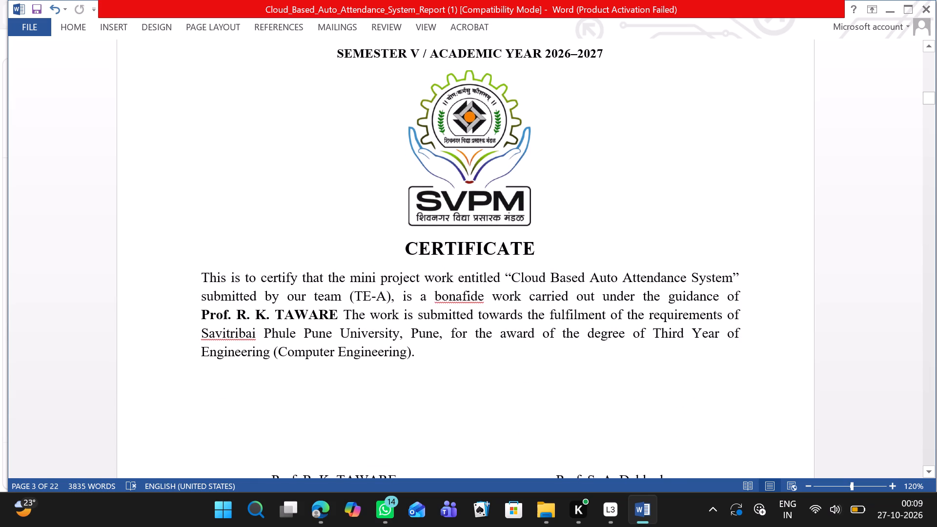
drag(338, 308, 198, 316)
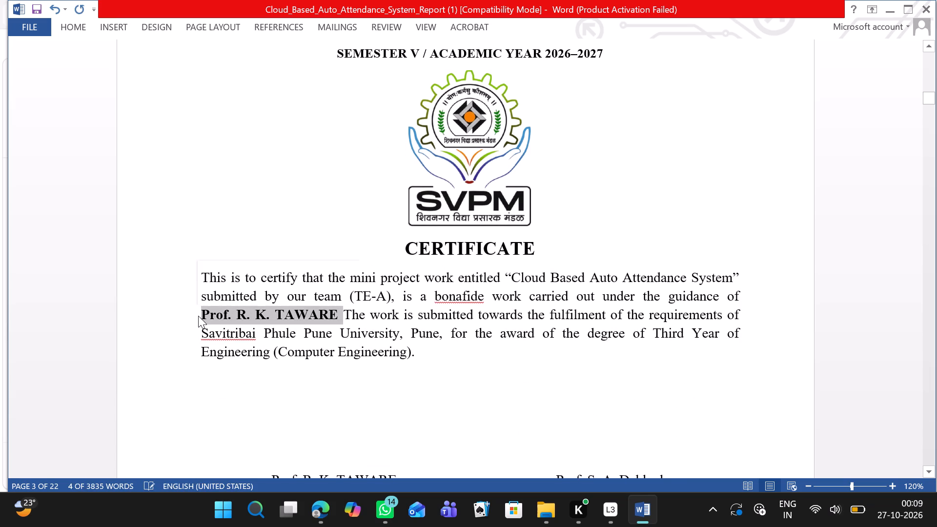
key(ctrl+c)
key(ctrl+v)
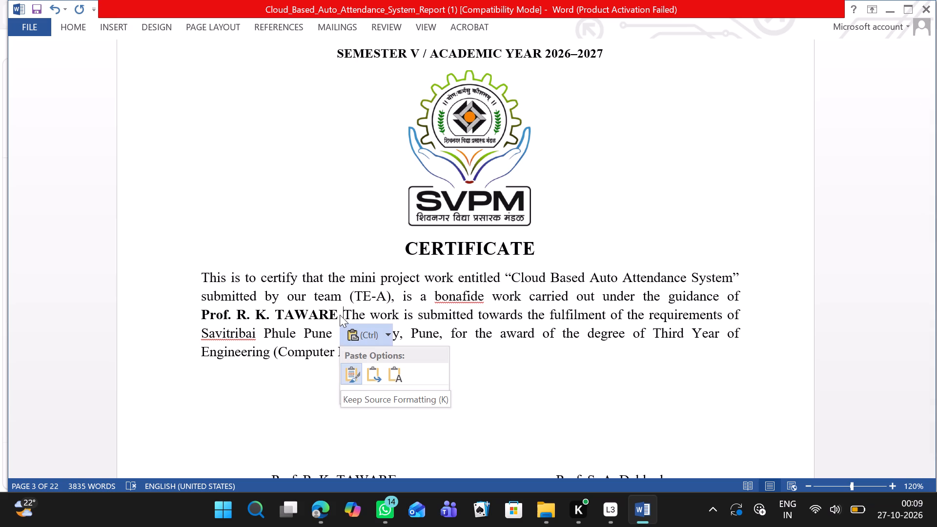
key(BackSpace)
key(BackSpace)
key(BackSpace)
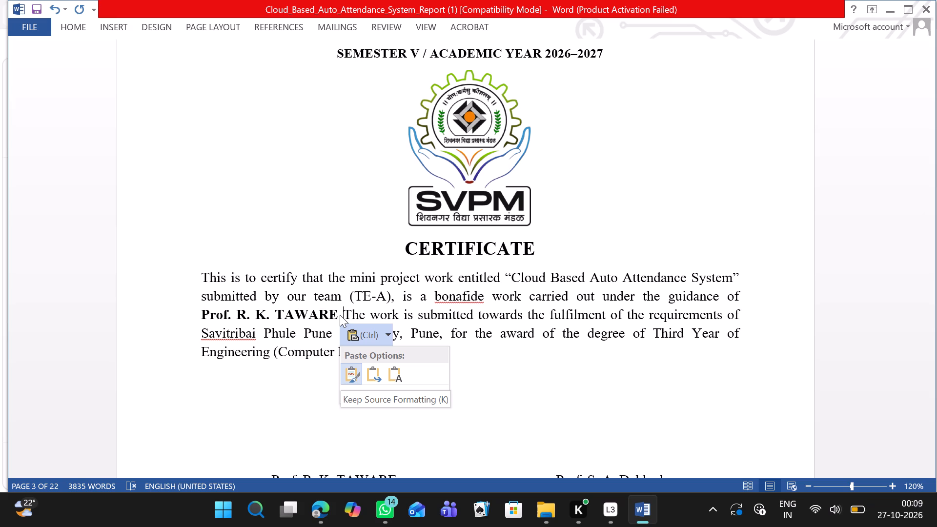
Replace the old guide's name after "Prof." in the certificate paragraph with the new guide's initials and surname, capitalising only the surname's first letter.
click(340, 314)
click(338, 313)
key(BackSpace)
key(BackSpace)
key(BackSpace)
key(BackSpace)
key(BackSpace)
key(BackSpace)
key(BackSpace)
key(BackSpace)
key(BackSpace)
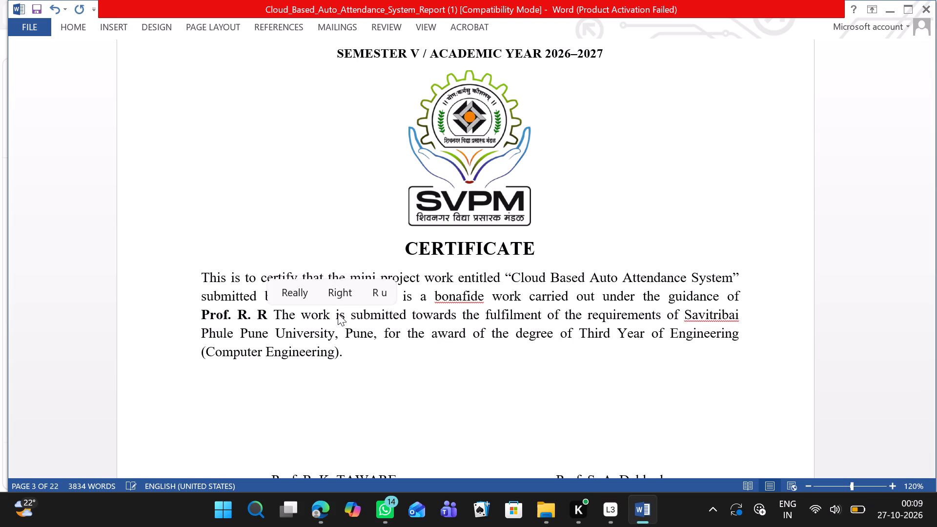
key(period)
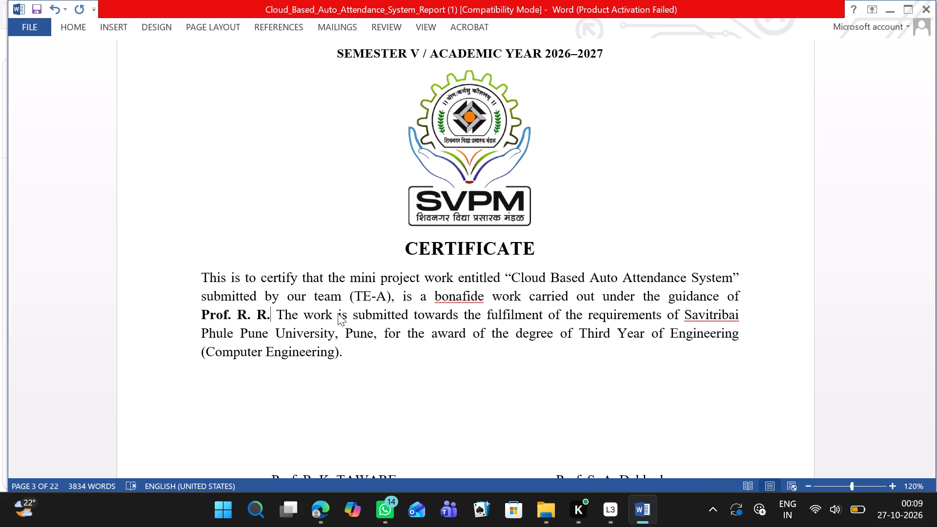
key(space)
key(d)
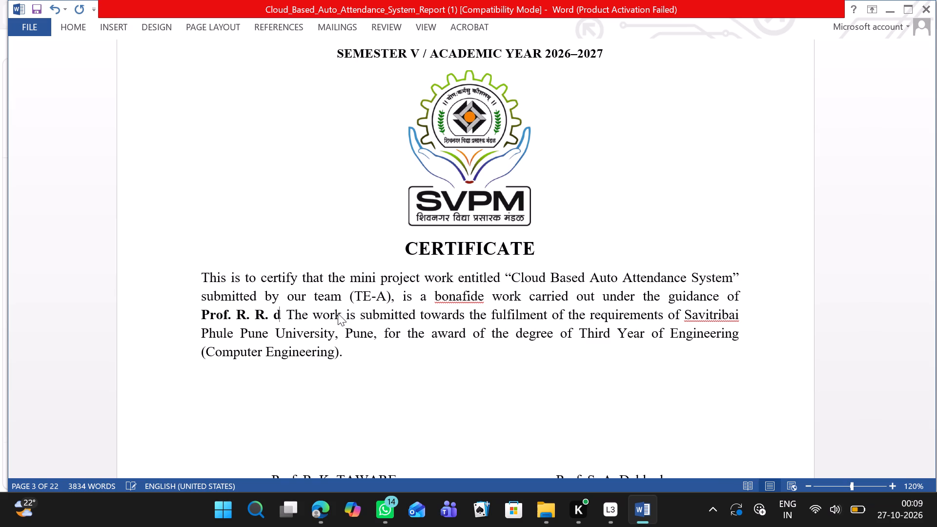
key(BackSpace)
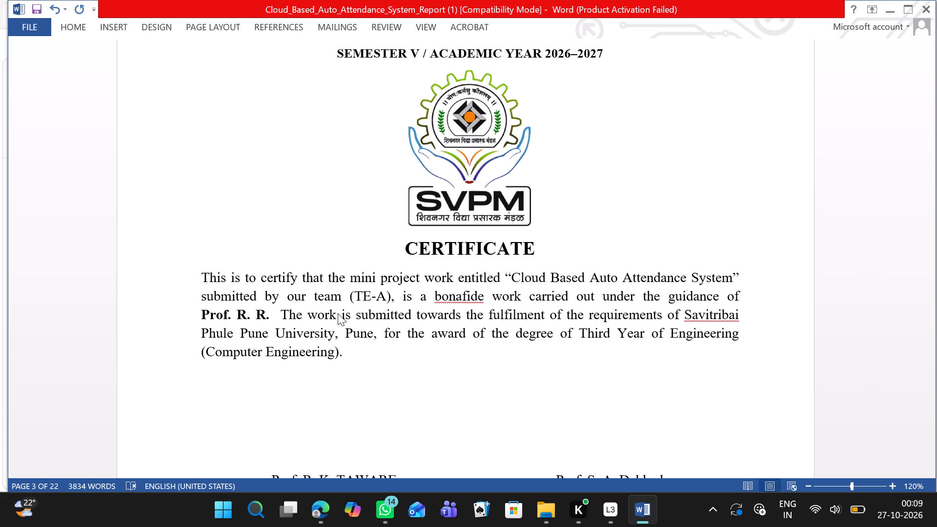
key(shift+d)
key(h)
text(aygude)
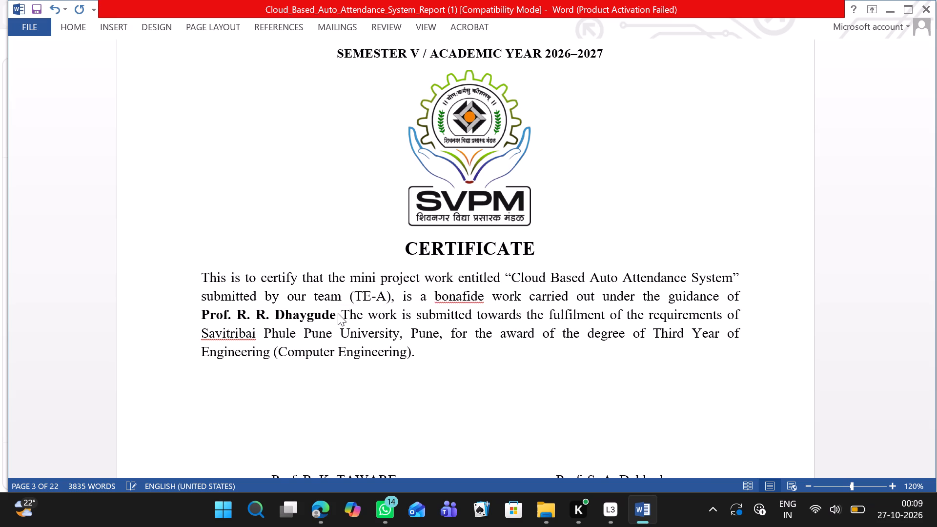
click(386, 379)
click(428, 365)
Ignore all spelling flags for the guide's surname in the certificate paragraph.
double_click(301, 312)
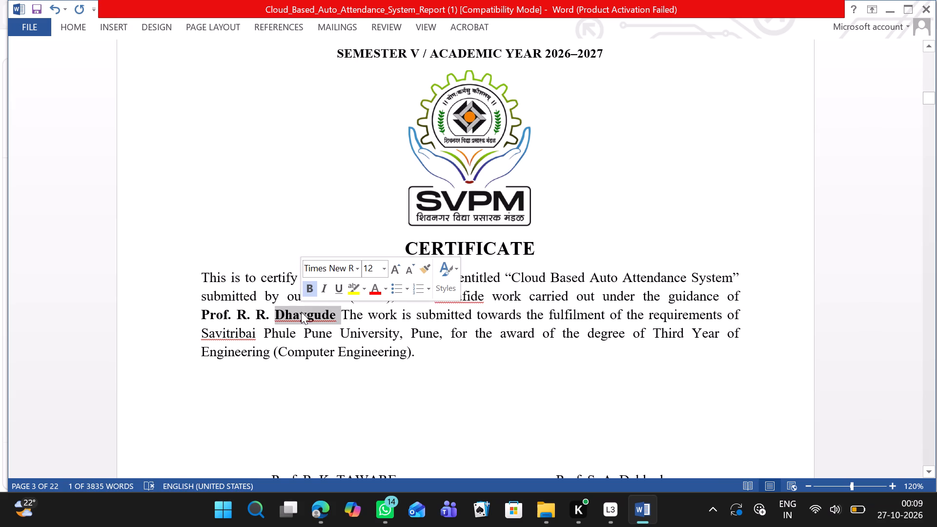
right_click(301, 312)
click(372, 348)
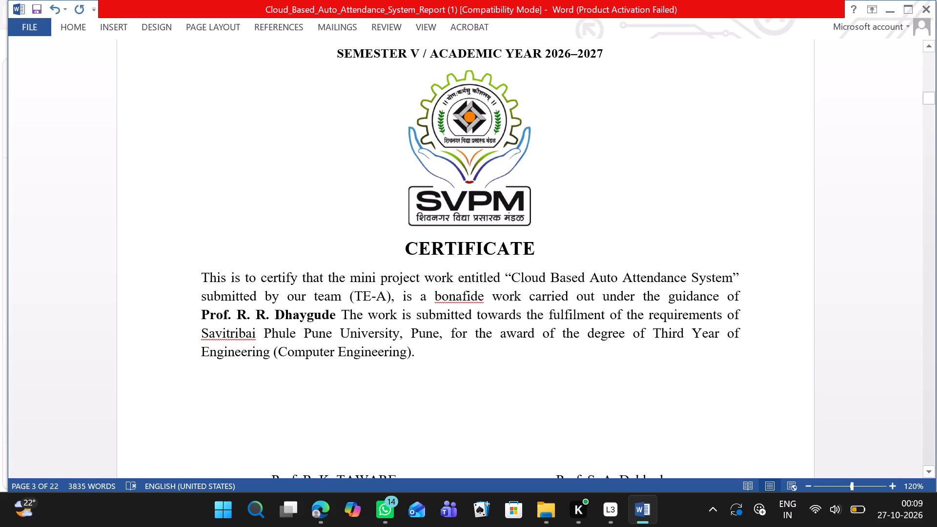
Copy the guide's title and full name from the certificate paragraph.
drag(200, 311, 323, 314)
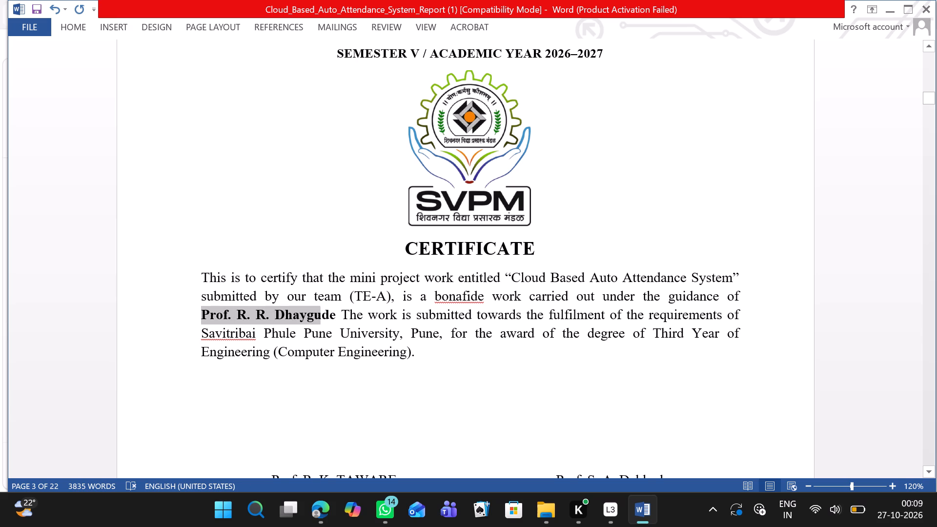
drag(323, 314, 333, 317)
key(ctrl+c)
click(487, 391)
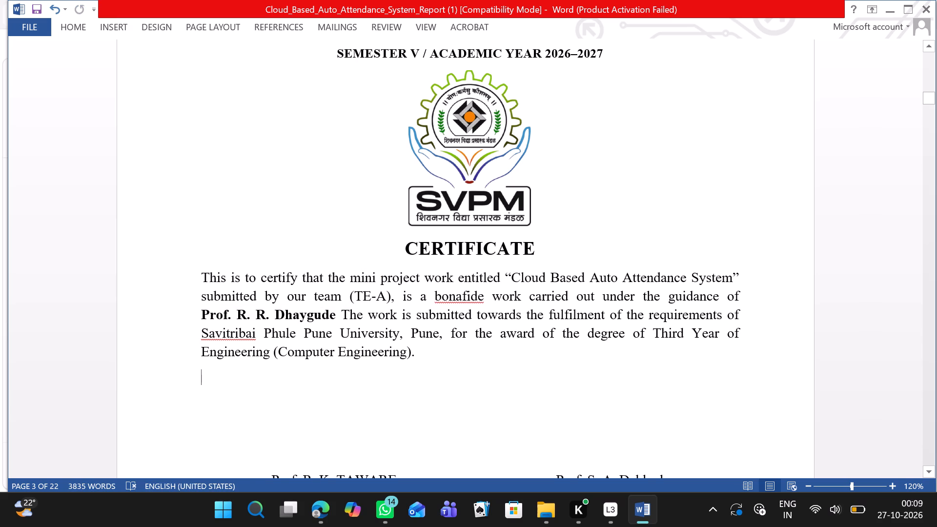
Ignore all spelling flags for "bonafide" and "Savitribai" in the certificate paragraph.
drag(432, 296, 484, 301)
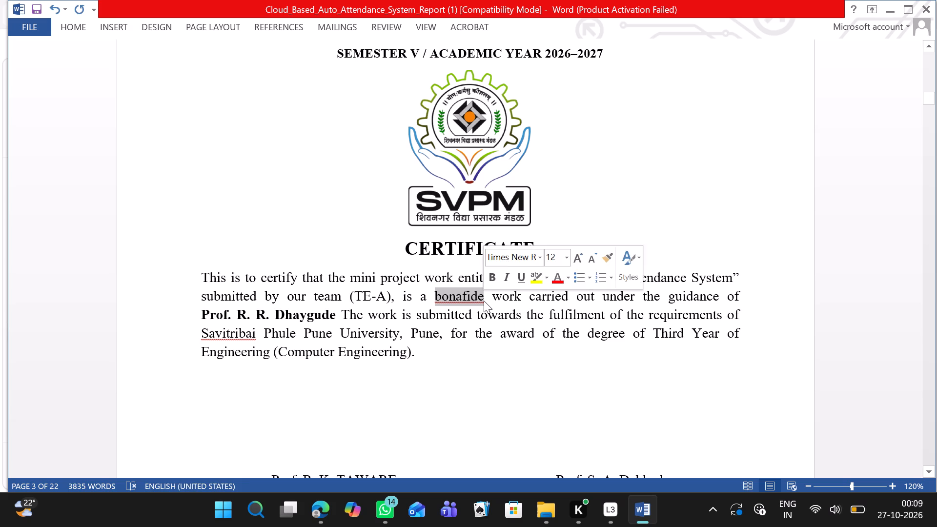
right_click(484, 301)
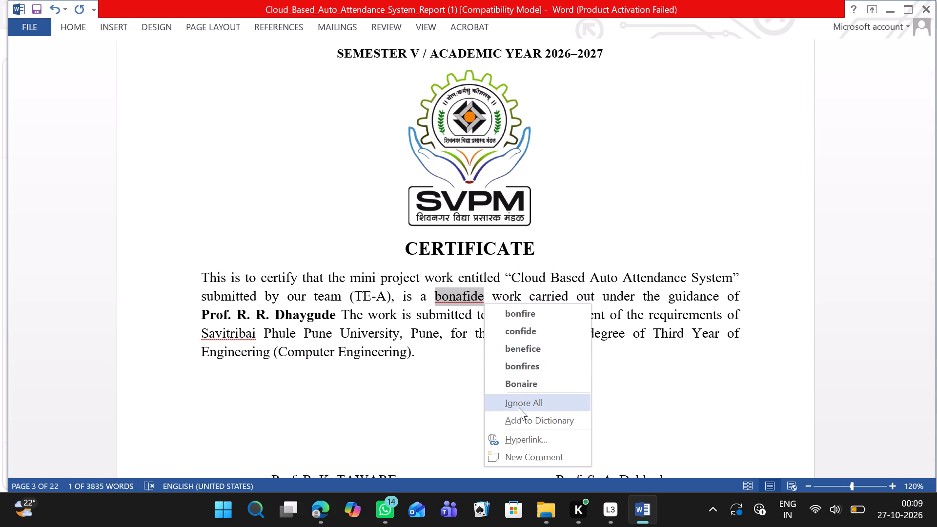
click(519, 405)
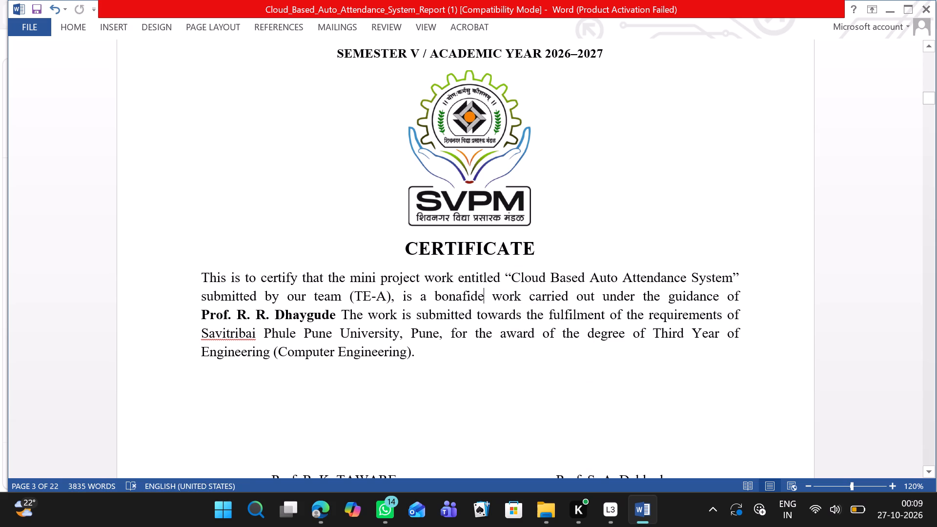
double_click(236, 330)
right_click(236, 330)
click(292, 372)
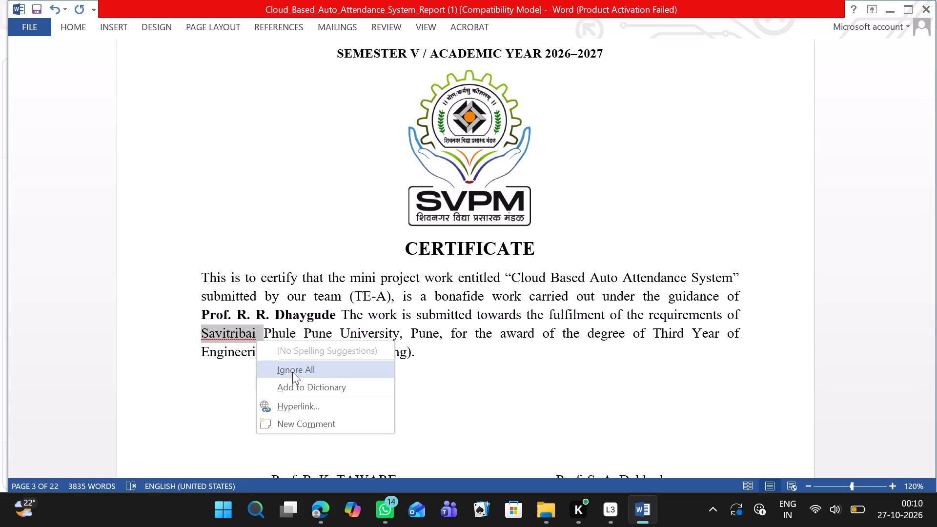
Copy the quoted project title "Intelligent Colour Detection, Classification and Automatic Sorting System" from the cover page.
scroll(548, 252, up, 1)
scroll(548, 252, down, 1)
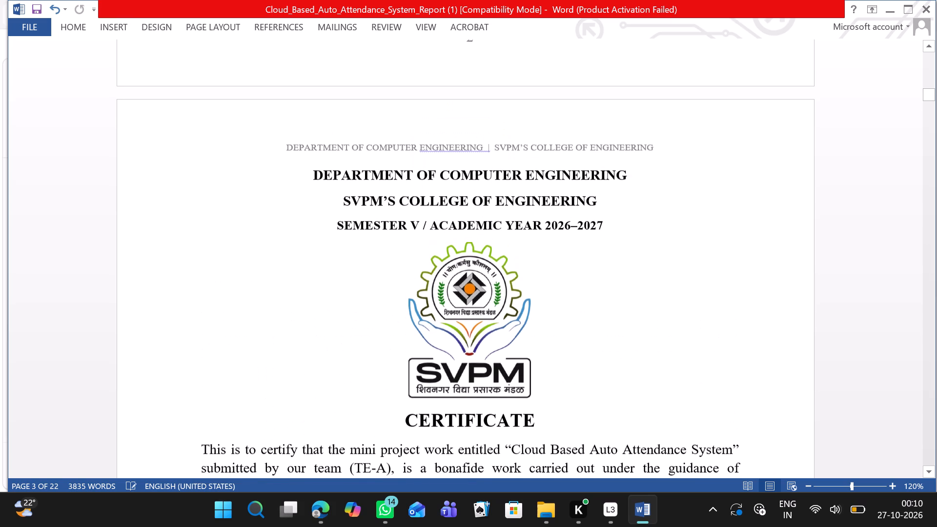
scroll(548, 252, down, 1)
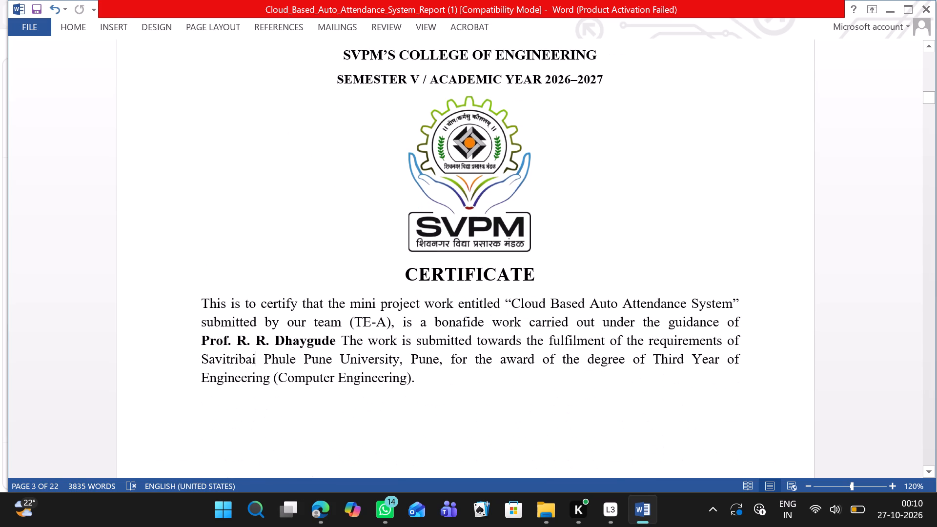
scroll(508, 300, up, 3)
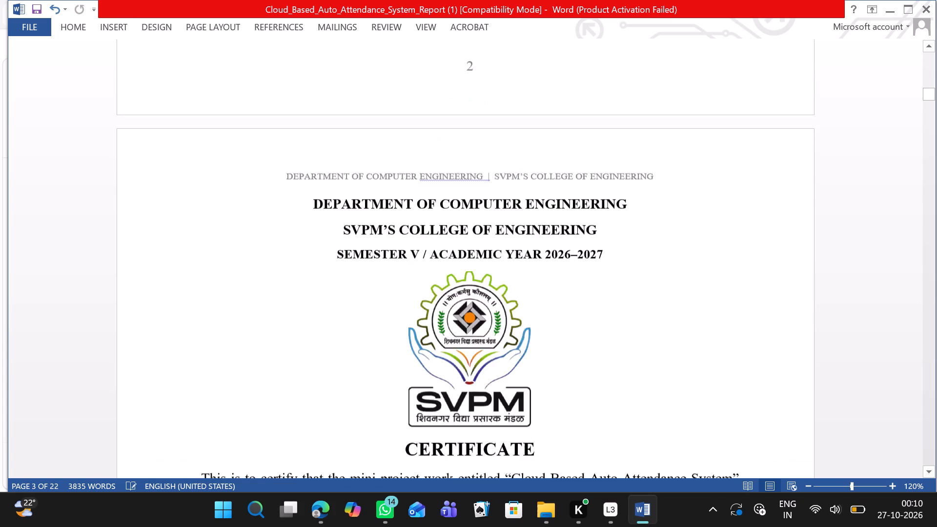
scroll(508, 300, up, 6)
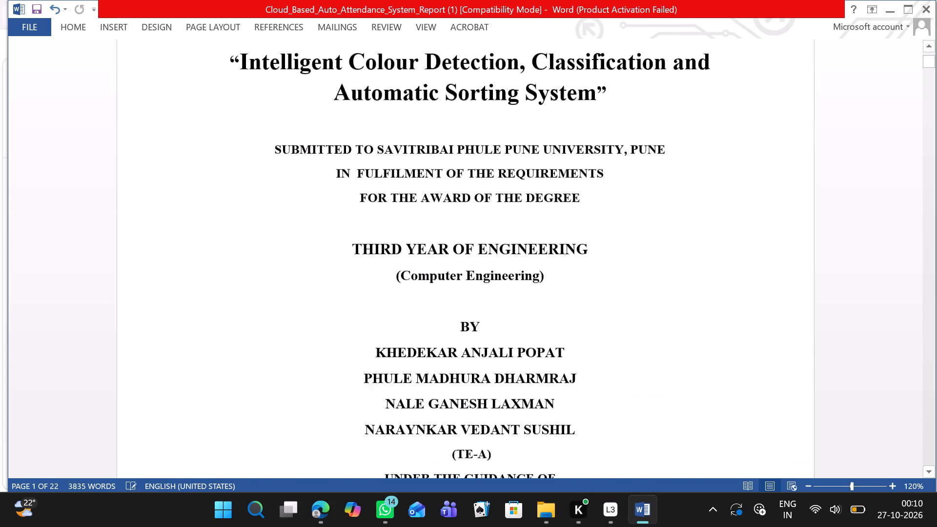
click(225, 122)
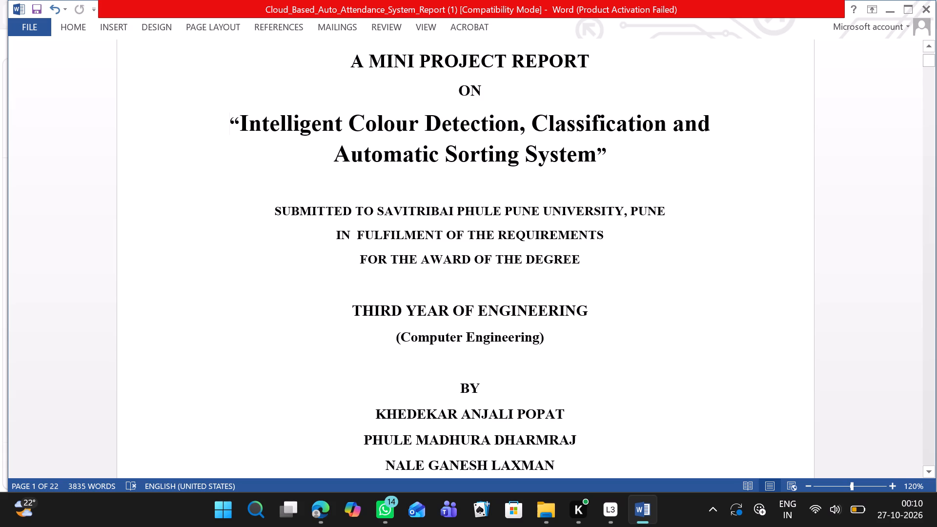
click(264, 84)
click(238, 117)
drag(230, 120, 626, 154)
key(ctrl+c)
click(590, 301)
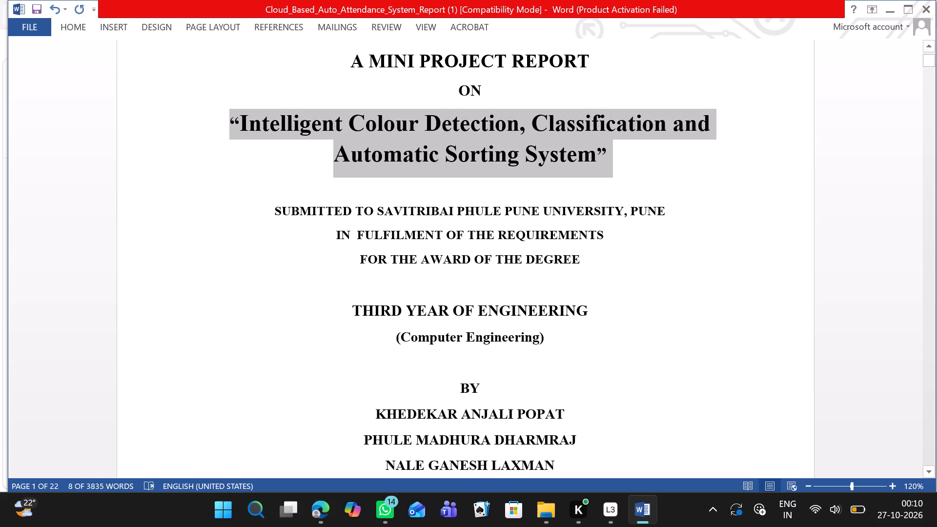
Replace "Cloud Based Auto Attendance System" and its quotation marks in the certificate paragraph with the copied colour sorting title.
scroll(590, 301, down, 2)
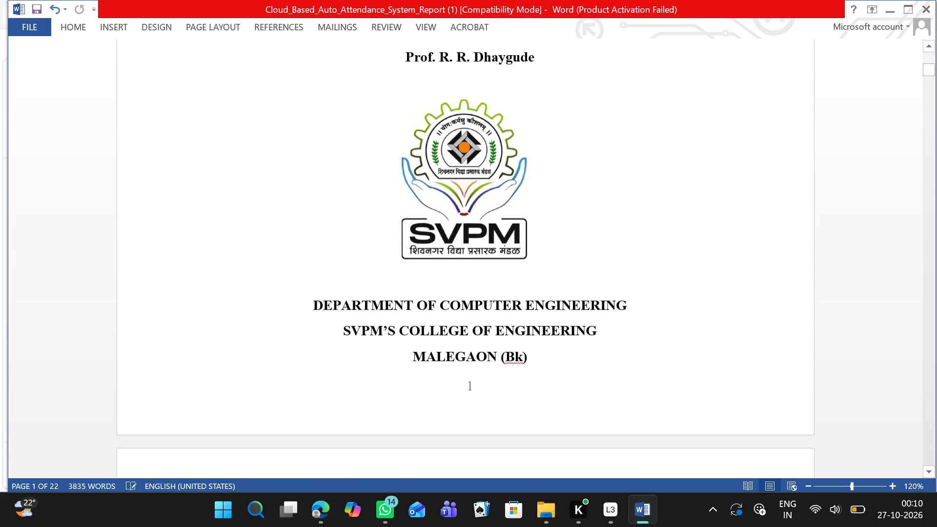
scroll(590, 301, down, 4)
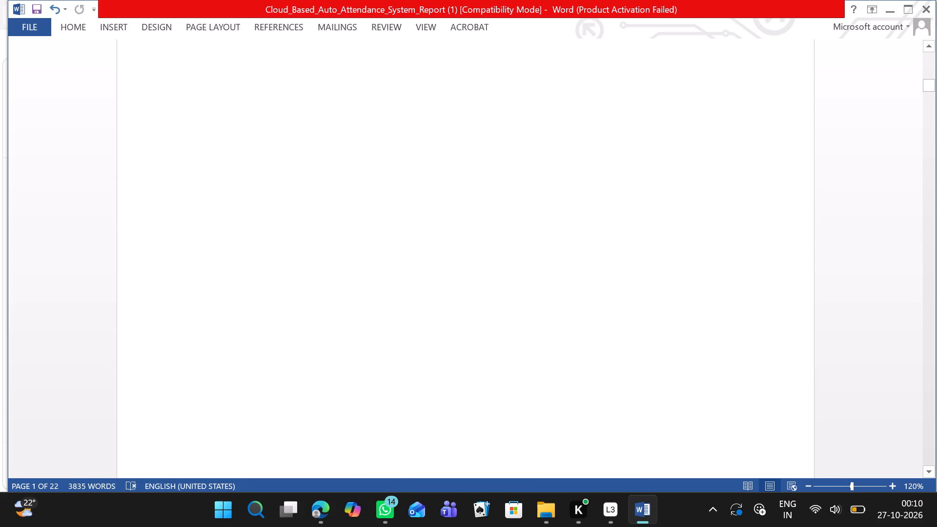
scroll(590, 301, down, 3)
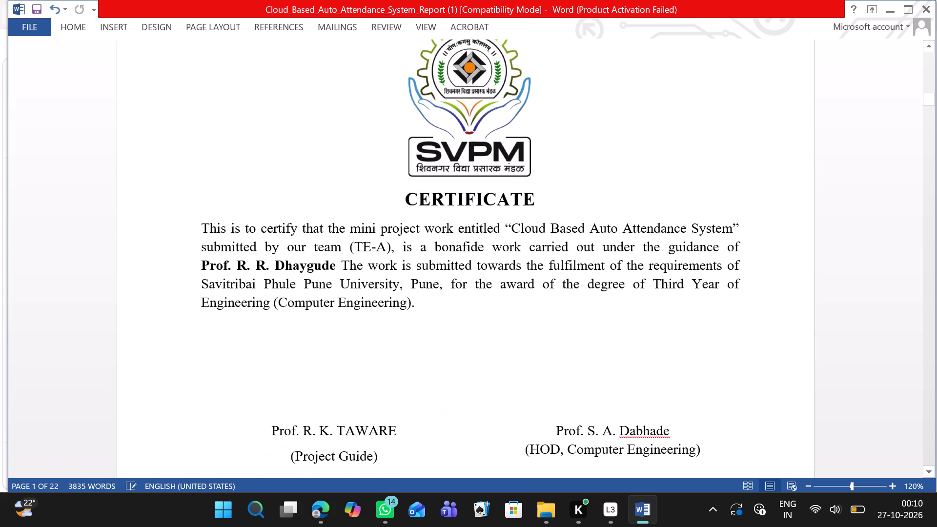
drag(505, 224, 745, 229)
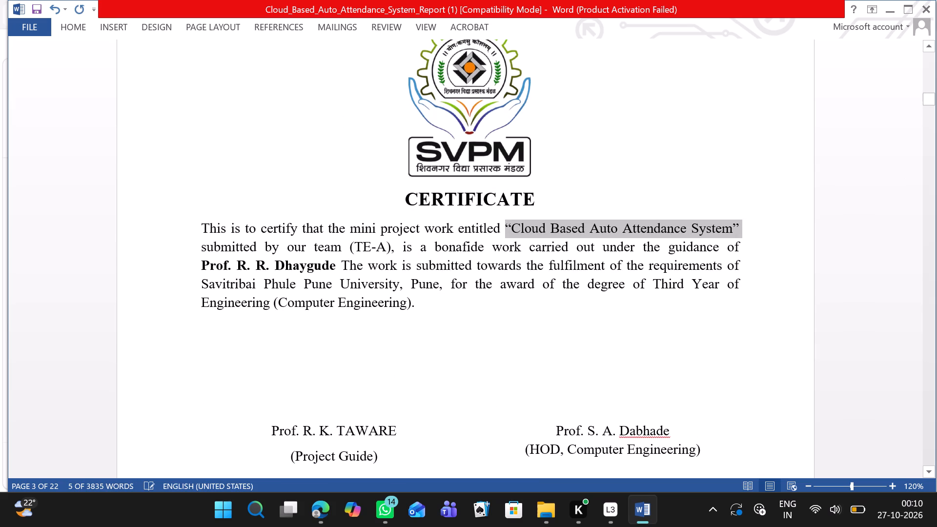
key(ctrl+v)
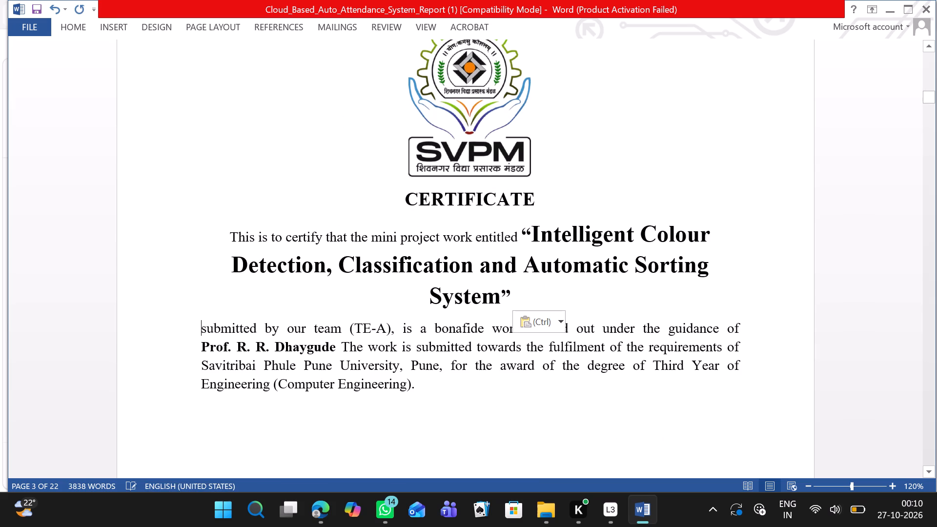
Remove the bold from the pasted project title in the certificate paragraph and set its font size to 12.
click(523, 230)
drag(523, 230, 556, 294)
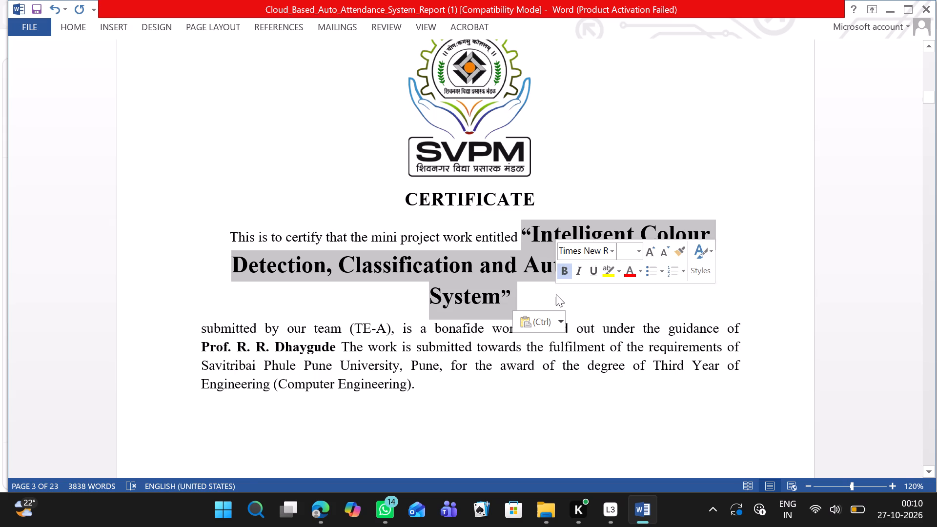
click(559, 269)
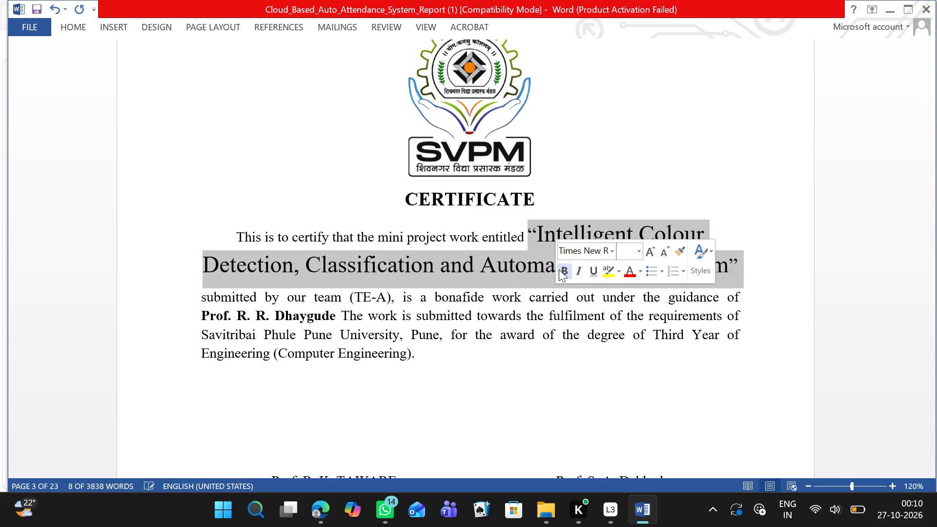
click(664, 248)
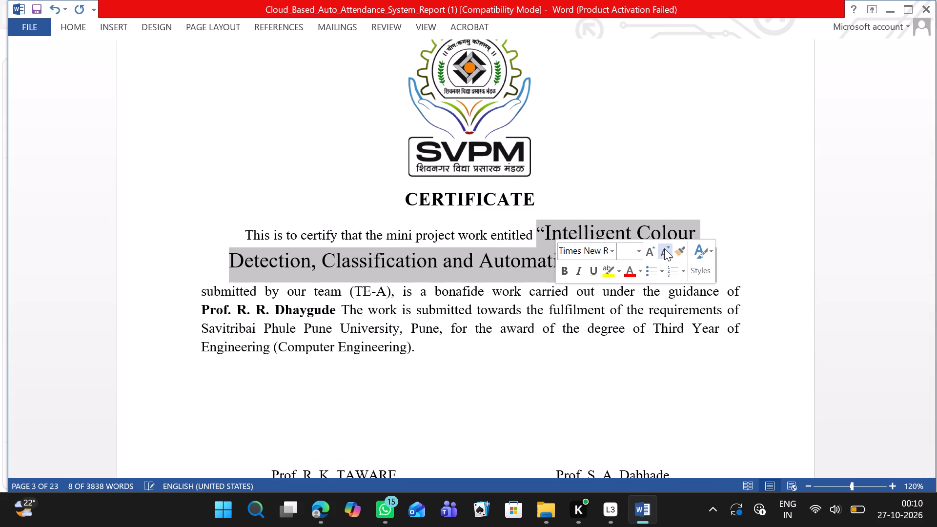
click(664, 248)
click(664, 248)
click(664, 248)
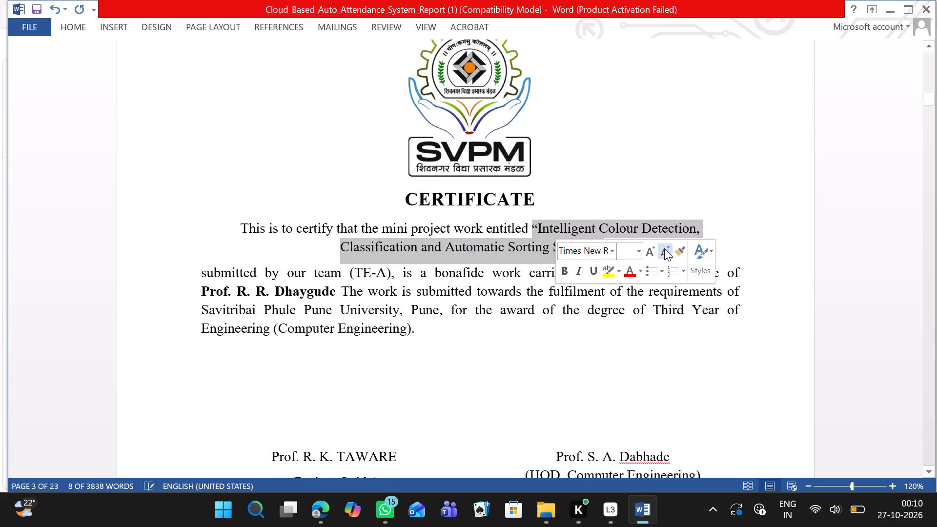
click(664, 248)
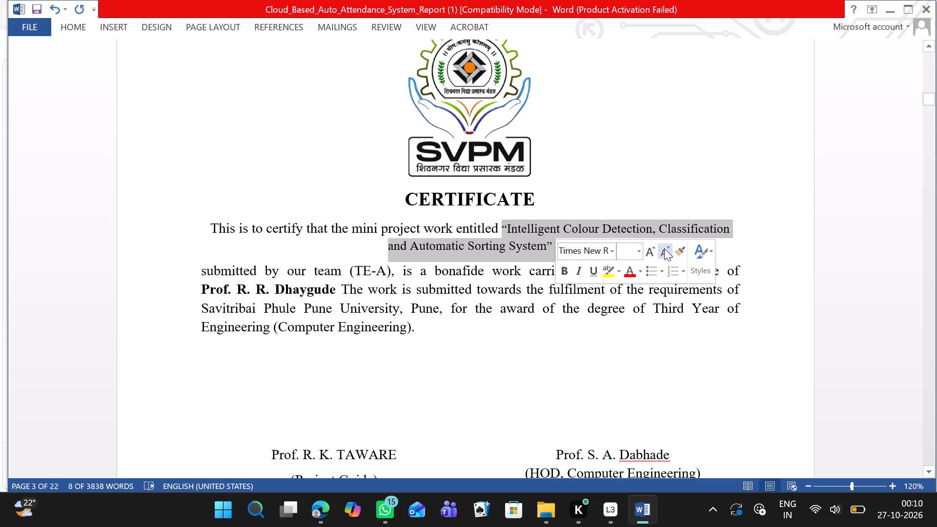
click(634, 246)
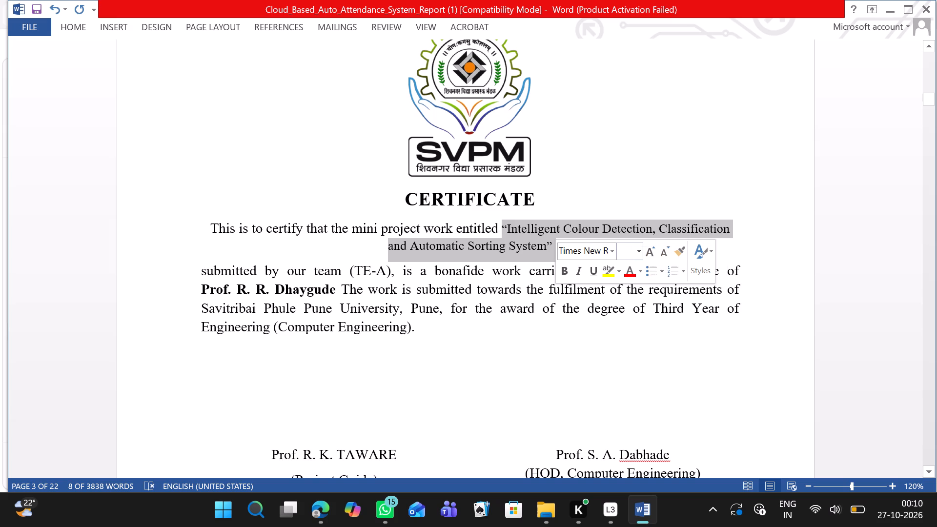
click(638, 251)
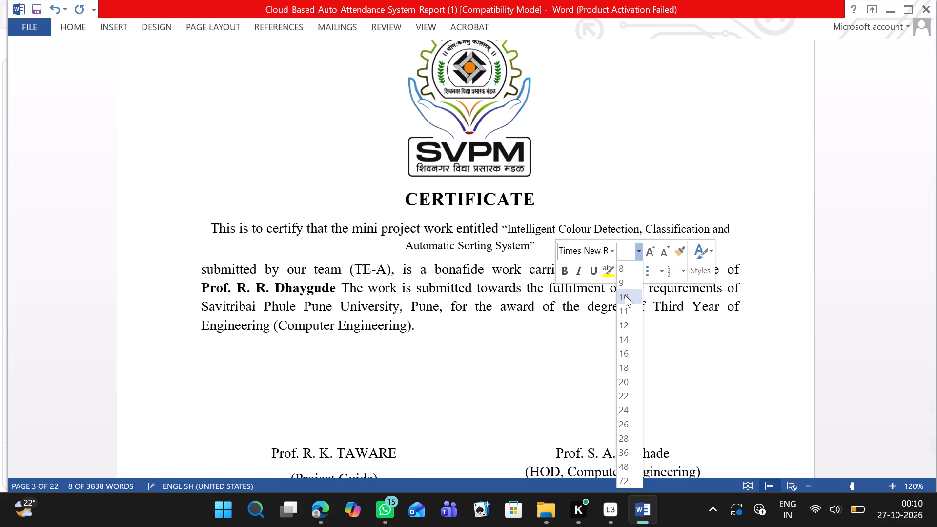
click(625, 328)
click(489, 359)
click(471, 295)
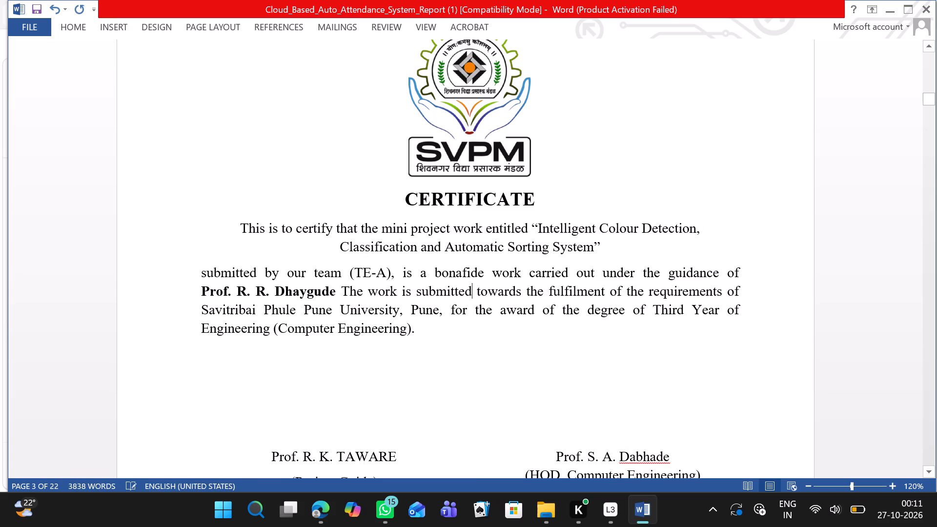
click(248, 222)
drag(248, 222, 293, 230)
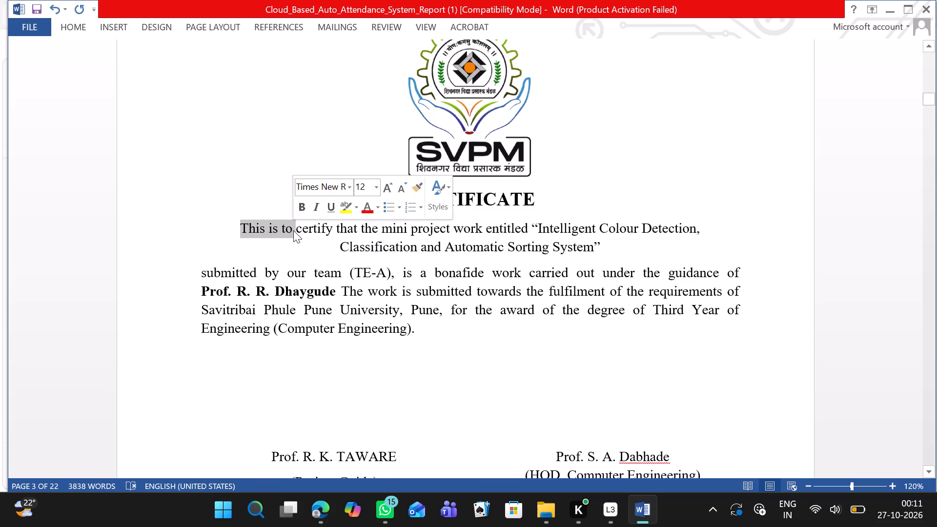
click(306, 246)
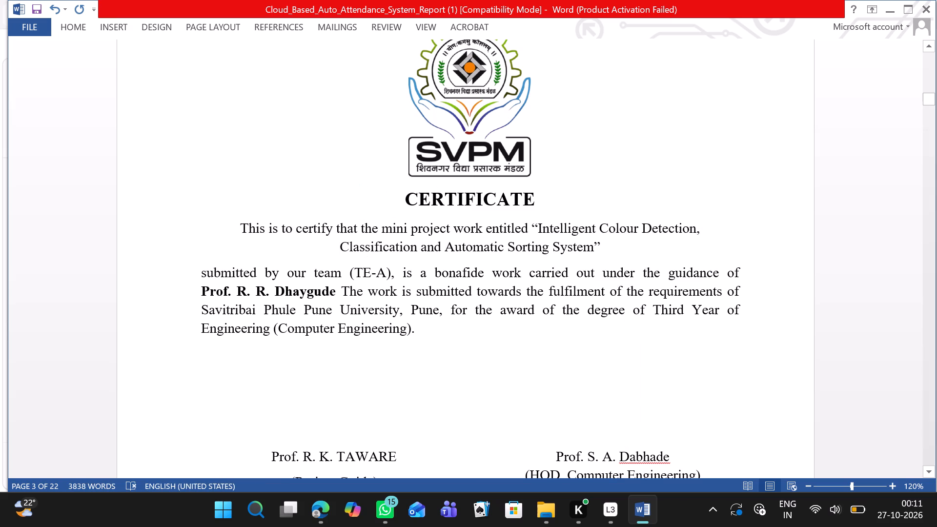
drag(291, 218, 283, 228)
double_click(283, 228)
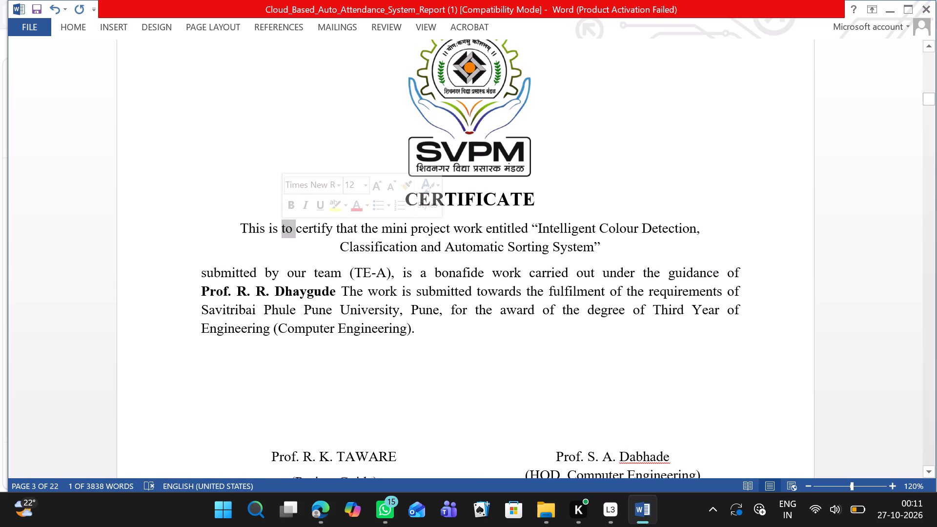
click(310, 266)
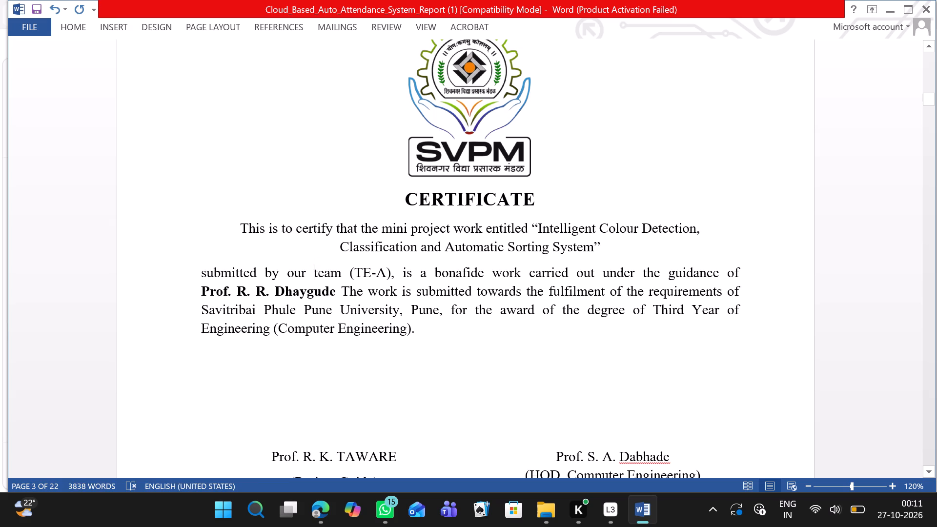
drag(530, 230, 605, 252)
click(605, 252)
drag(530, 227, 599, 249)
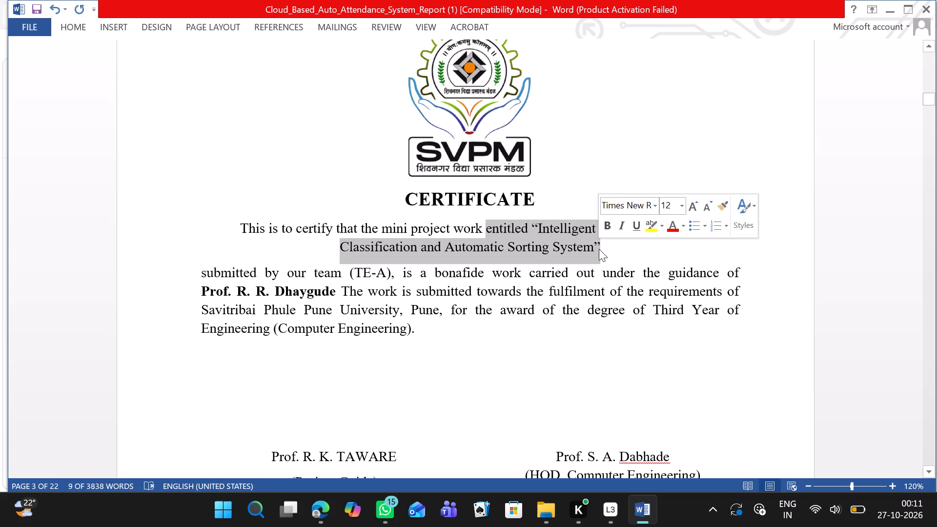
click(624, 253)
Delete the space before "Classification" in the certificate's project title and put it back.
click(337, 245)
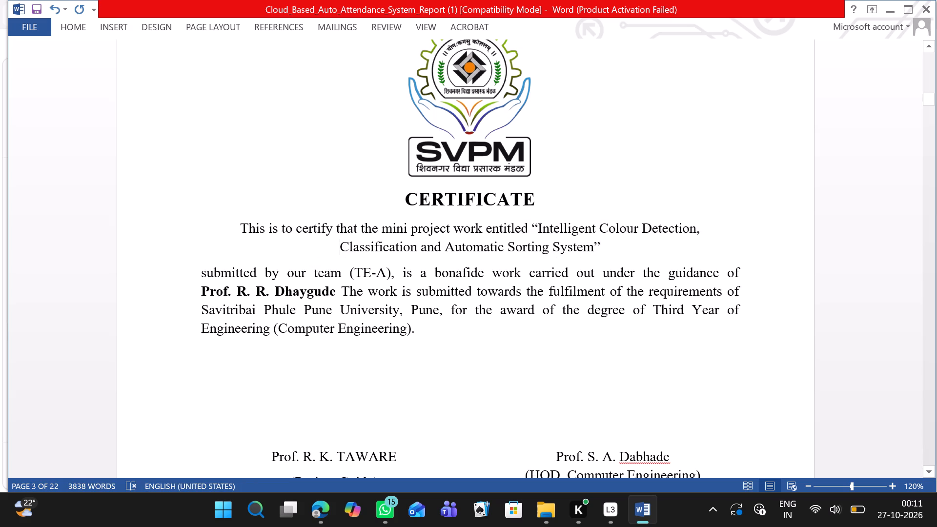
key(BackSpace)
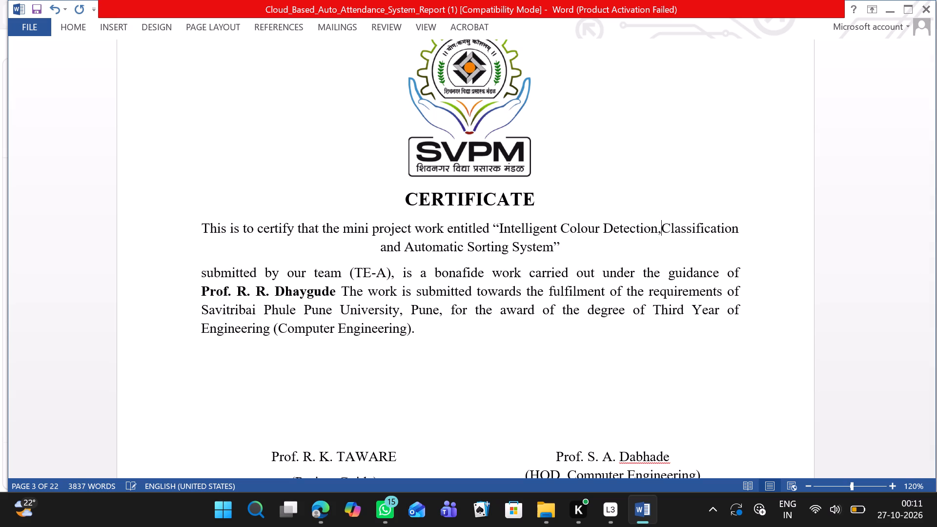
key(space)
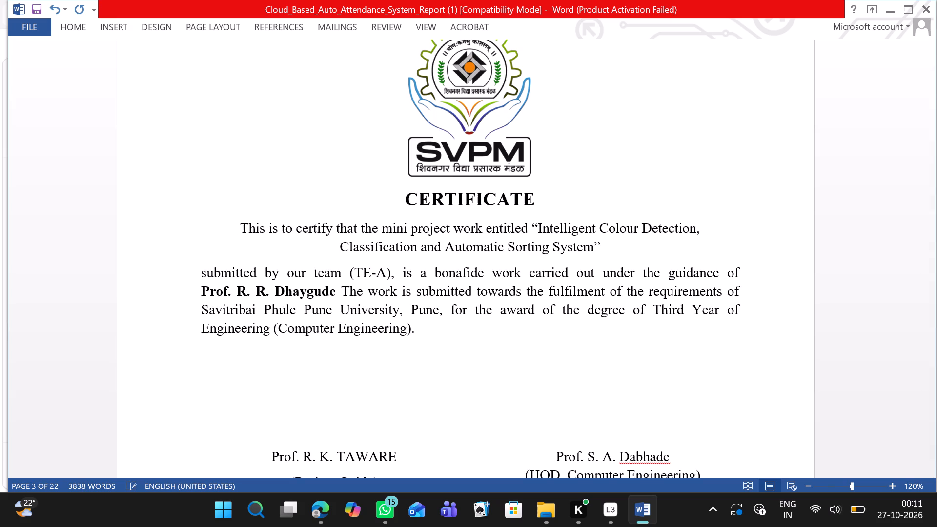
Join the text starting "submitted by our team" onto the certificate's project title line, separated by one space.
drag(244, 224, 412, 295)
drag(233, 229, 194, 280)
click(194, 280)
key(BackSpace)
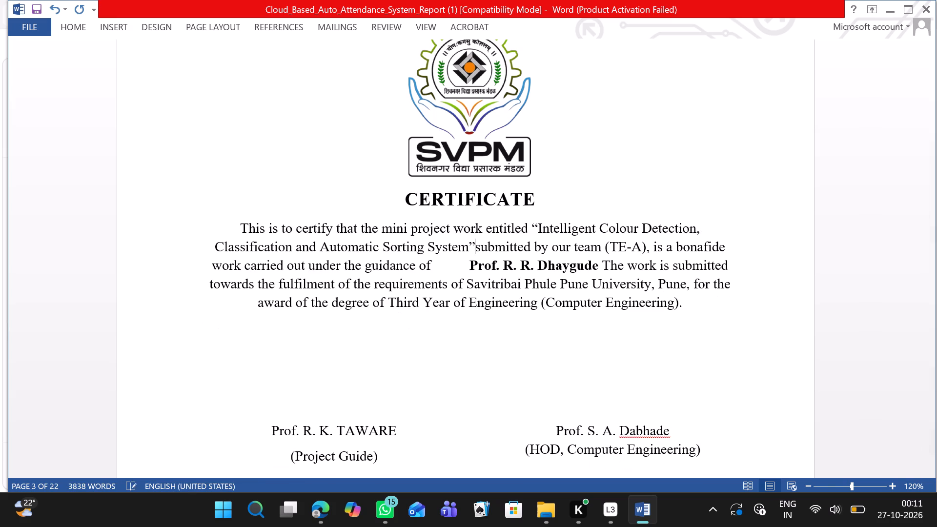
key(space)
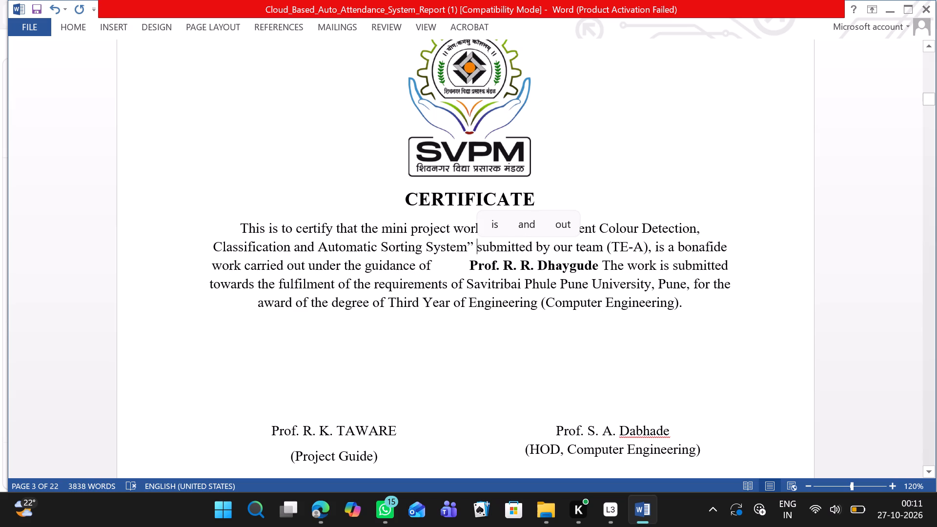
Remove the extra spaces before the guide's name in the certificate paragraph, leaving a single space after "guidance of".
click(462, 272)
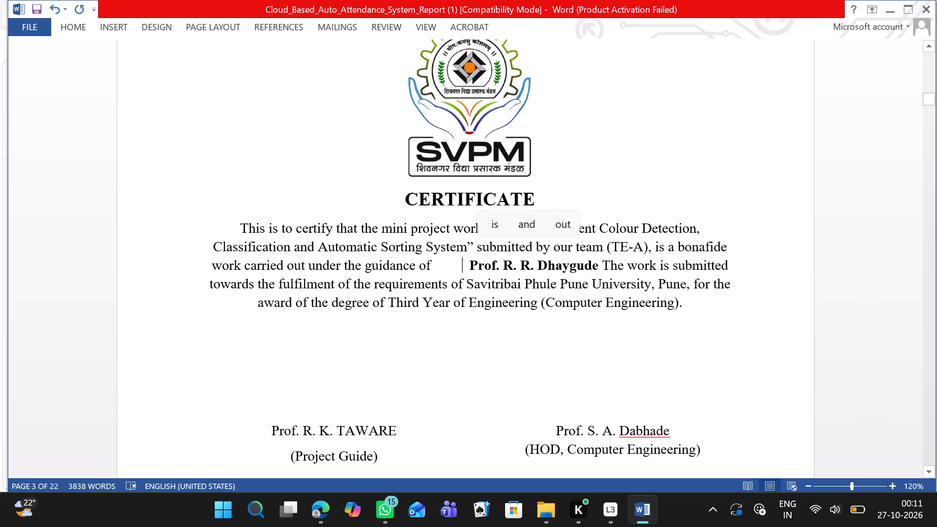
click(474, 263)
click(467, 264)
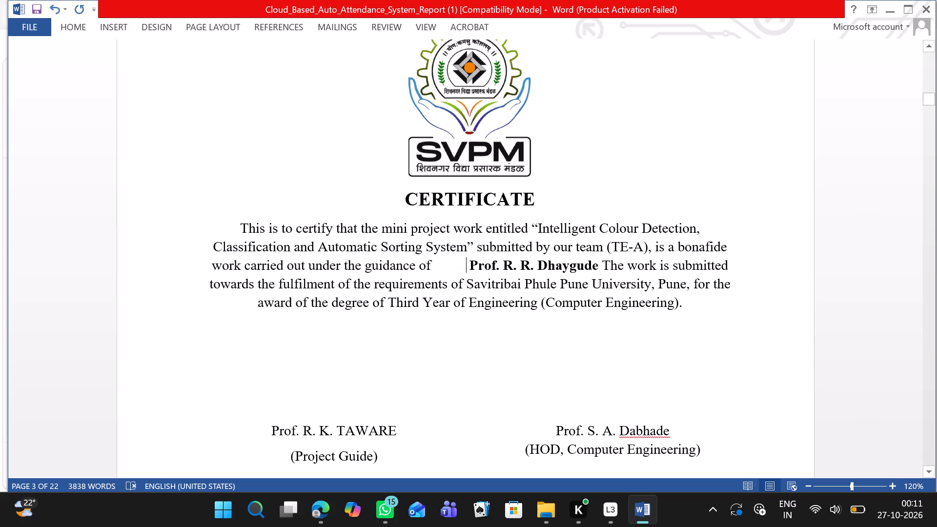
key(BackSpace)
key(BackSpace)
key(BackSpace)
key(BackSpace)
key(BackSpace)
key(BackSpace)
key(BackSpace)
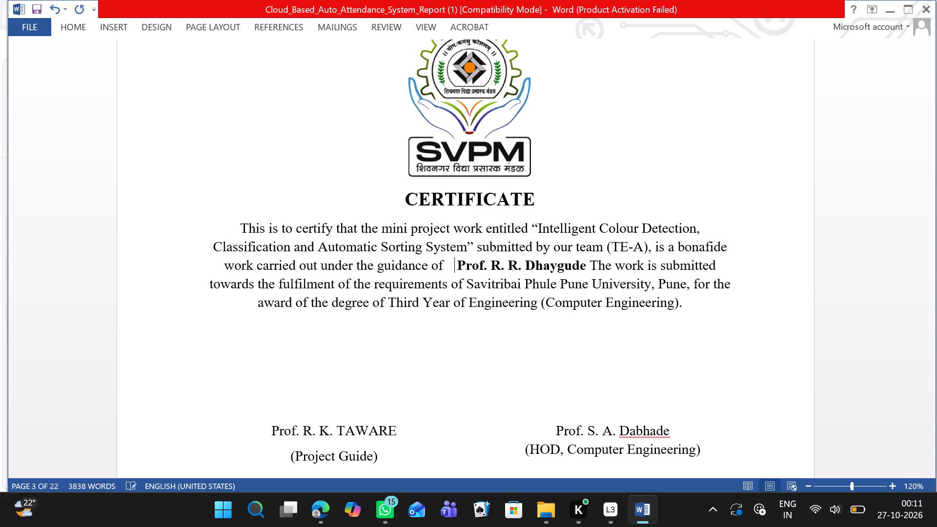
key(BackSpace)
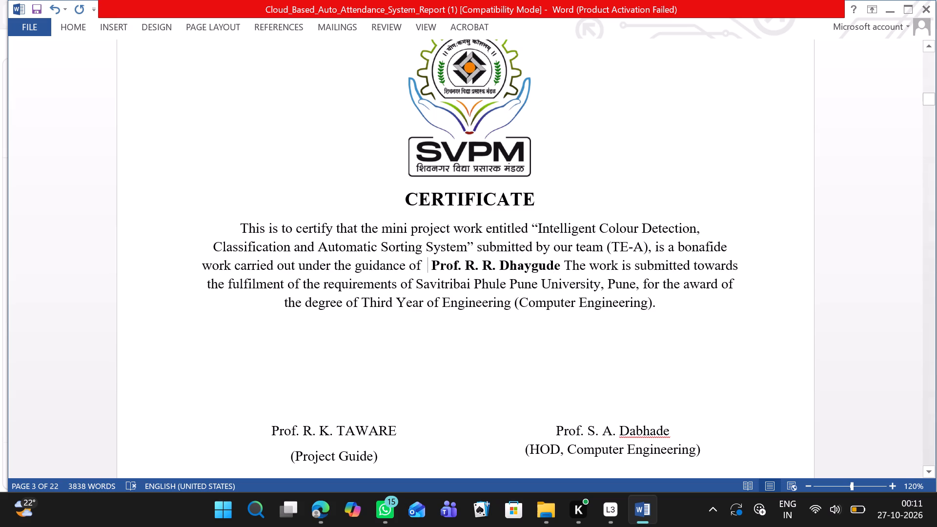
key(Right)
key(BackSpace)
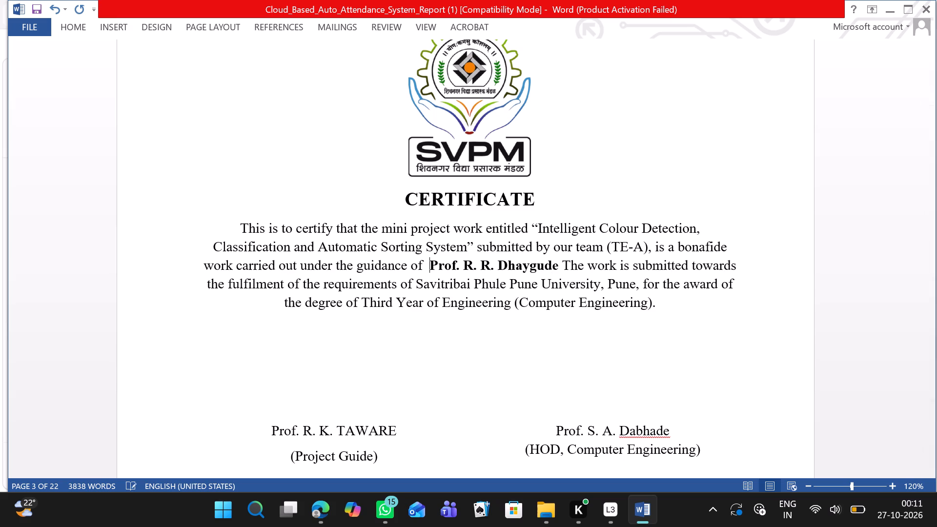
drag(244, 218, 233, 230)
drag(233, 230, 224, 236)
click(247, 274)
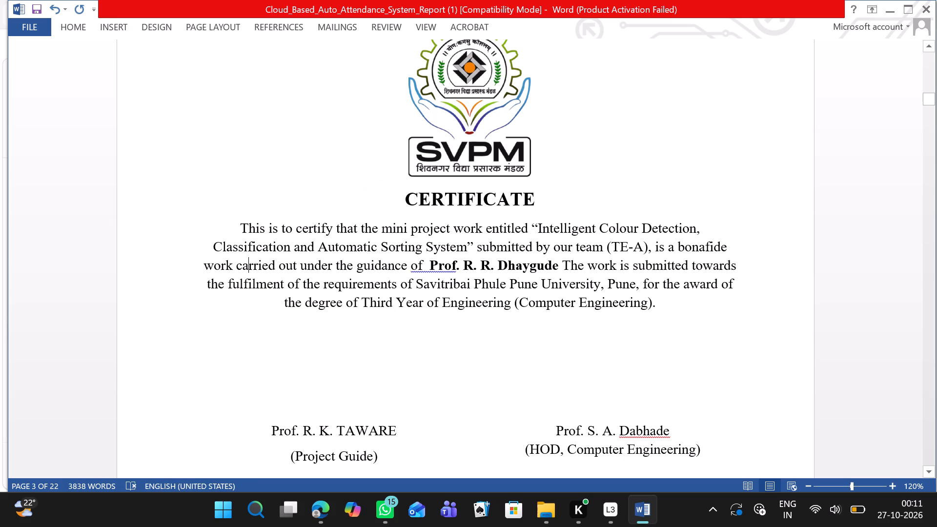
click(427, 268)
click(429, 268)
key(BackSpace)
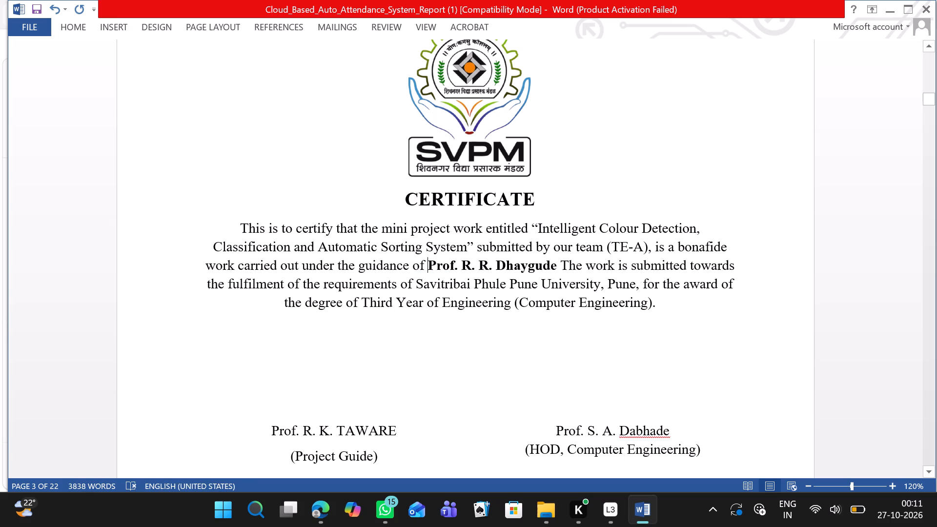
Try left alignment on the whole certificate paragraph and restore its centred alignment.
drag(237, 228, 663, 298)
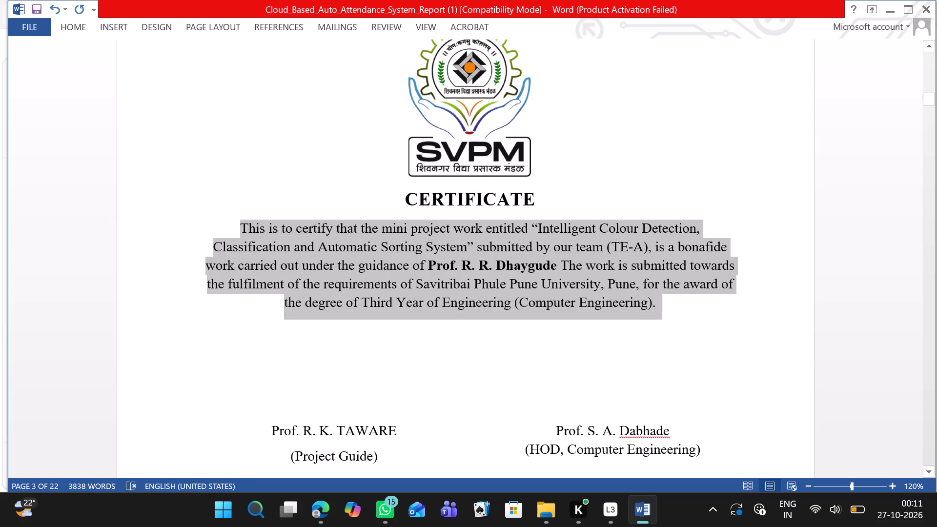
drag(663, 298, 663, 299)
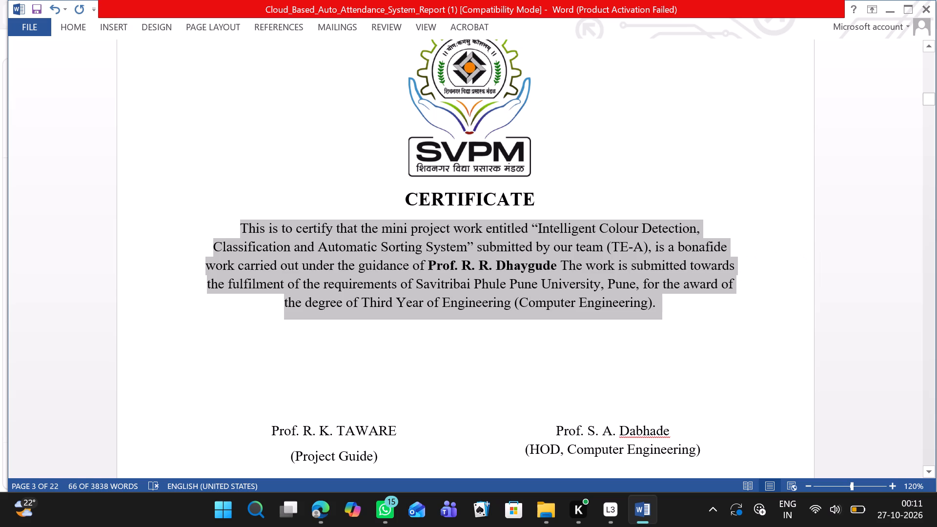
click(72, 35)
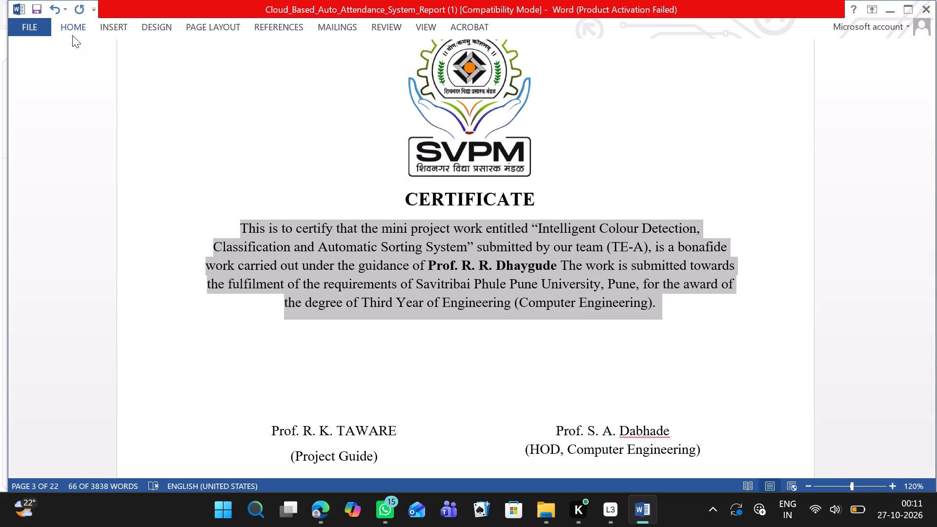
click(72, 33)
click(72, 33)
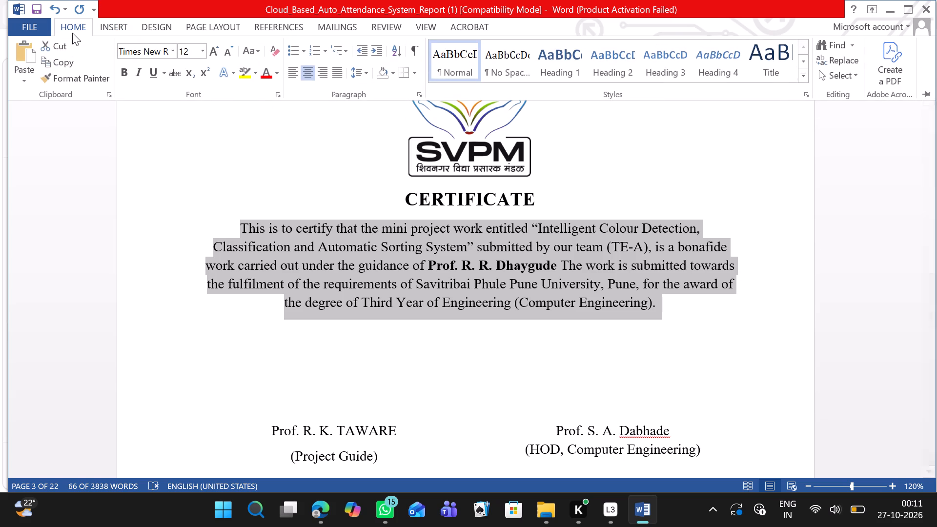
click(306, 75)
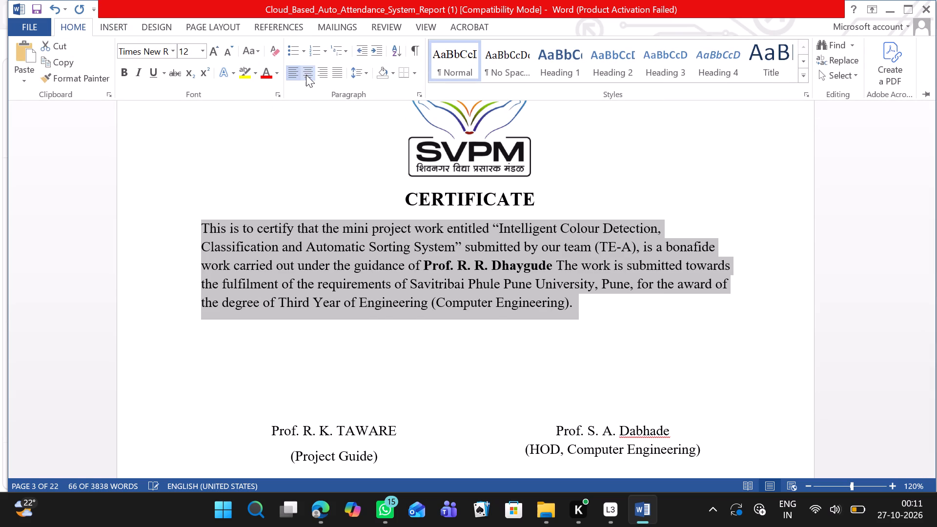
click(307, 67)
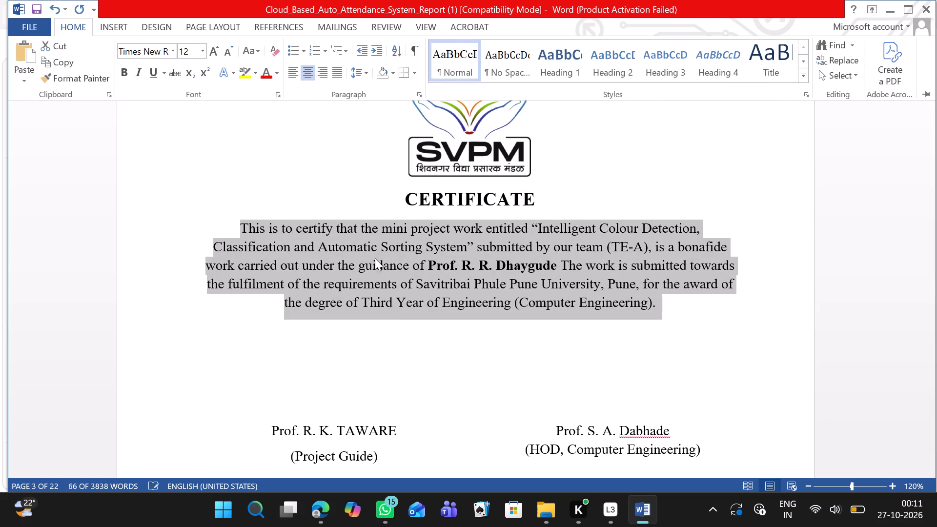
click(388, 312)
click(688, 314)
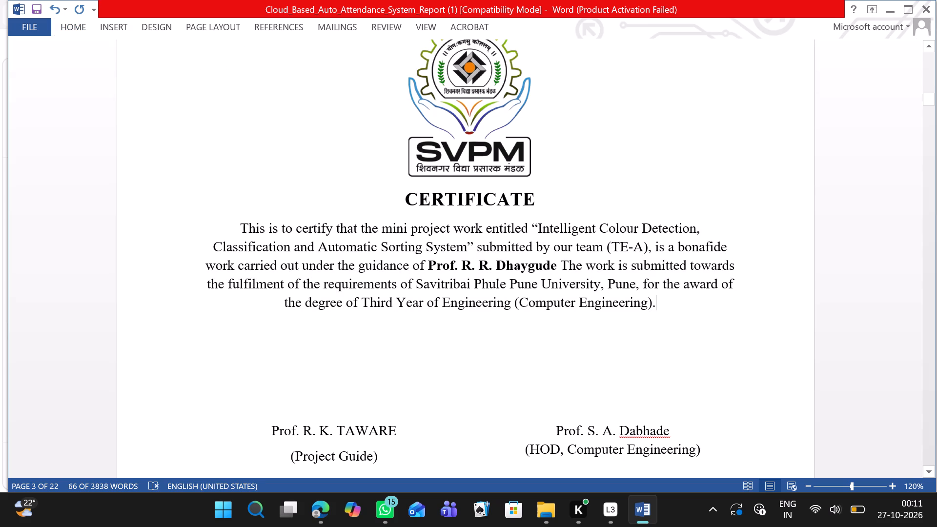
Replace the name above "(Project Guide)" in the certificate's signature block with the guide's name copied from the certificate paragraph.
scroll(371, 406, down, 1)
scroll(371, 406, up, 1)
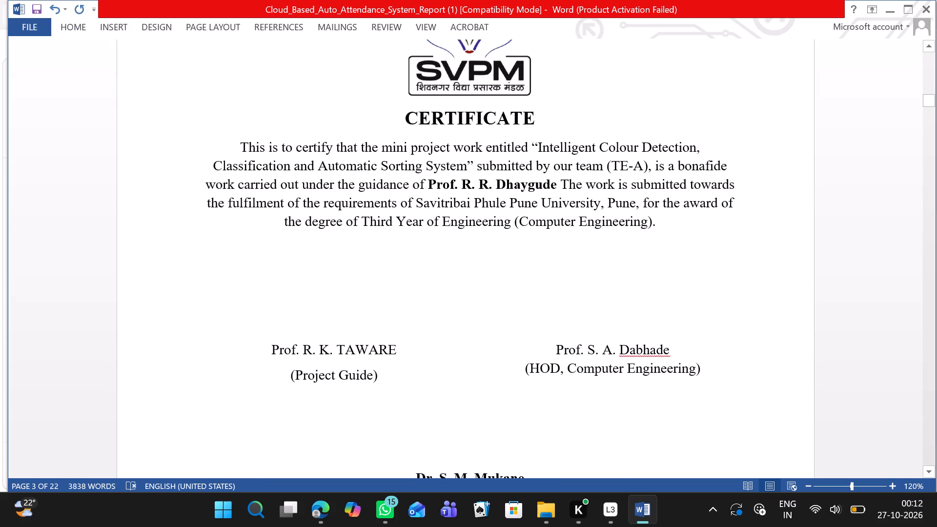
drag(558, 182, 436, 185)
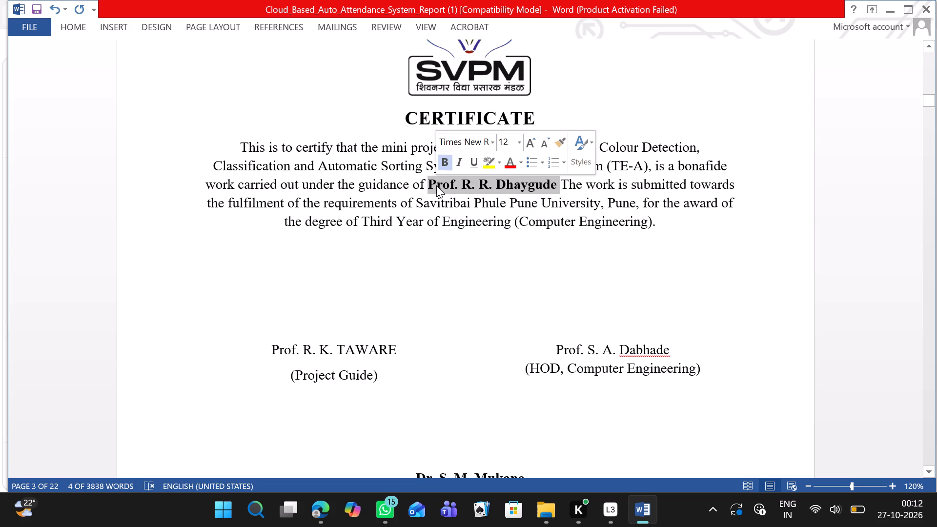
key(ctrl+c)
click(438, 271)
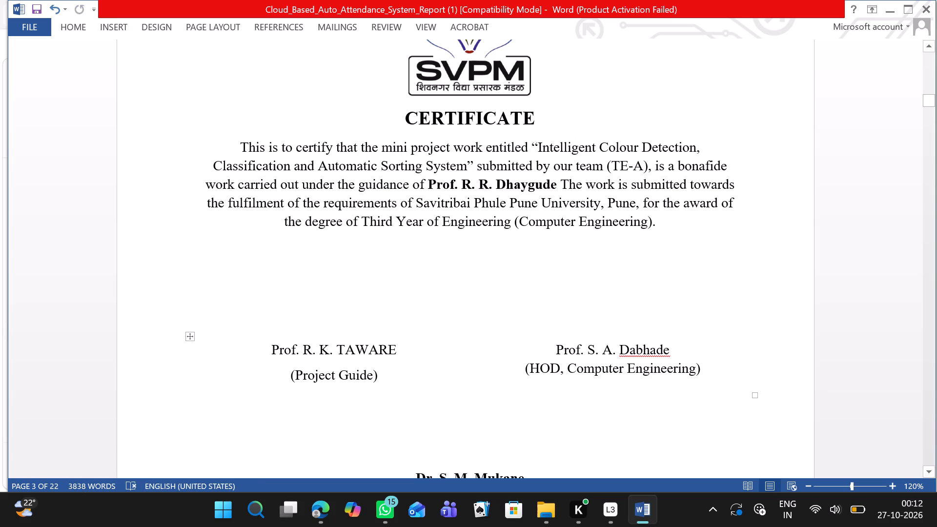
drag(406, 352, 266, 357)
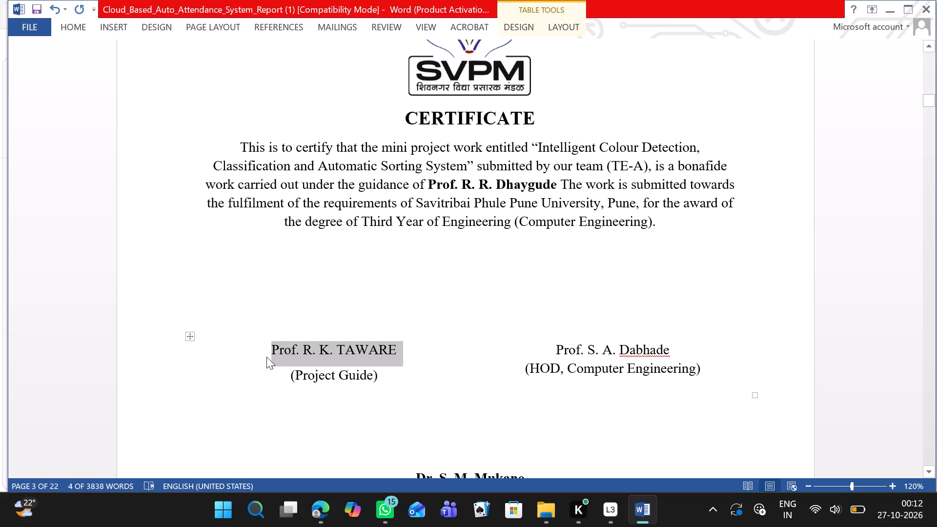
key(ctrl+v)
key(Return)
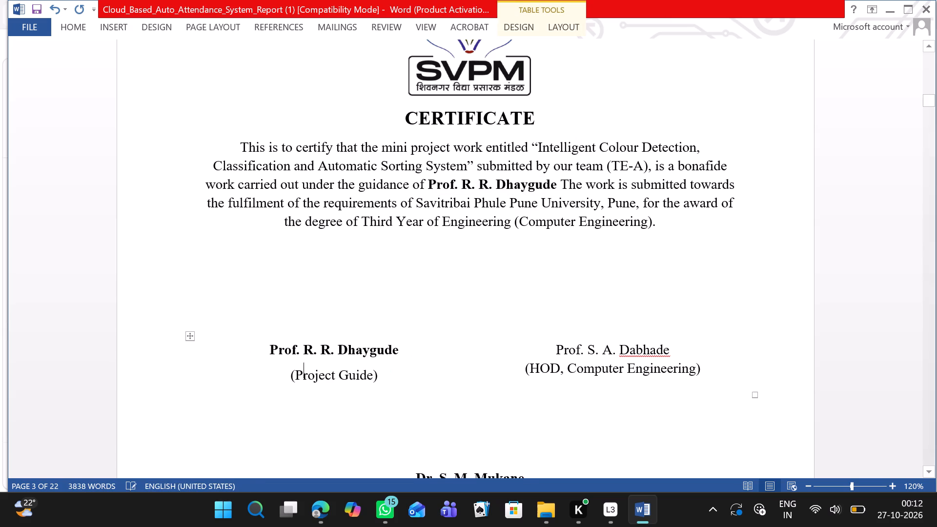
Remove the bold from the pasted guide's name in the certificate's signature block.
click(283, 359)
drag(275, 348, 395, 337)
click(381, 338)
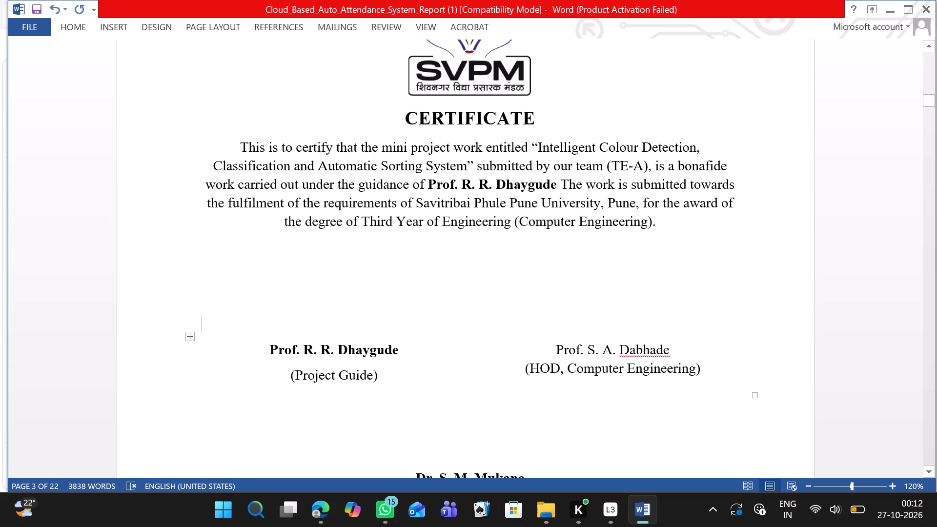
drag(401, 348, 276, 353)
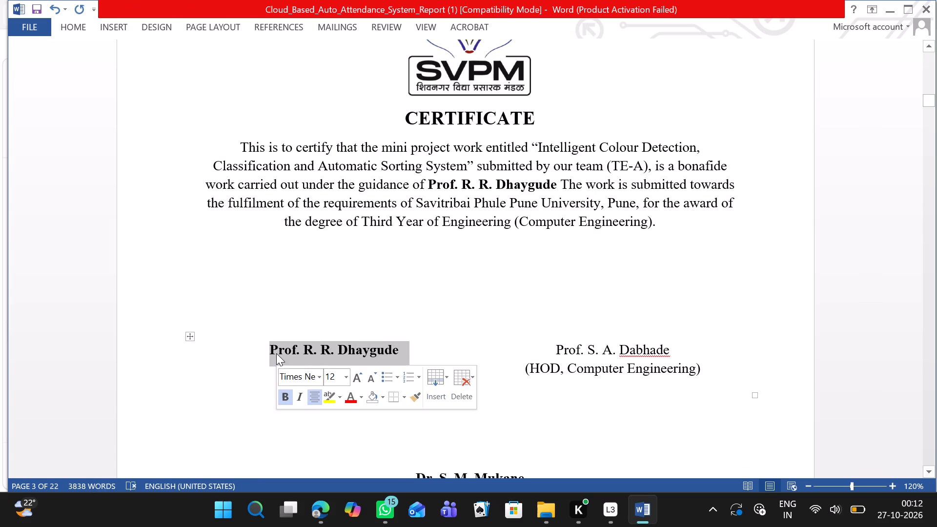
click(287, 397)
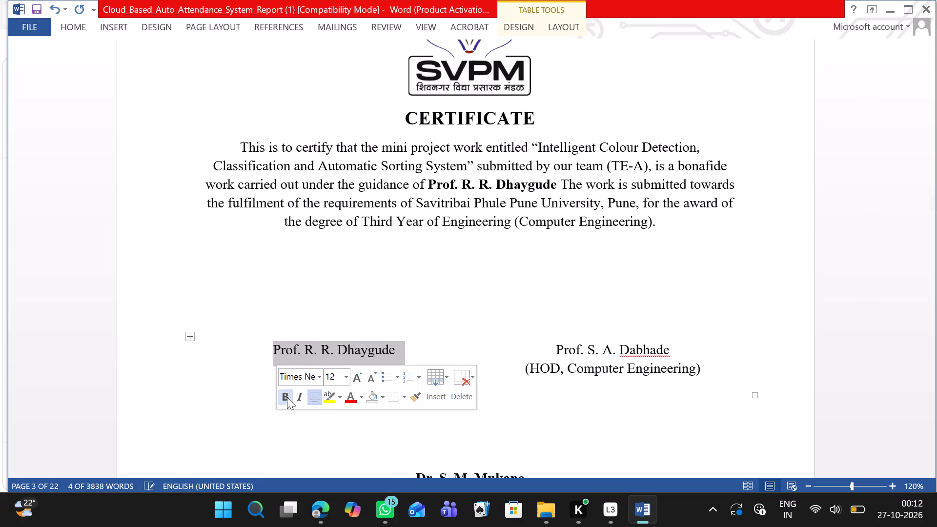
click(317, 421)
Ignore all spelling flags for the HOD's surname in the certificate's signature block.
scroll(317, 421, down, 1)
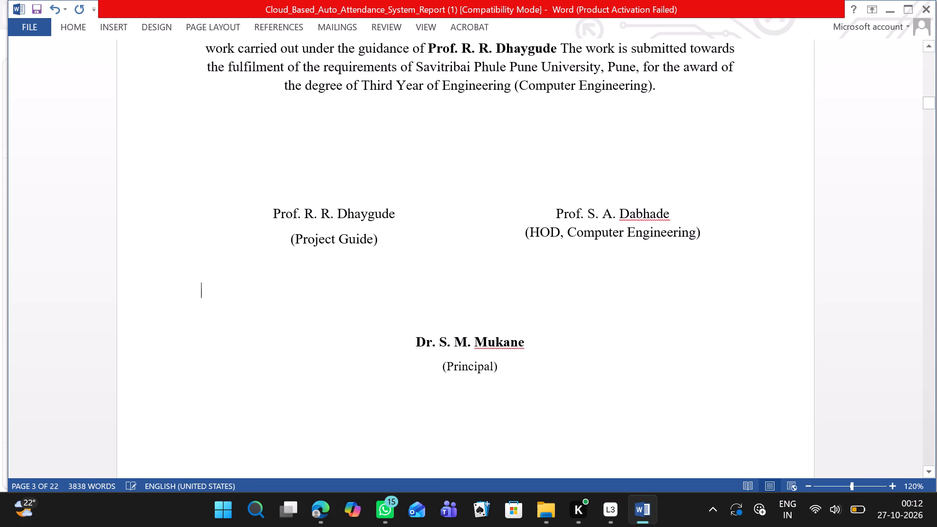
double_click(635, 218)
right_click(635, 218)
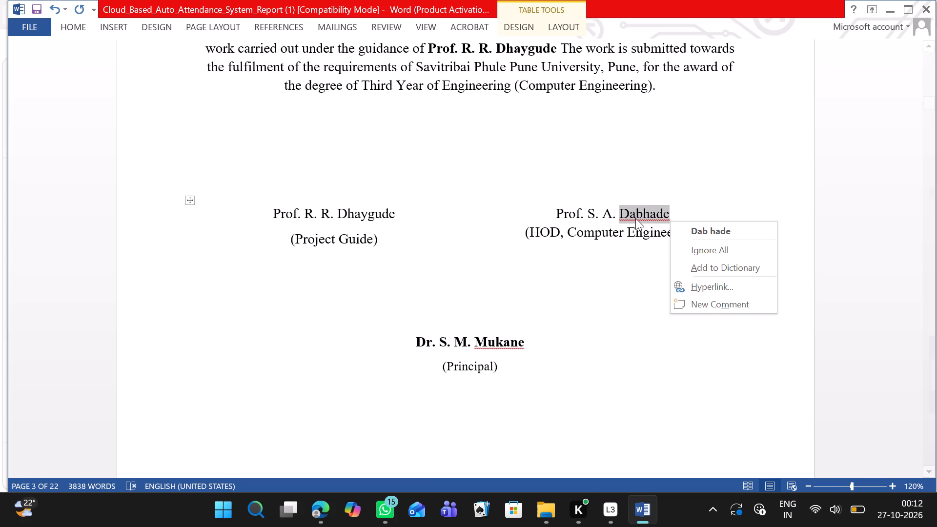
click(695, 257)
click(506, 338)
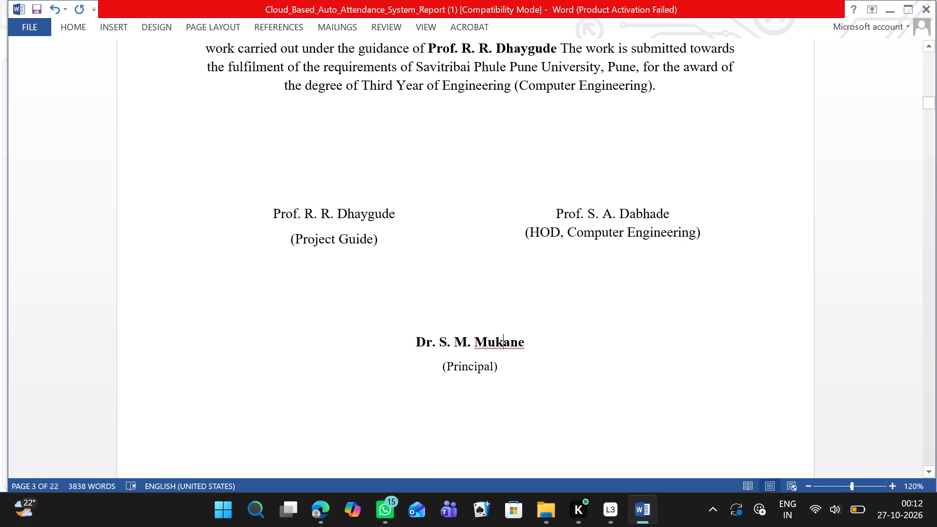
Replace the project guide's name in the first acknowledgement paragraph with the guide's name copied from the certificate's signature block.
scroll(506, 338, down, 2)
scroll(506, 338, up, 1)
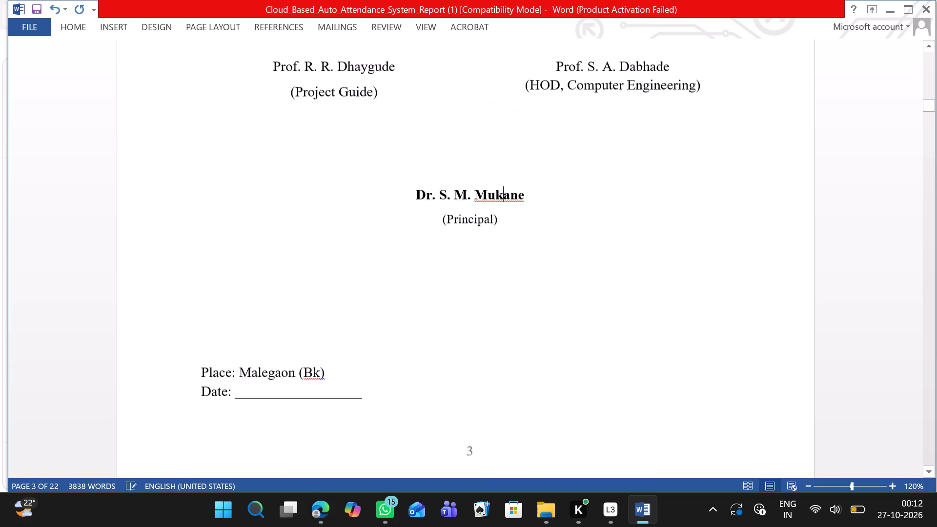
scroll(506, 338, up, 1)
scroll(428, 259, down, 1)
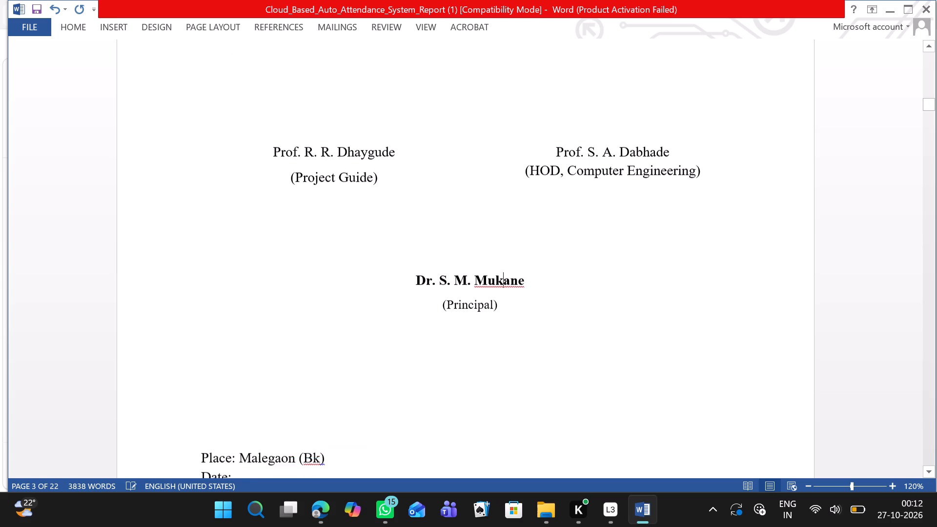
scroll(428, 259, down, 2)
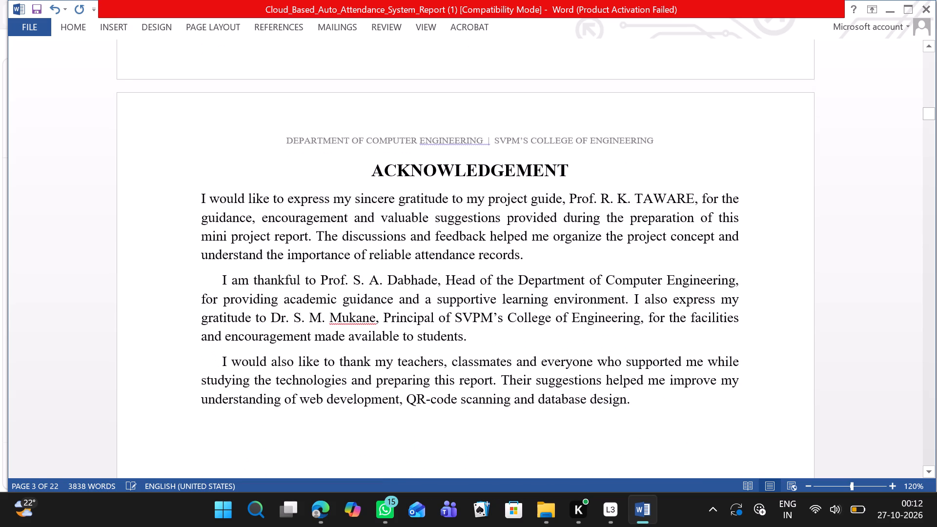
drag(695, 196, 646, 201)
click(646, 201)
scroll(415, 191, up, 1)
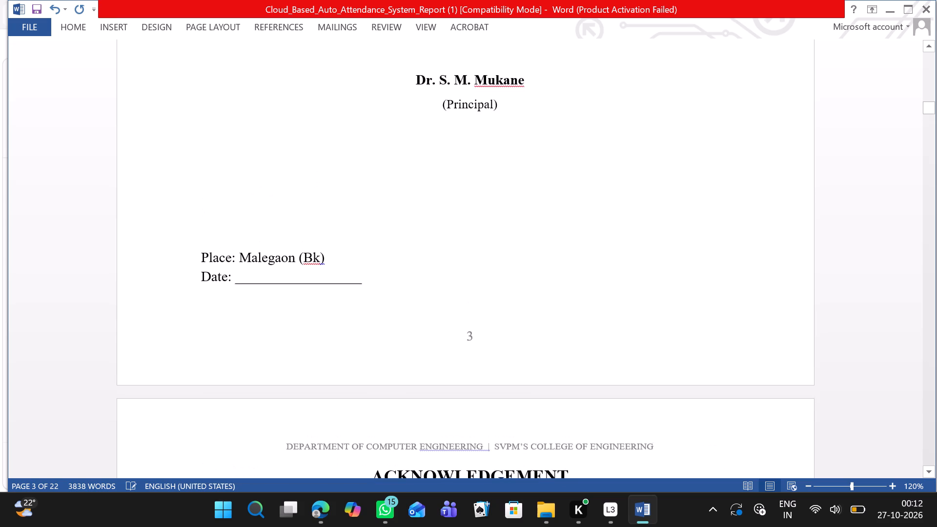
scroll(383, 237, up, 2)
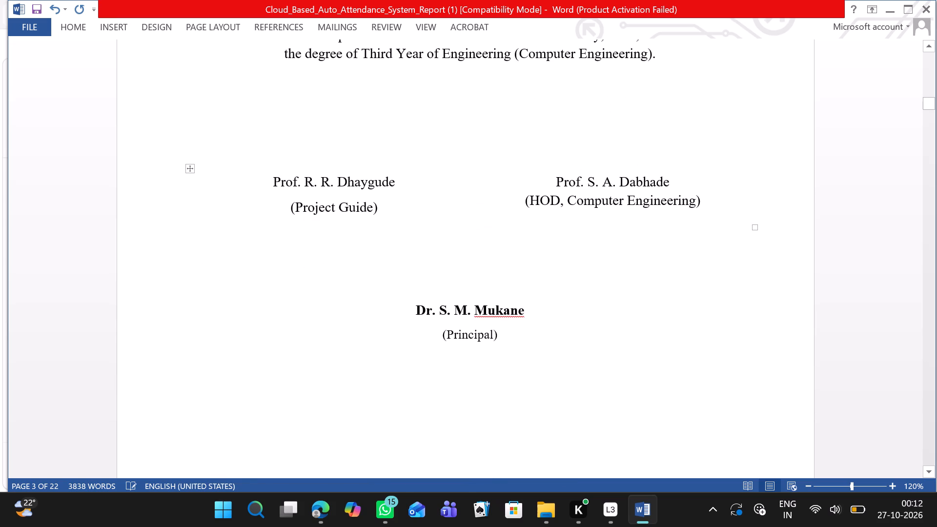
drag(395, 182, 289, 179)
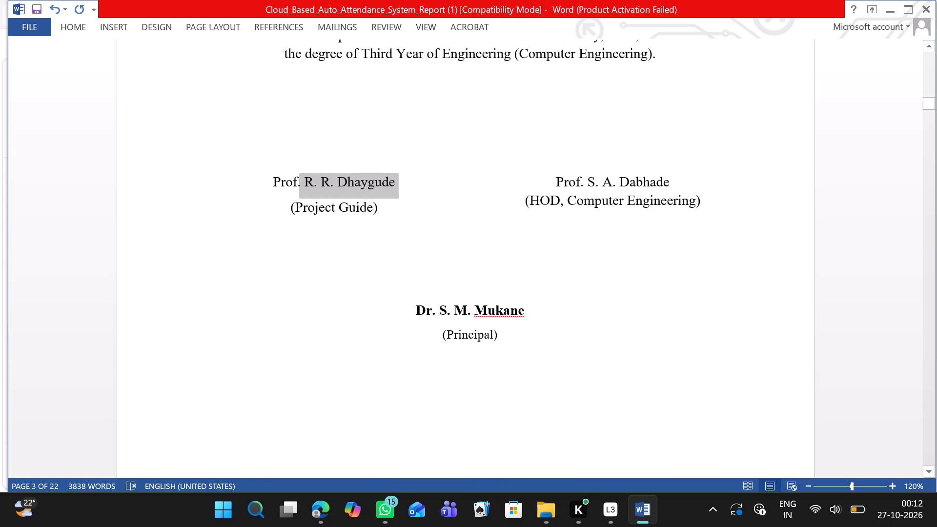
drag(289, 179, 270, 182)
key(ctrl+c)
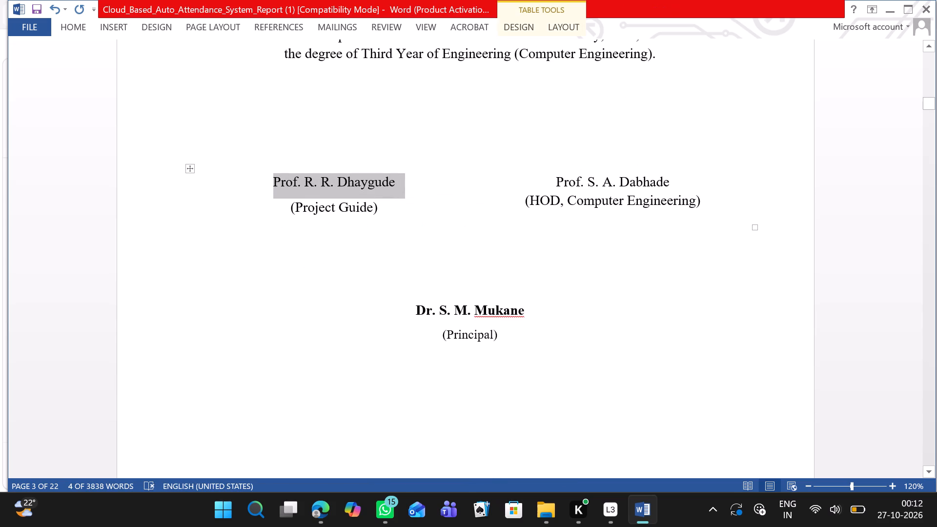
click(454, 401)
scroll(454, 401, down, 2)
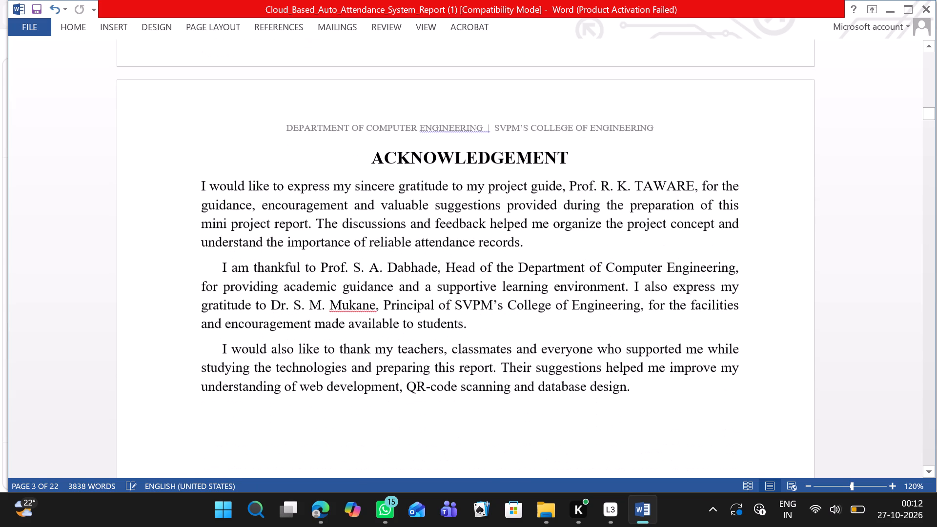
drag(696, 187, 661, 188)
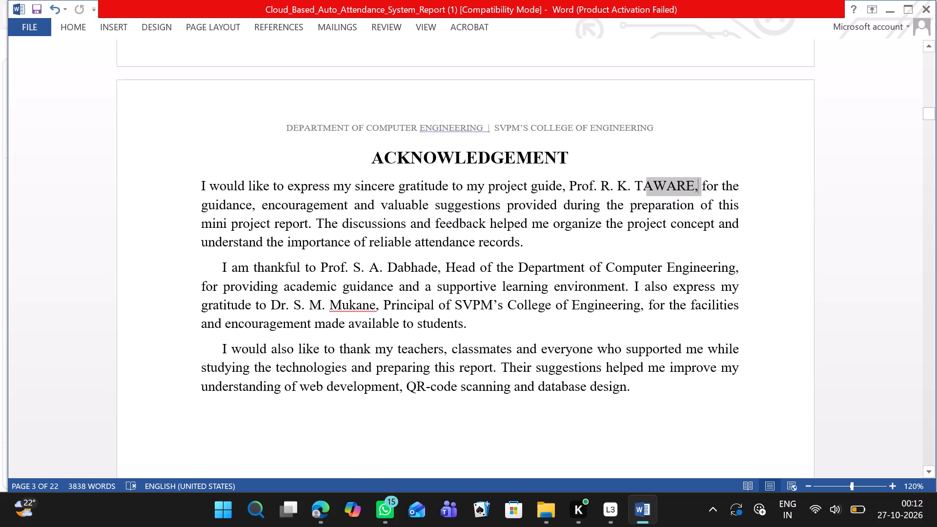
drag(661, 188, 581, 189)
key(ctrl+v)
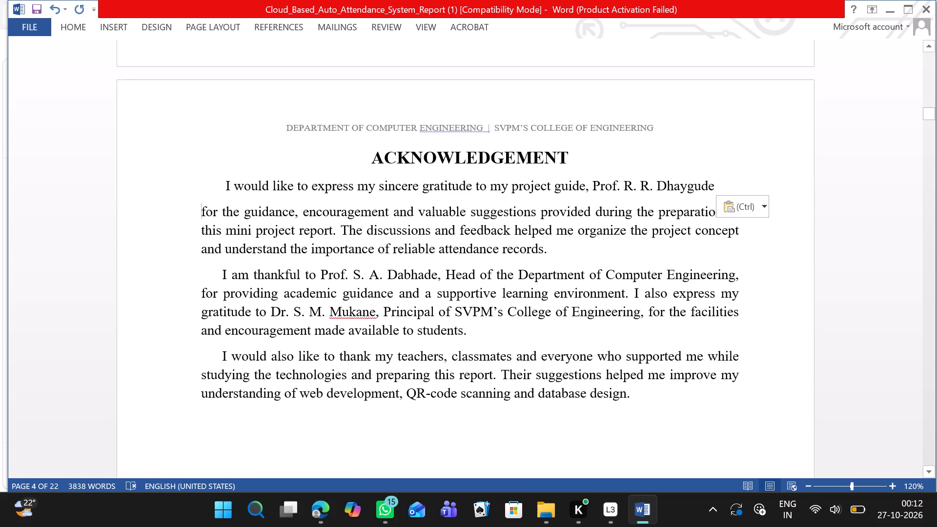
Rejoin the split first acknowledgement paragraph after the pasted guide's name, leaving a single space before "for the".
key(BackSpace)
key(space)
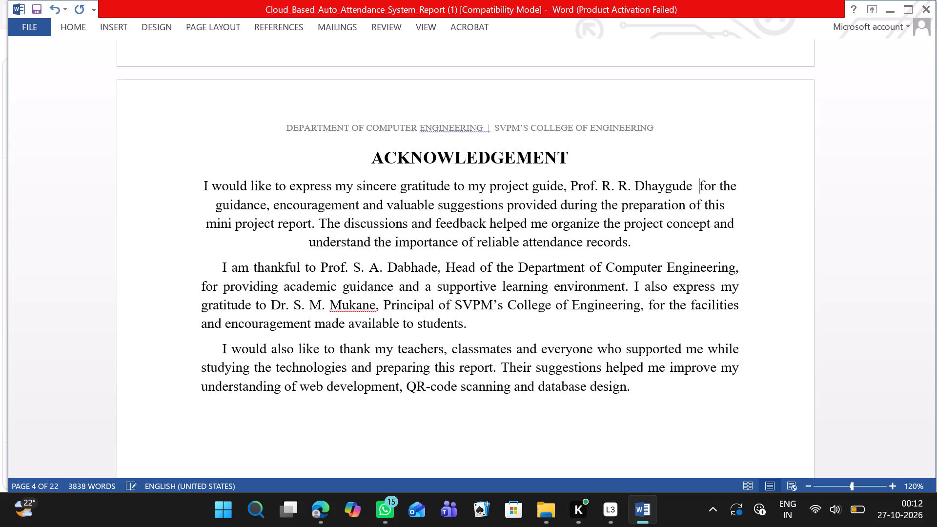
click(453, 238)
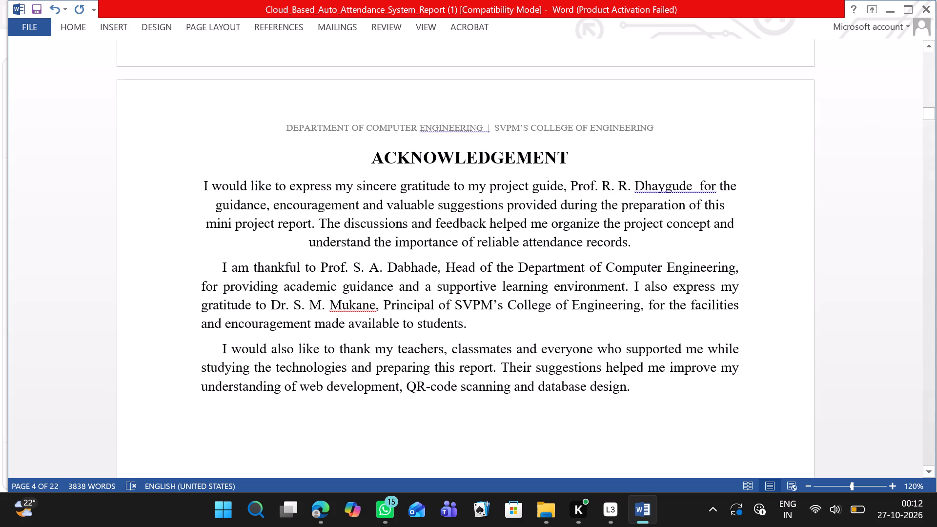
click(701, 184)
key(BackSpace)
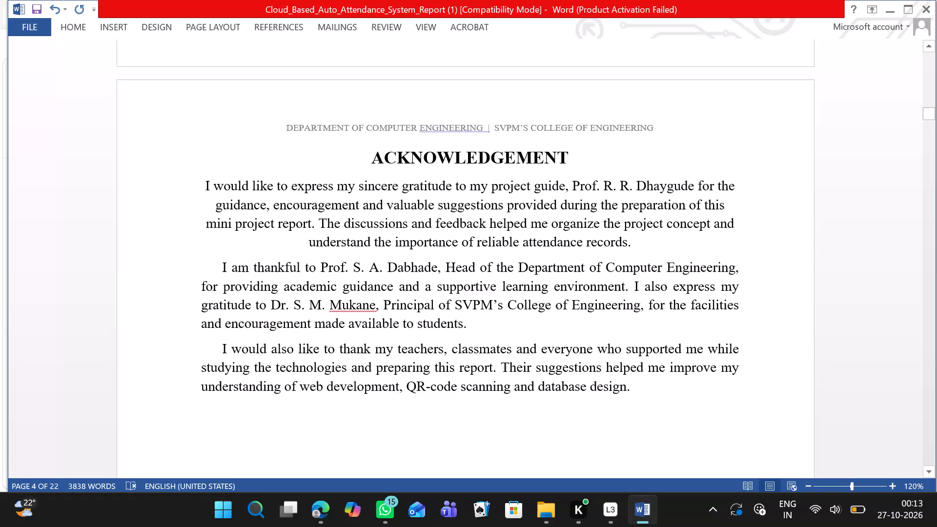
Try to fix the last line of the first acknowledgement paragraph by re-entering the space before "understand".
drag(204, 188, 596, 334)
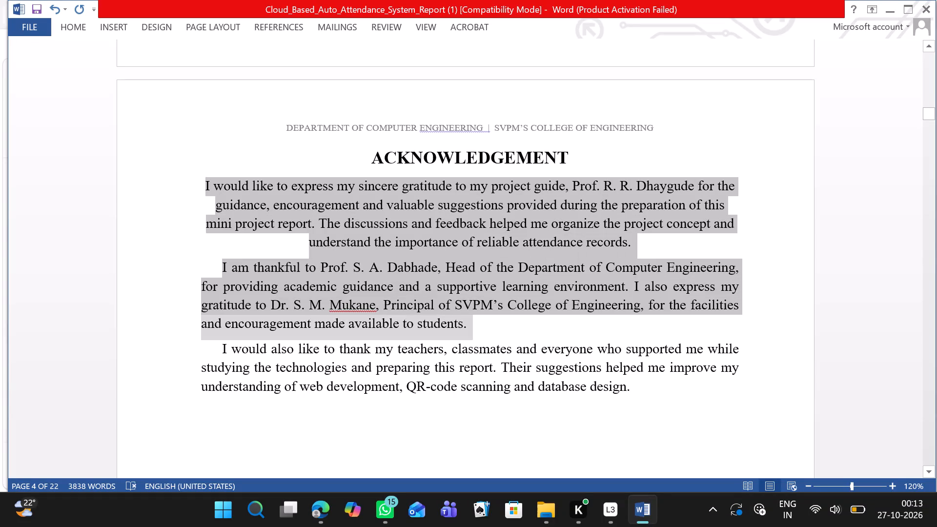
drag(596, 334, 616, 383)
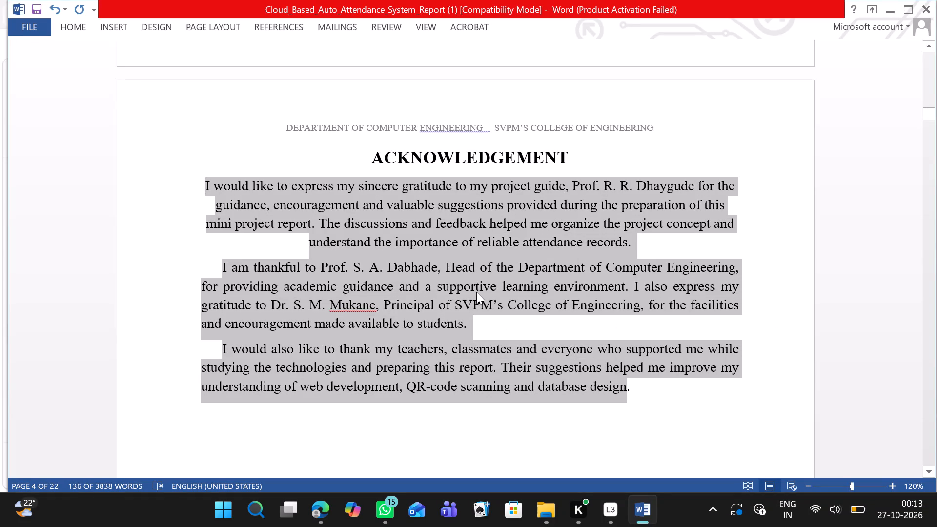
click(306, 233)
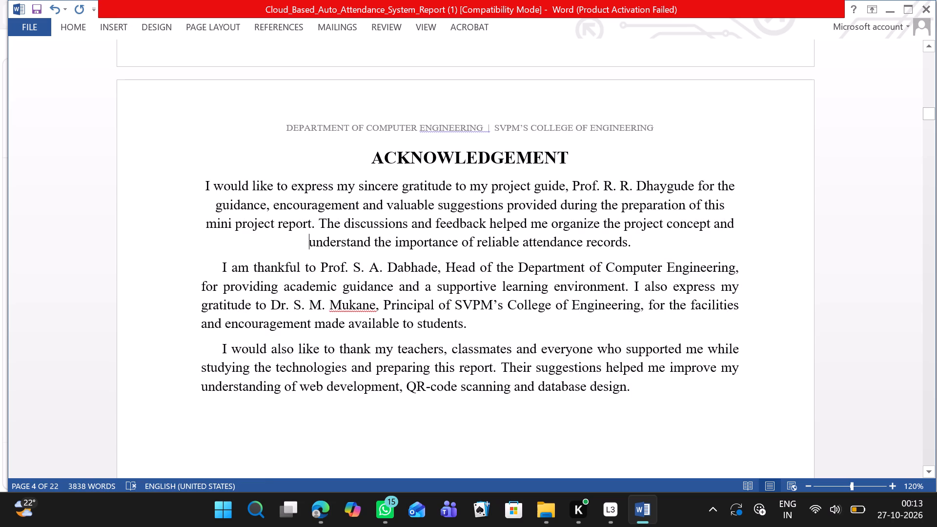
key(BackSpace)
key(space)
Centre-align all three paragraphs of the acknowledgement text.
drag(203, 179, 626, 381)
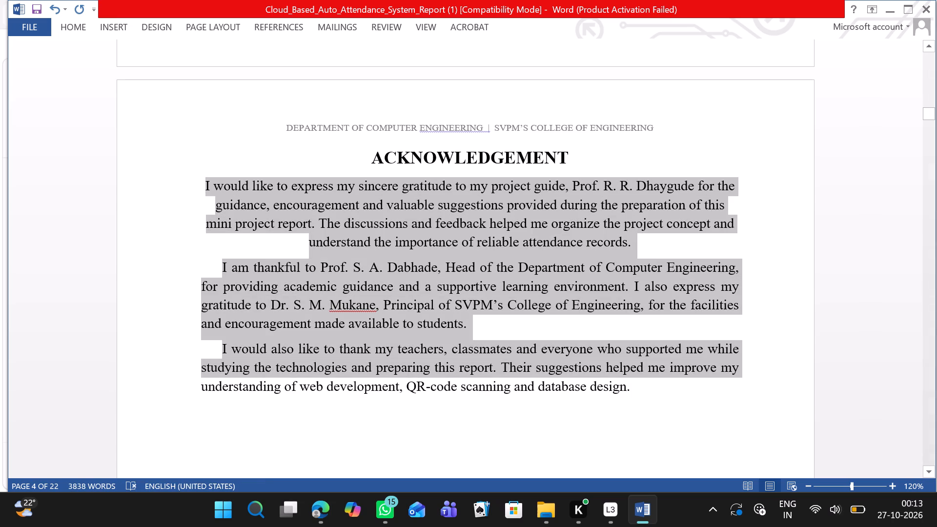
drag(626, 381, 628, 393)
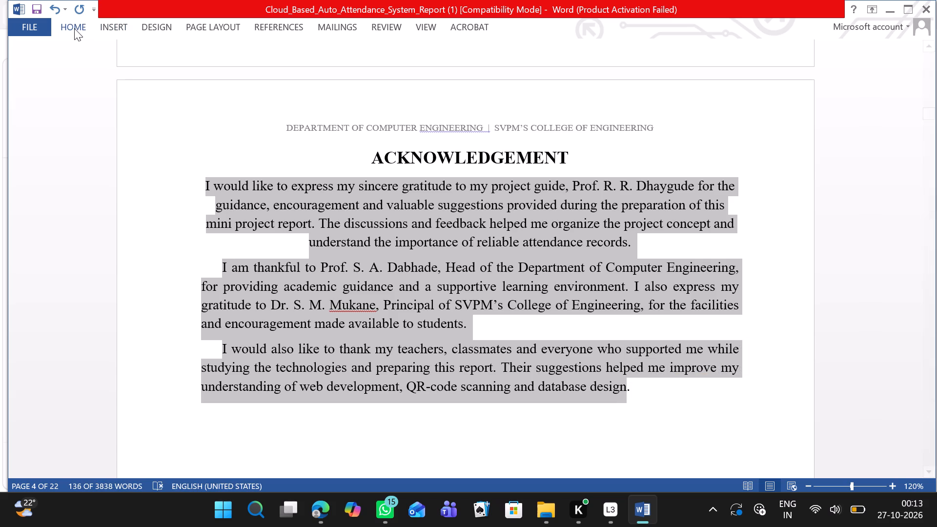
click(74, 27)
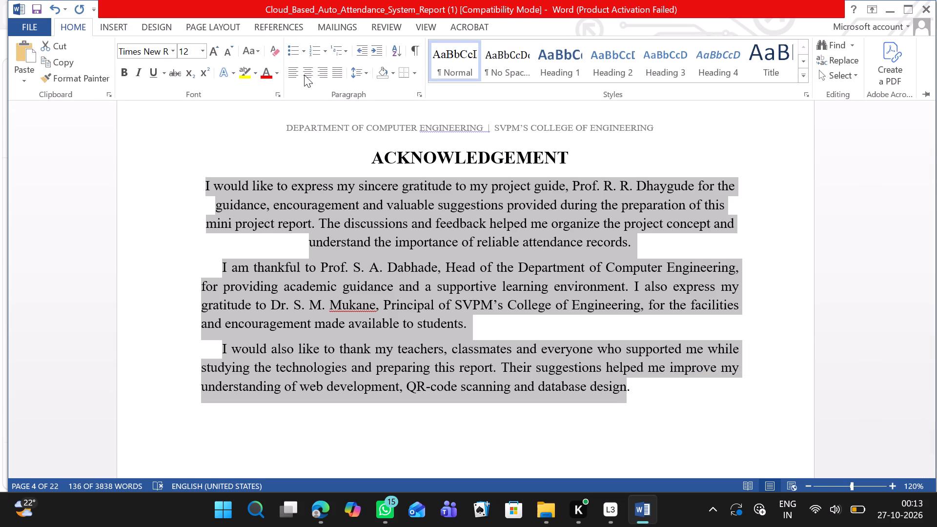
click(310, 80)
click(309, 224)
click(359, 297)
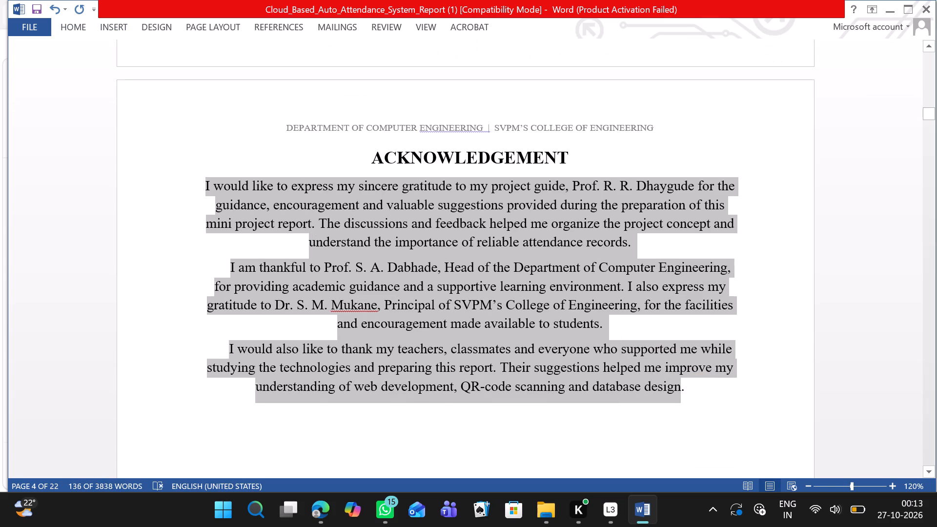
Ignore all spelling flags for the principal's surname in the second acknowledgement paragraph.
double_click(366, 306)
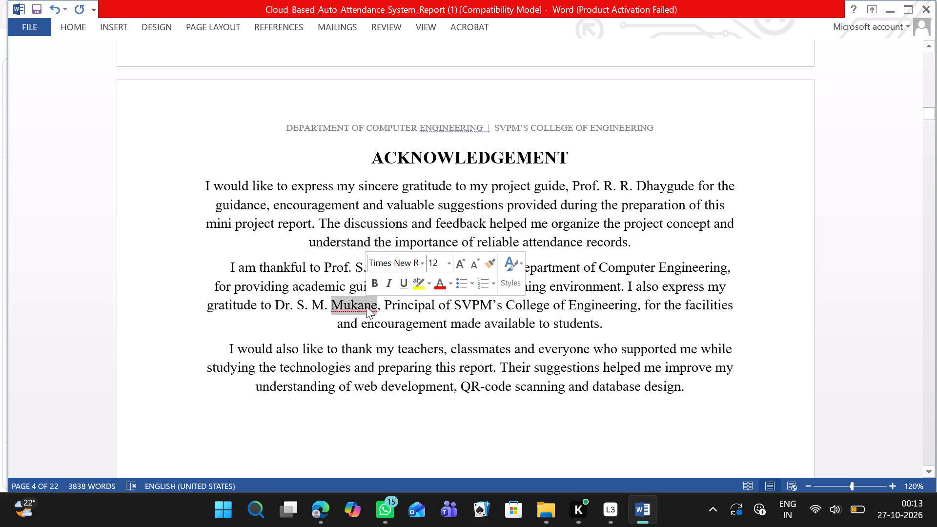
right_click(366, 306)
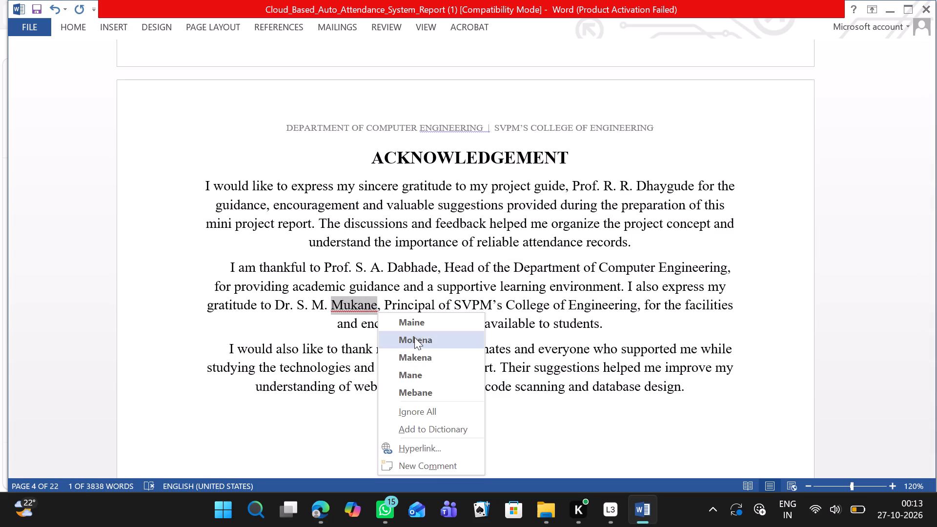
click(421, 408)
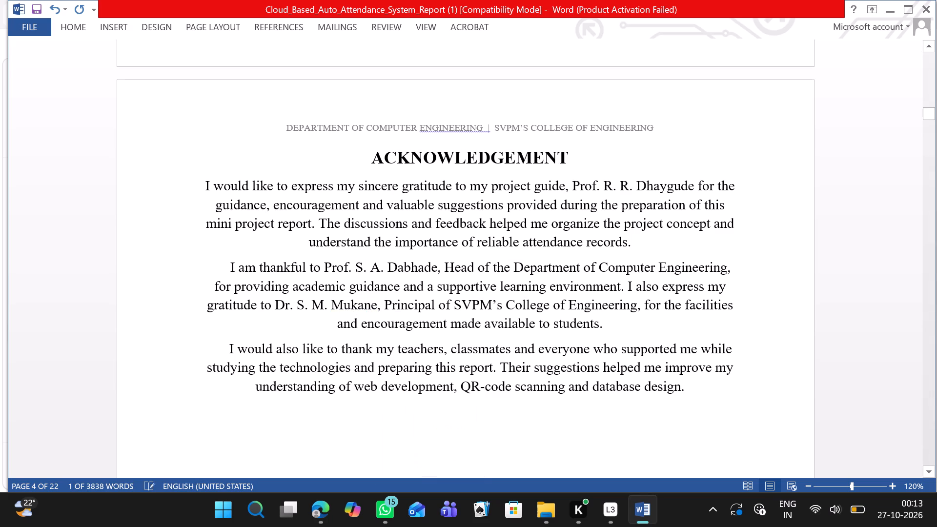
Review the centred acknowledgement paragraphs and the team members block beneath them.
scroll(509, 404, down, 2)
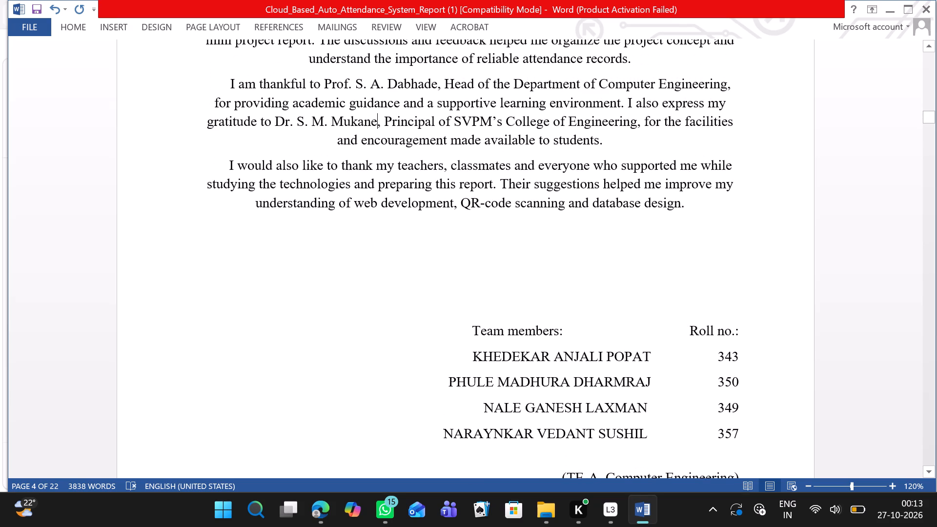
scroll(491, 297, up, 1)
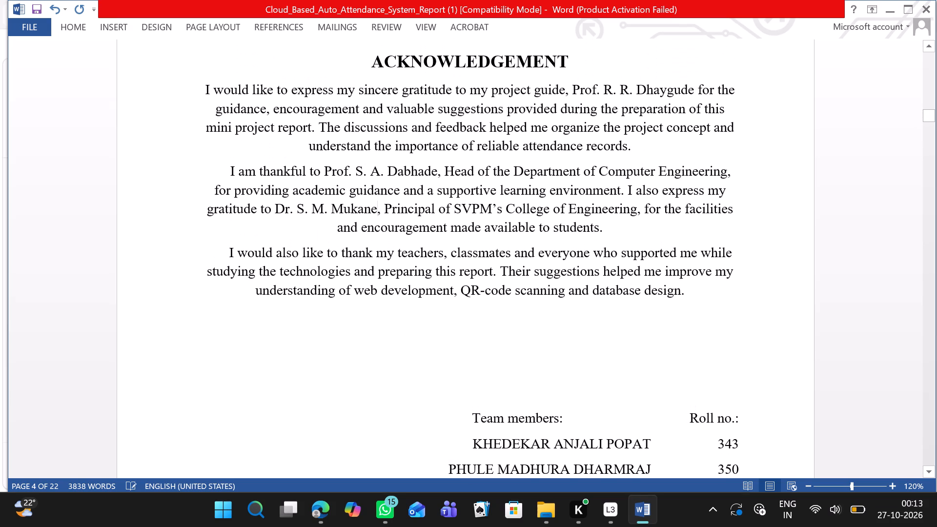
scroll(486, 246, down, 1)
scroll(486, 246, up, 1)
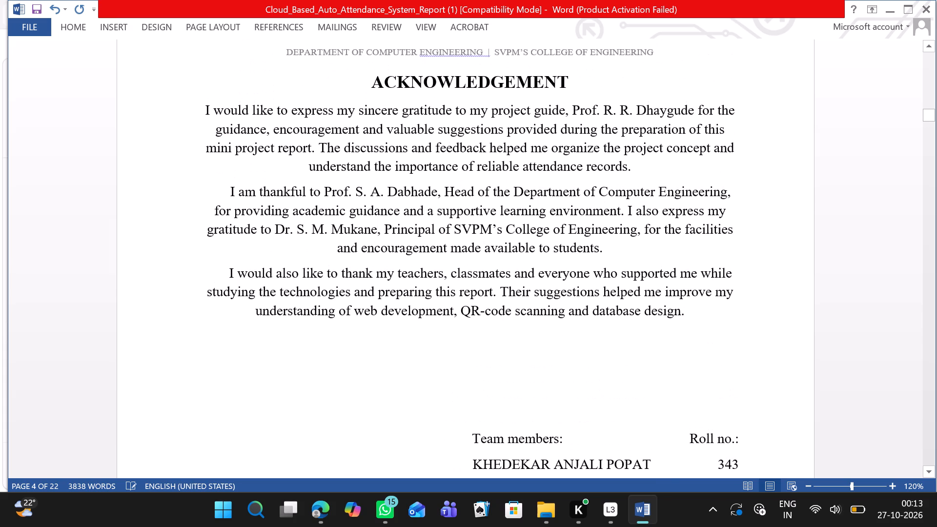
click(457, 208)
drag(445, 204, 391, 213)
click(387, 245)
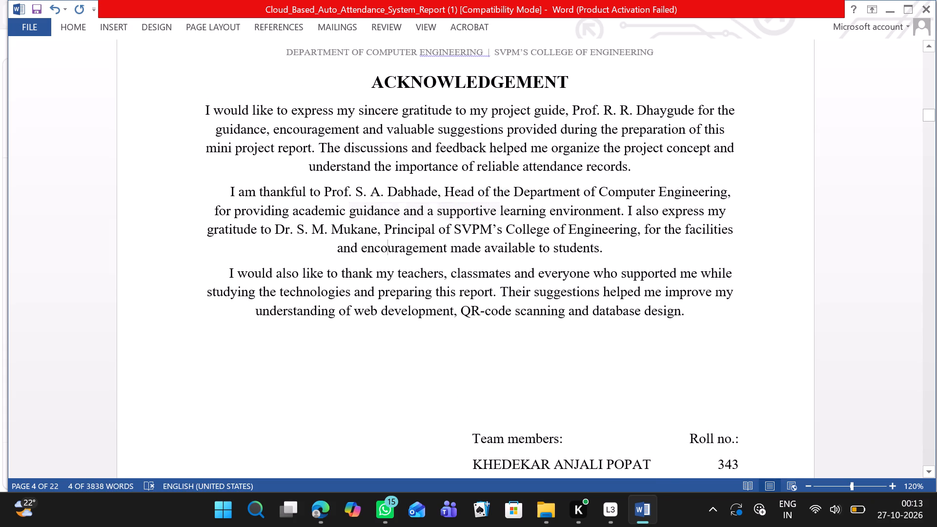
Insert an extra blank line between the team members list and "(TE-A, Computer Engineering)" on the acknowledgement page.
scroll(387, 245, down, 2)
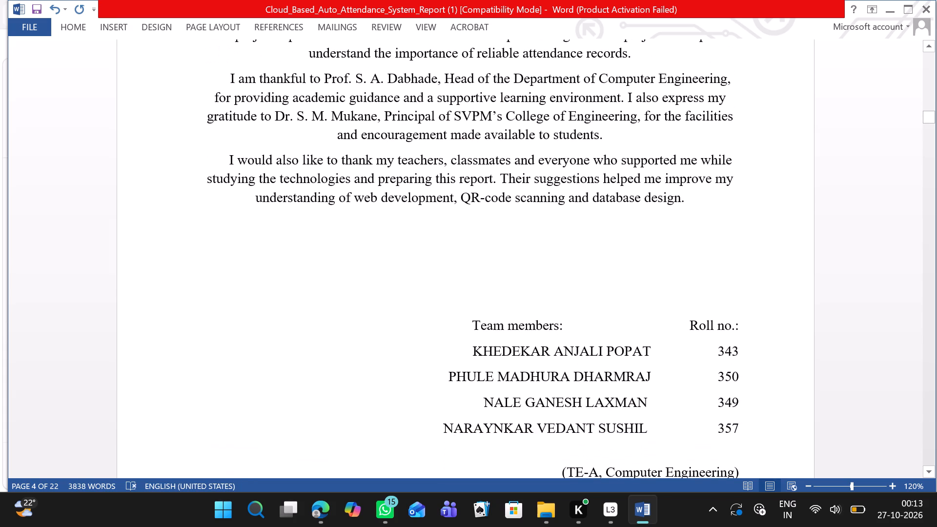
scroll(387, 245, down, 3)
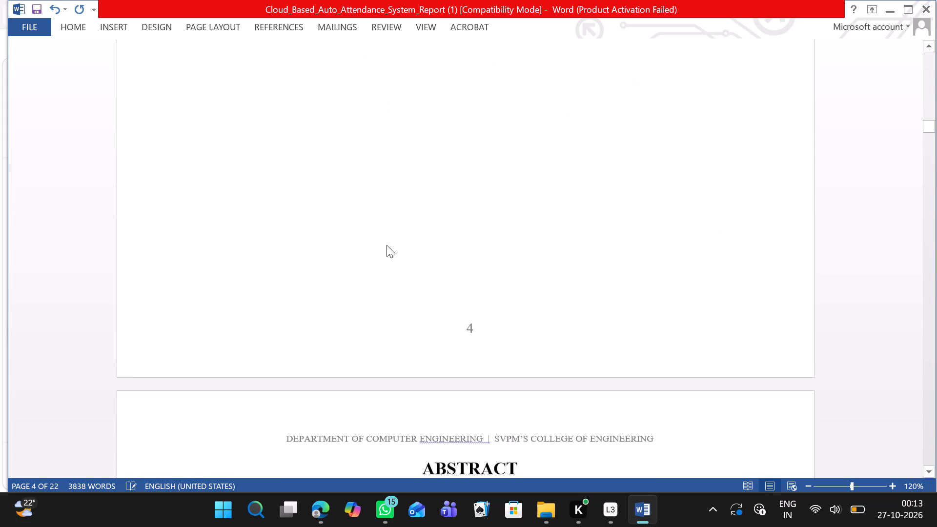
scroll(387, 245, down, 1)
scroll(387, 245, up, 3)
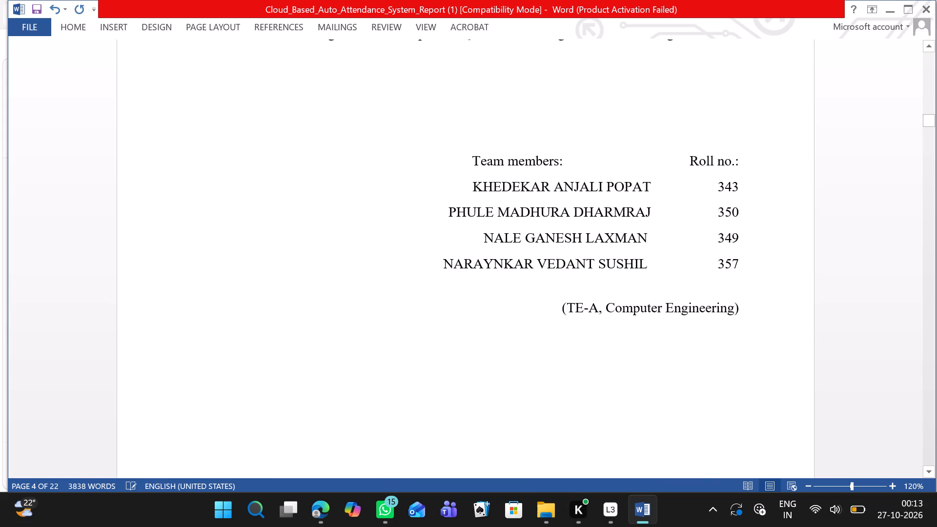
click(633, 294)
key(Return)
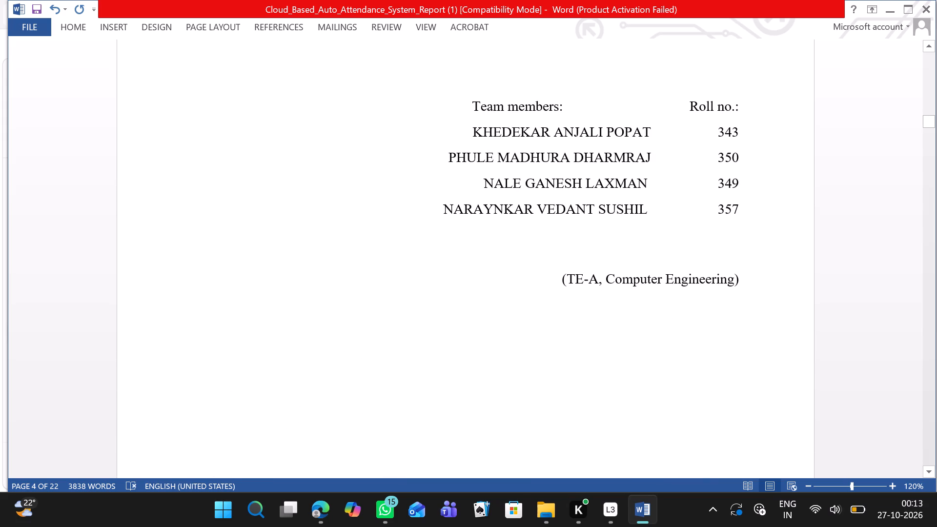
scroll(633, 294, down, 2)
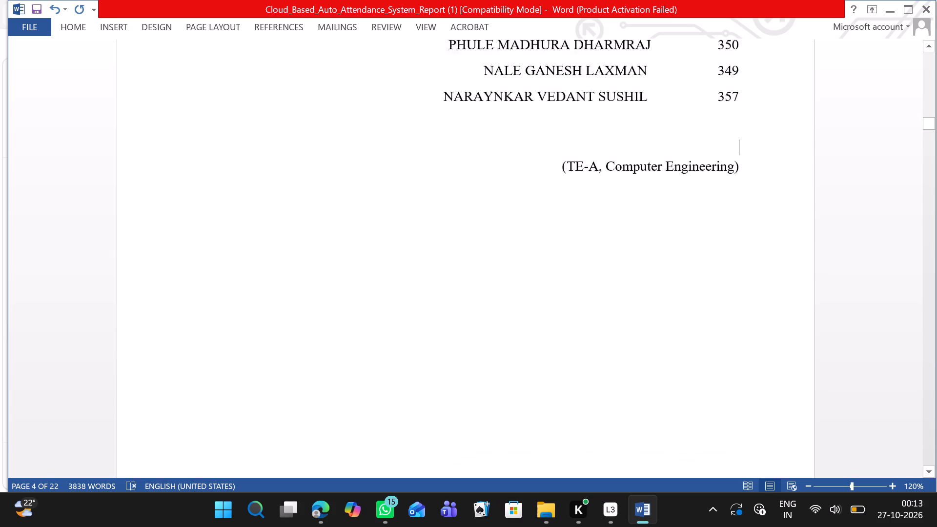
Review the report's Abstract page that follows the acknowledgement, still describing the attendance system.
scroll(633, 294, down, 1)
click(499, 275)
scroll(499, 275, down, 1)
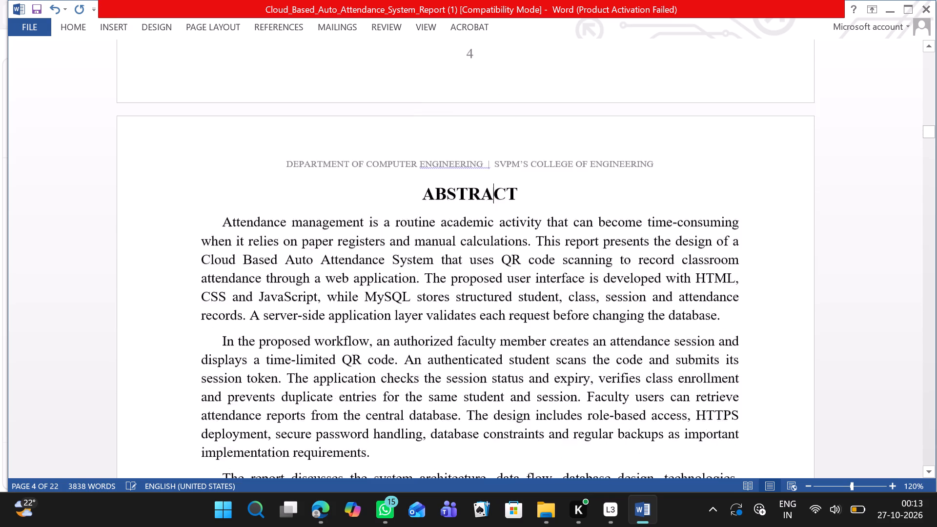
scroll(499, 275, down, 1)
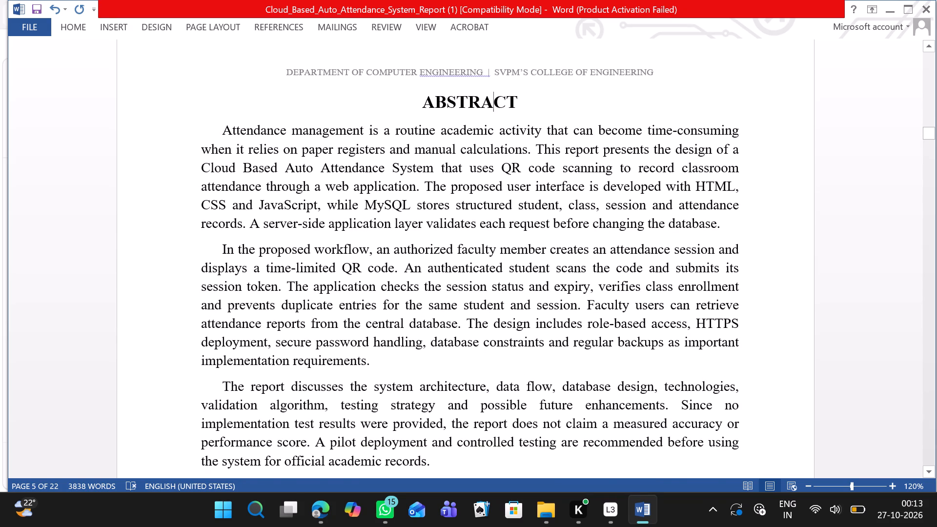
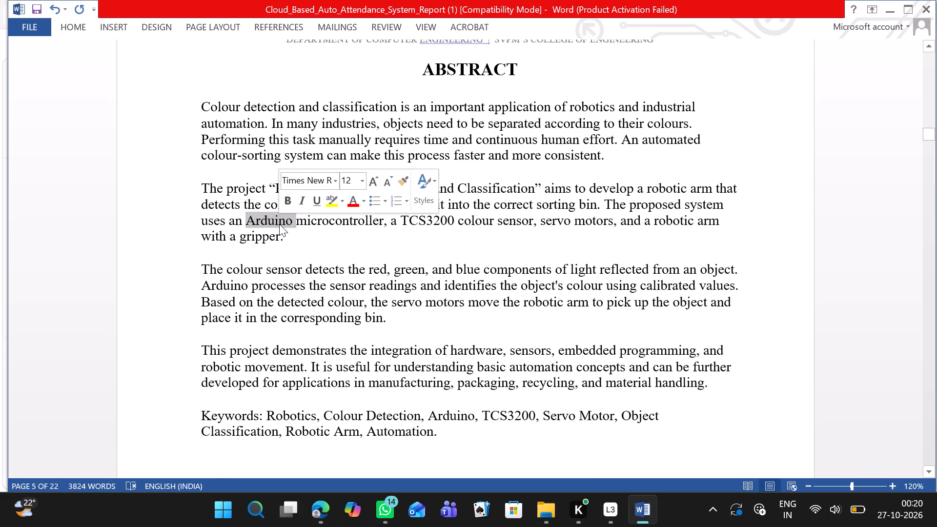
key(ctrl+v)
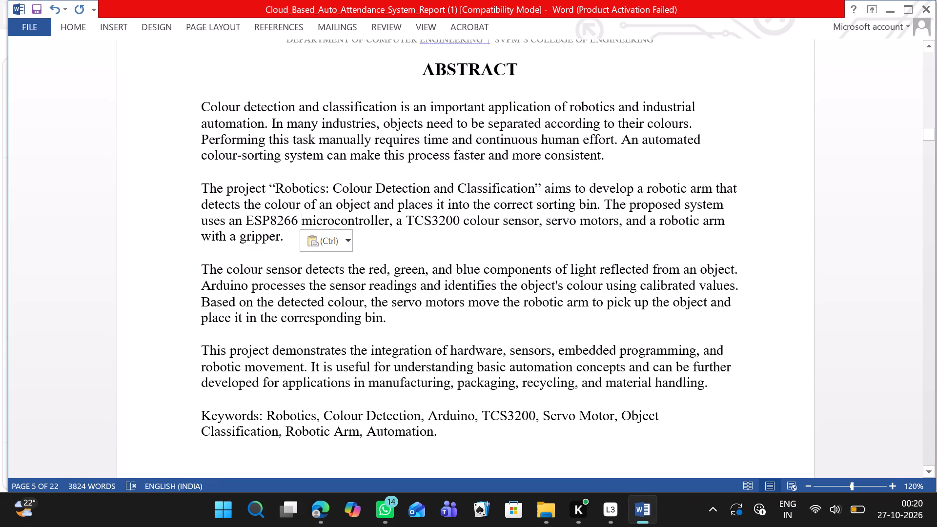
drag(243, 222, 283, 220)
click(283, 220)
drag(296, 219, 249, 217)
click(270, 242)
Replace "Arduino" at the start of the second sentence in the abstract's third paragraph with "ESP8266".
double_click(223, 288)
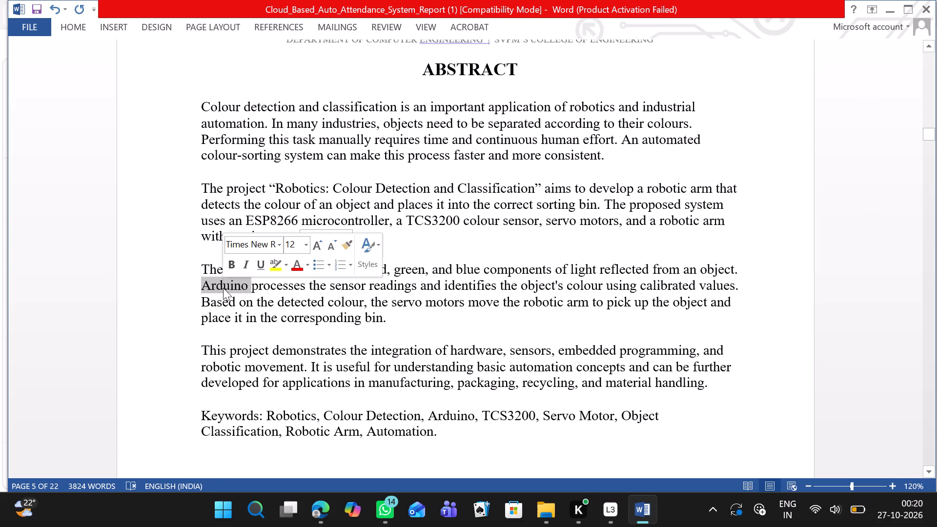
key(ctrl+v)
click(258, 379)
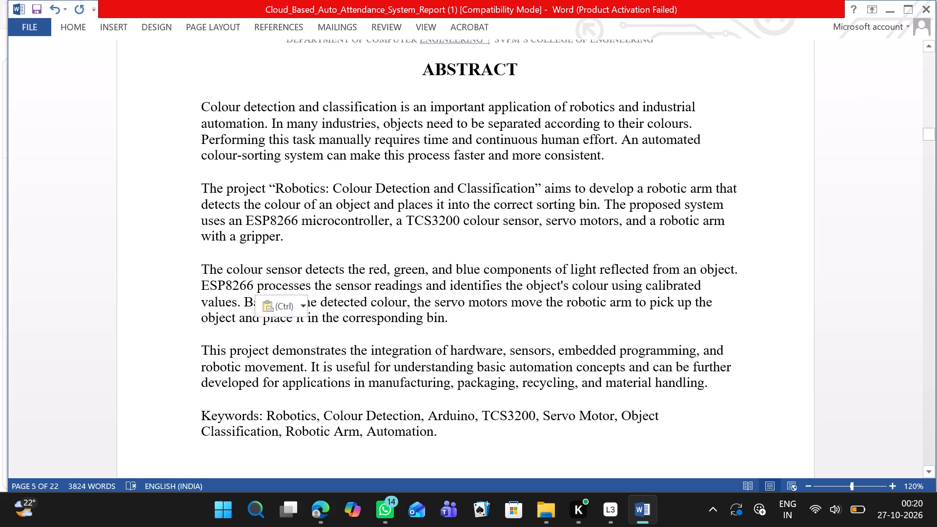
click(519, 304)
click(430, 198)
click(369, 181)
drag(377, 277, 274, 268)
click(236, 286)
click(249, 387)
Replace "Arduino" in the abstract's Keywords line with "ESP8266".
click(468, 424)
double_click(462, 420)
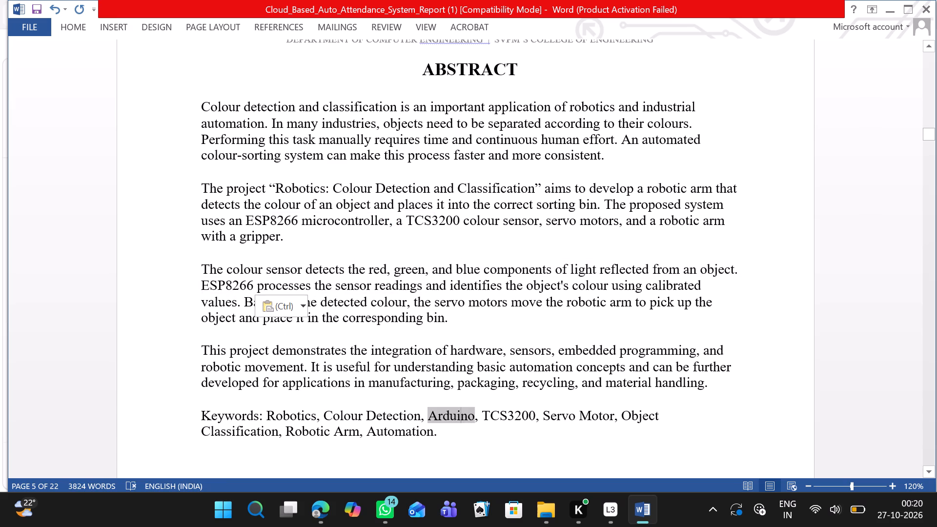
key(ctrl+v)
click(427, 425)
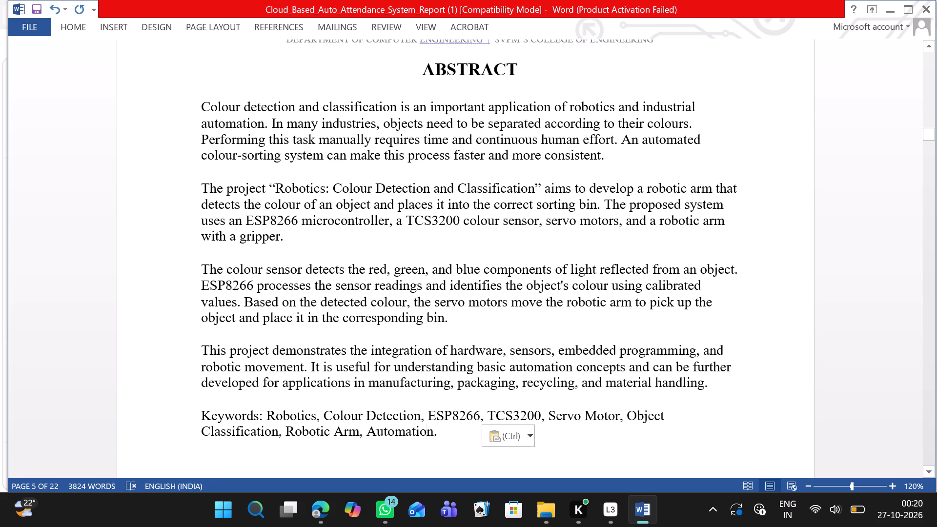
Read through the abstract from its heading to the Keywords line to check the edited controller mentions.
scroll(588, 364, down, 1)
click(553, 338)
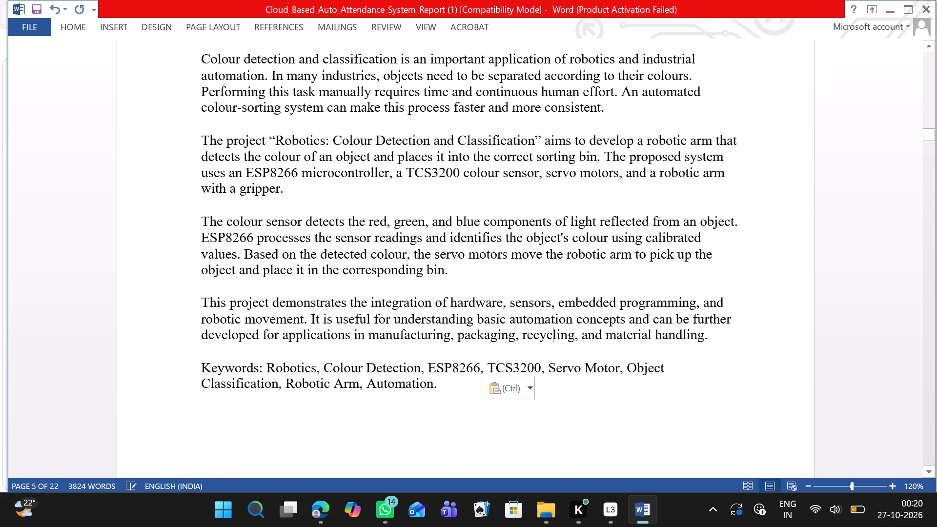
click(450, 292)
click(546, 242)
scroll(546, 242, up, 1)
click(353, 263)
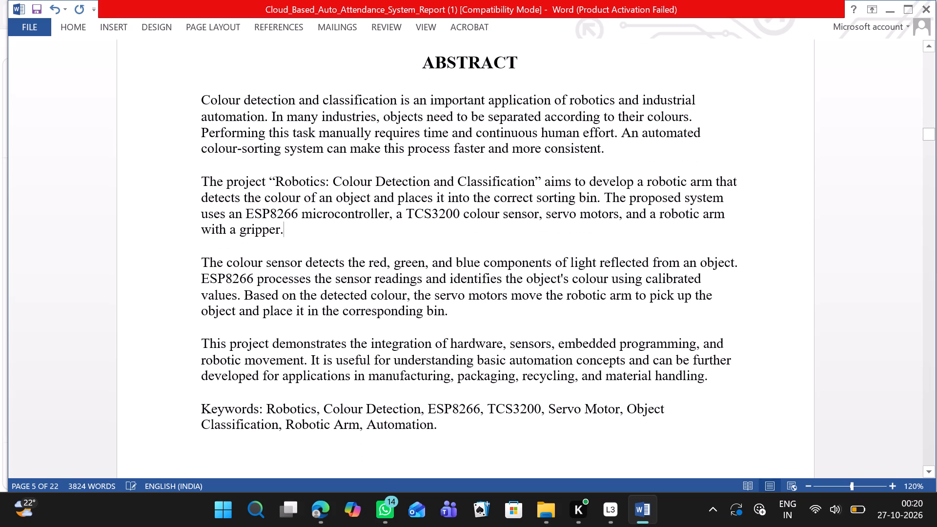
click(617, 151)
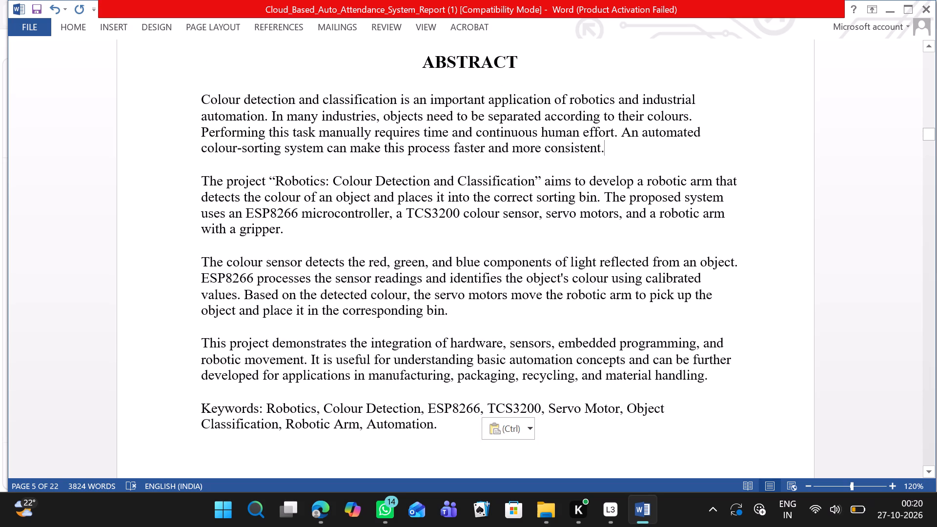
scroll(337, 223, down, 1)
click(308, 190)
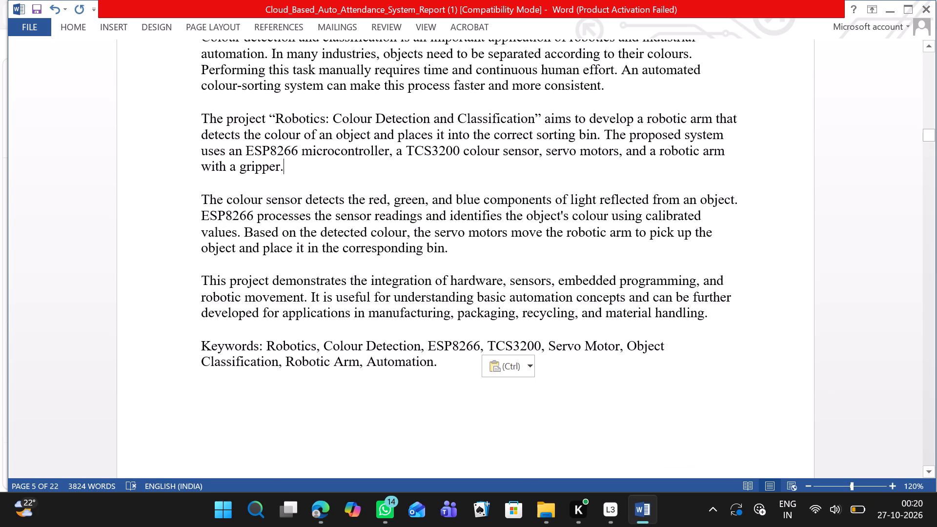
click(306, 181)
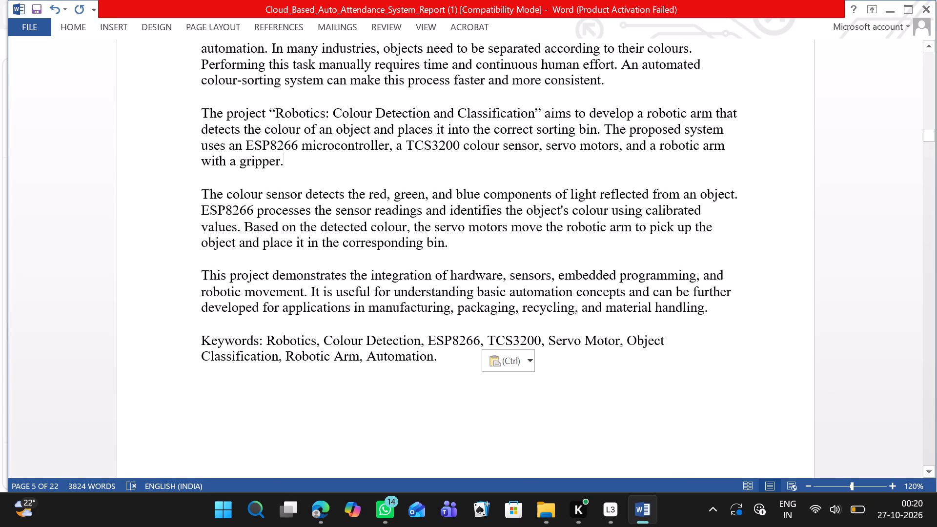
scroll(367, 315, down, 1)
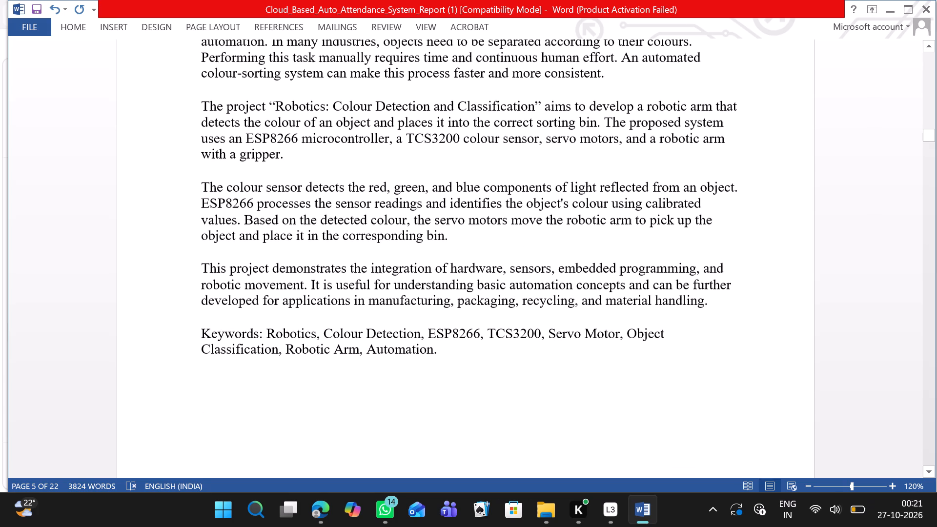
scroll(367, 315, down, 1)
scroll(503, 153, up, 1)
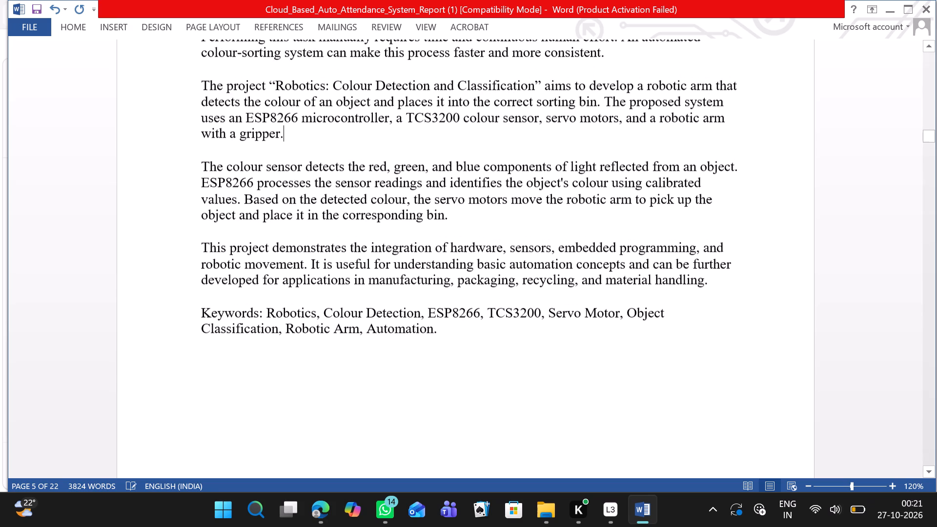
scroll(503, 153, up, 1)
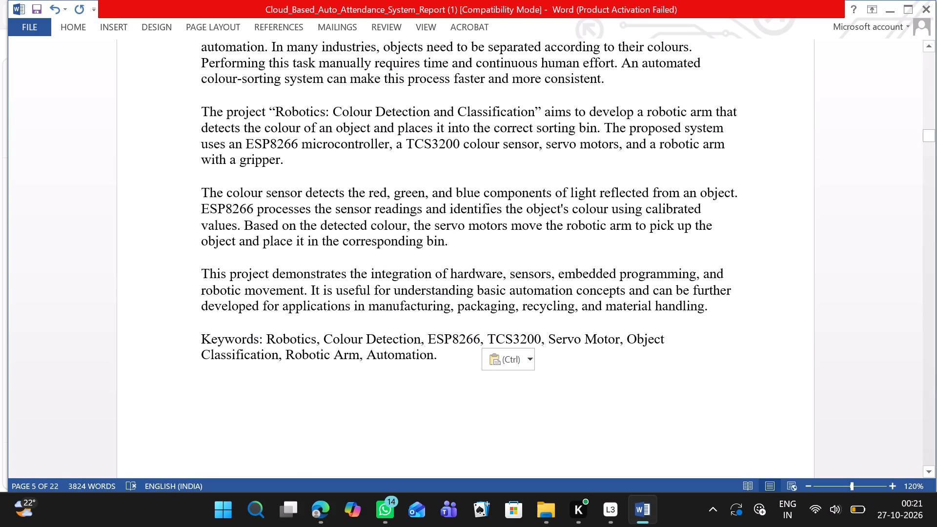
scroll(396, 298, up, 2)
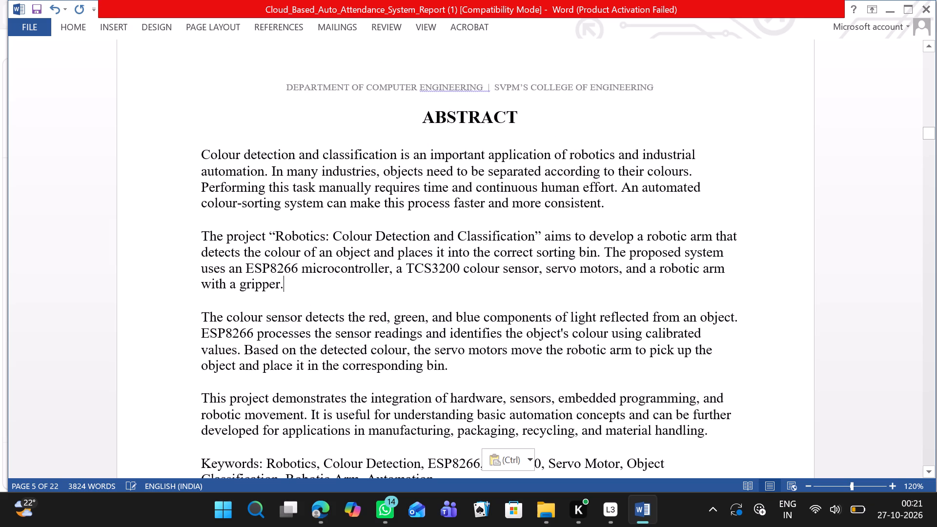
scroll(396, 298, down, 1)
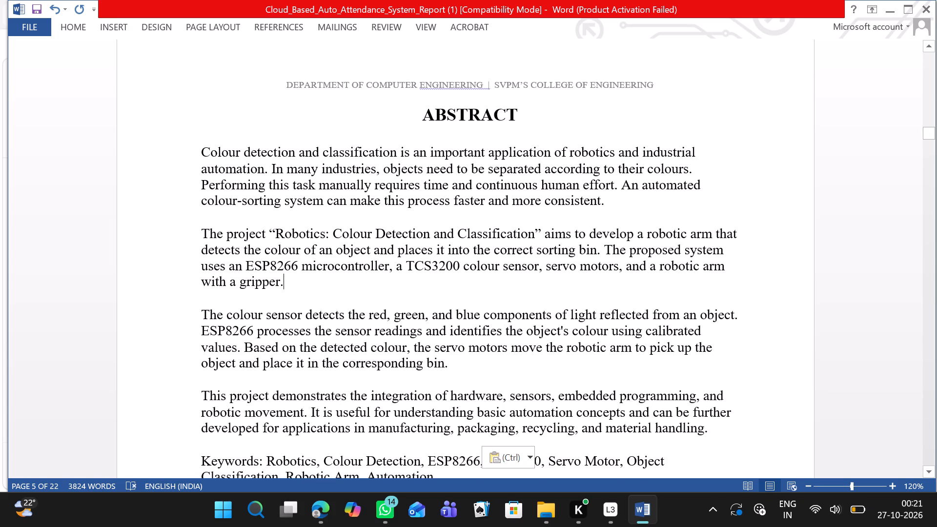
Open the abstract page's header for editing and ignore the grammar flag on "ENGINEERING |" once.
double_click(439, 77)
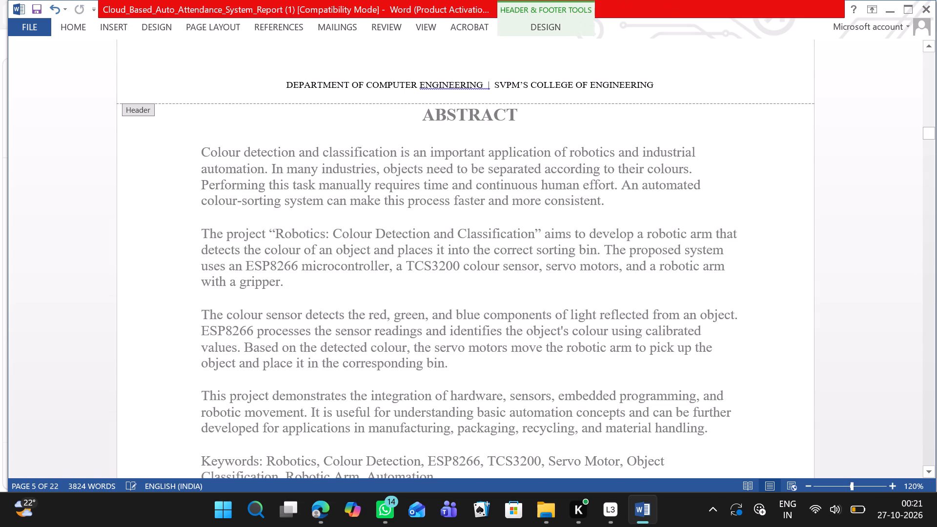
double_click(445, 82)
right_click(445, 82)
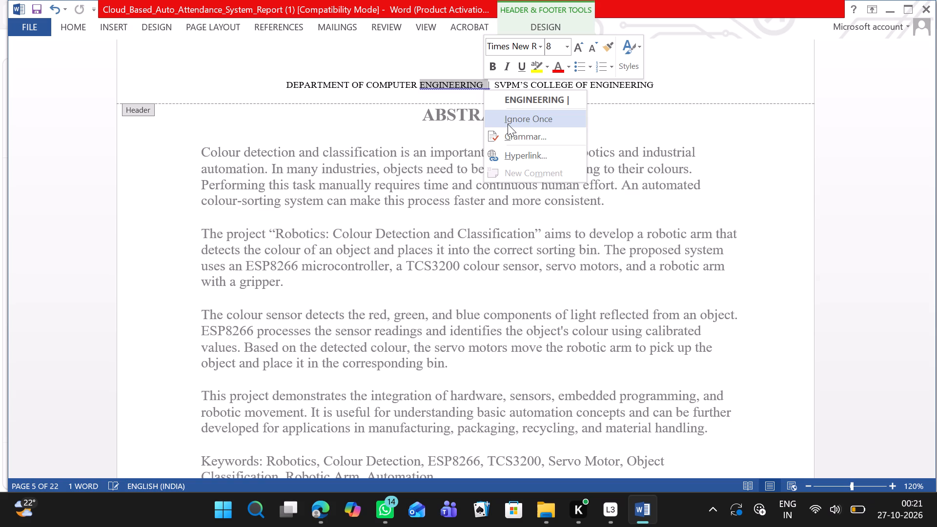
click(548, 108)
click(544, 116)
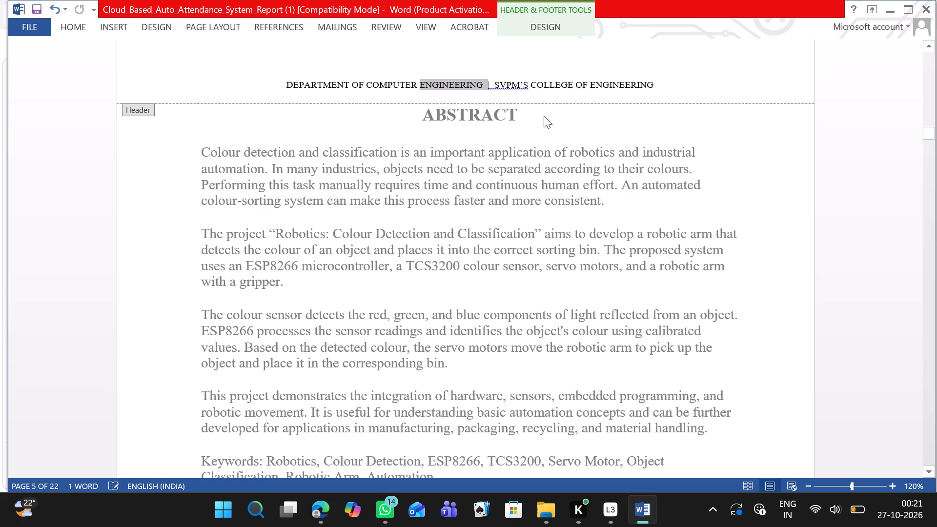
click(497, 118)
Accept the grammar suggestion "| SVPM'S" to correct the spacing before the college name in the header.
double_click(517, 88)
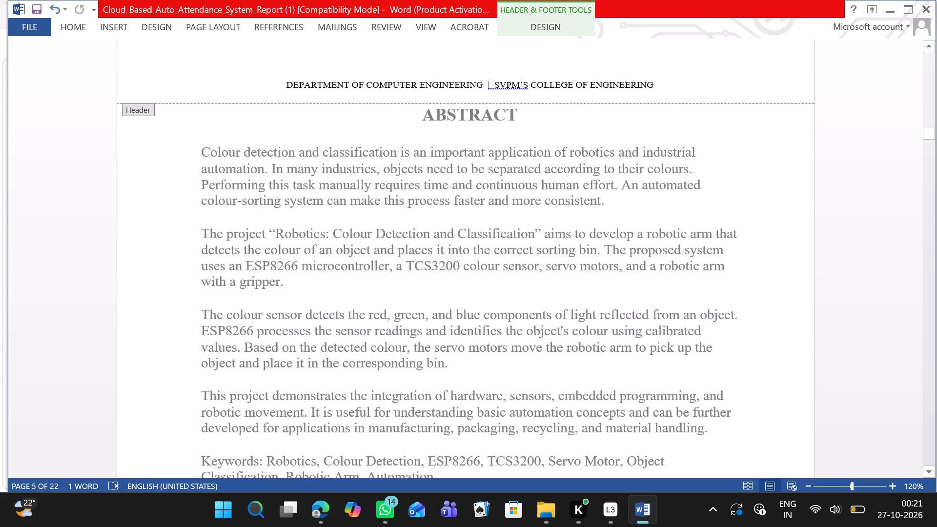
right_click(517, 88)
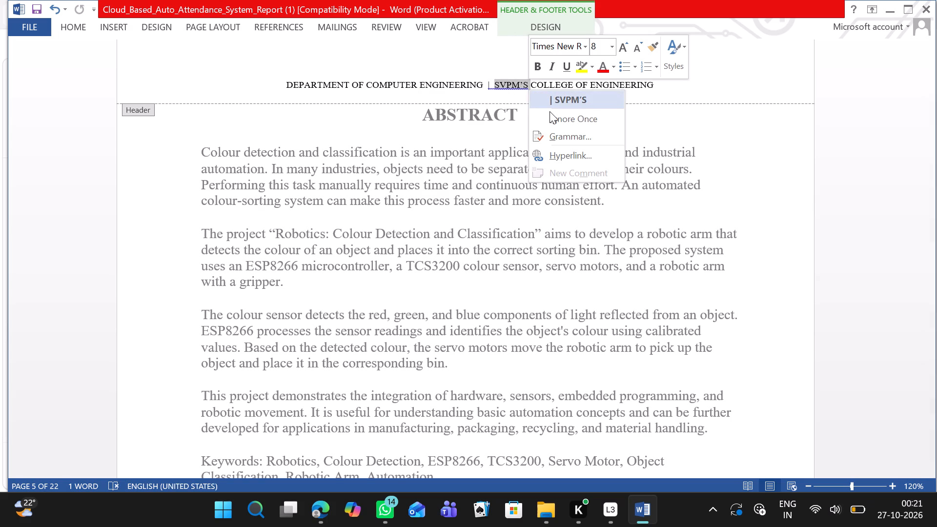
click(560, 101)
click(483, 171)
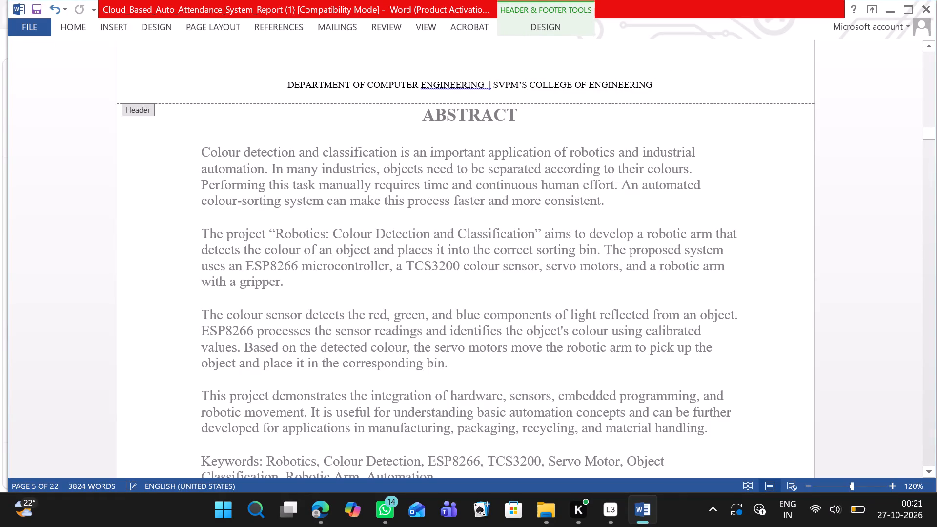
Accept the grammar suggestion "ENGINEERING |" for the header's department name and return to editing the abstract's body text.
double_click(448, 84)
right_click(448, 84)
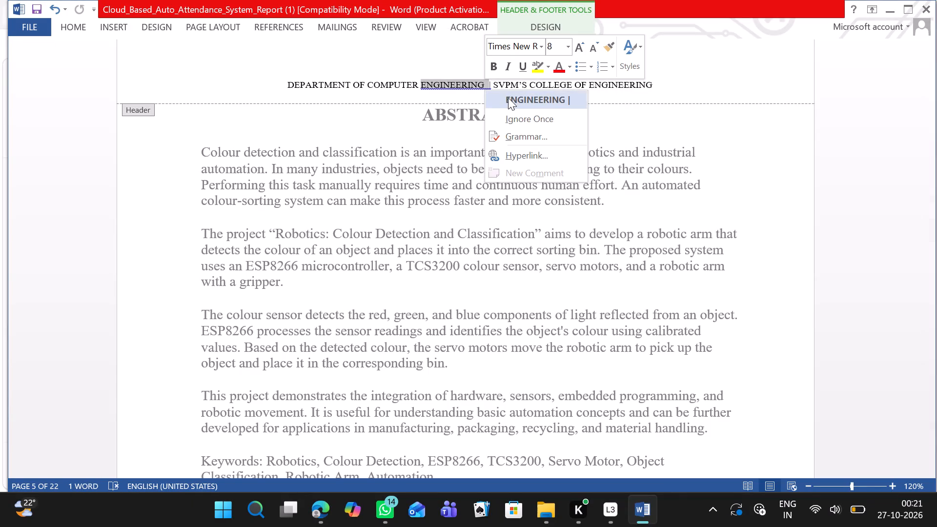
click(508, 98)
click(430, 164)
scroll(430, 164, down, 1)
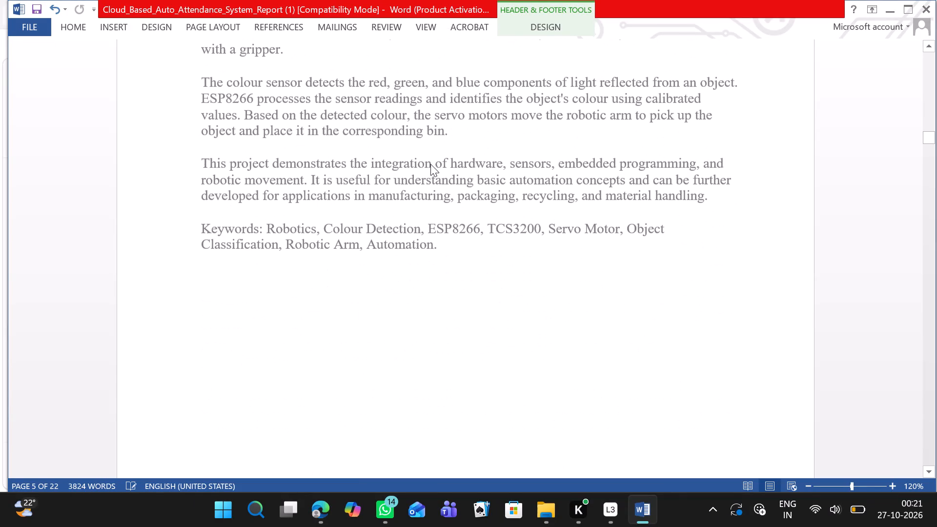
click(430, 164)
click(430, 164)
double_click(430, 164)
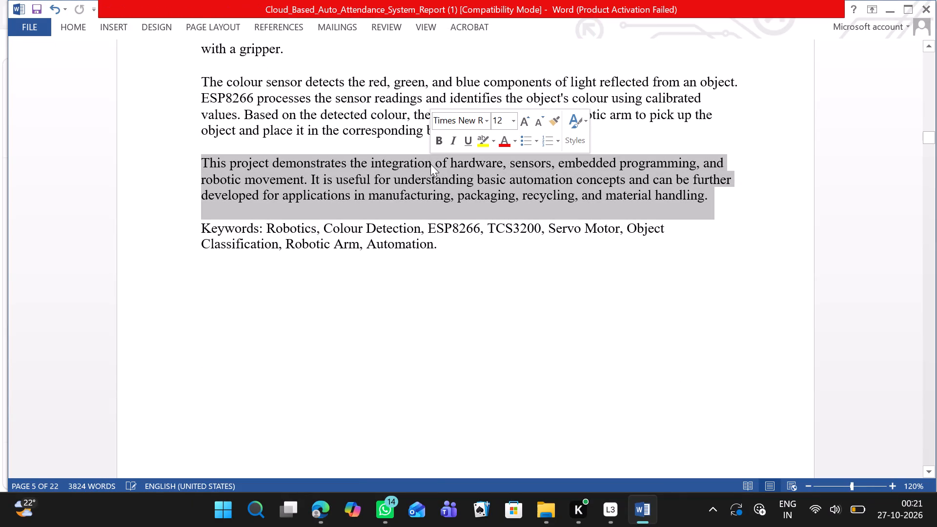
click(409, 248)
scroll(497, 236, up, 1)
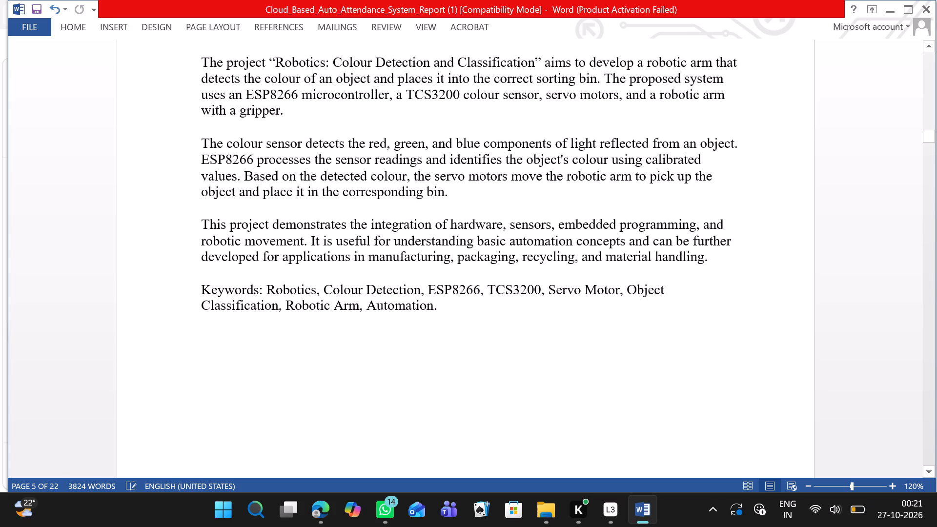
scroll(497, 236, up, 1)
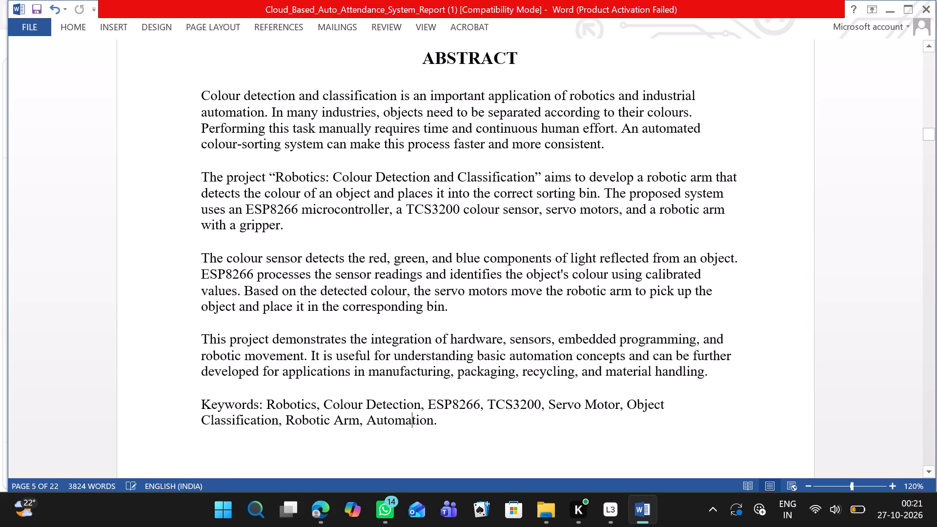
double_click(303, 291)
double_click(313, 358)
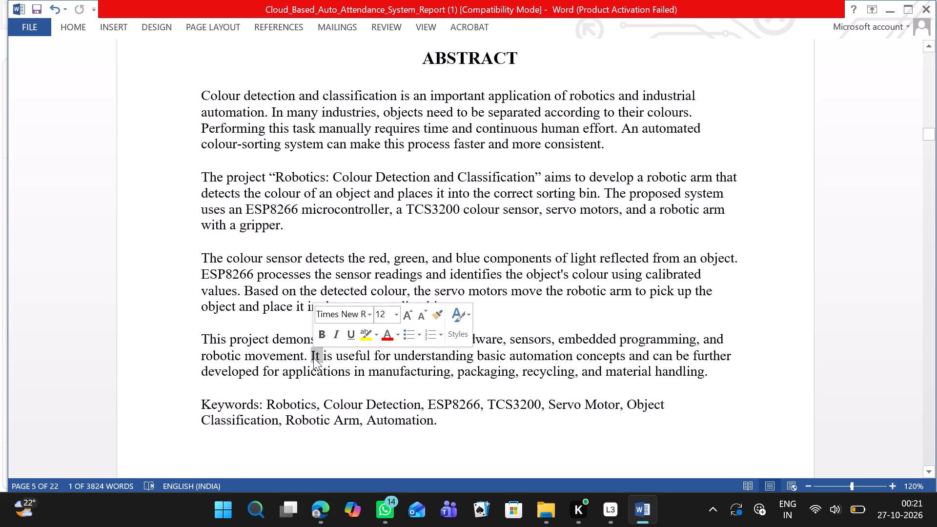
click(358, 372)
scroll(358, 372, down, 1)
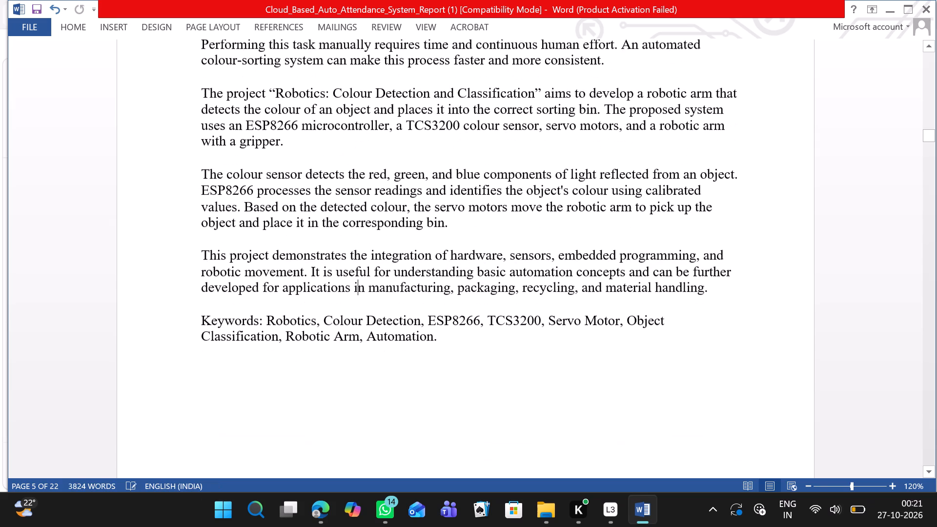
Look over the Contents page after the abstract, checking the chapter entries from Introduction to Technology, including the Literature Survey lines.
scroll(358, 372, down, 3)
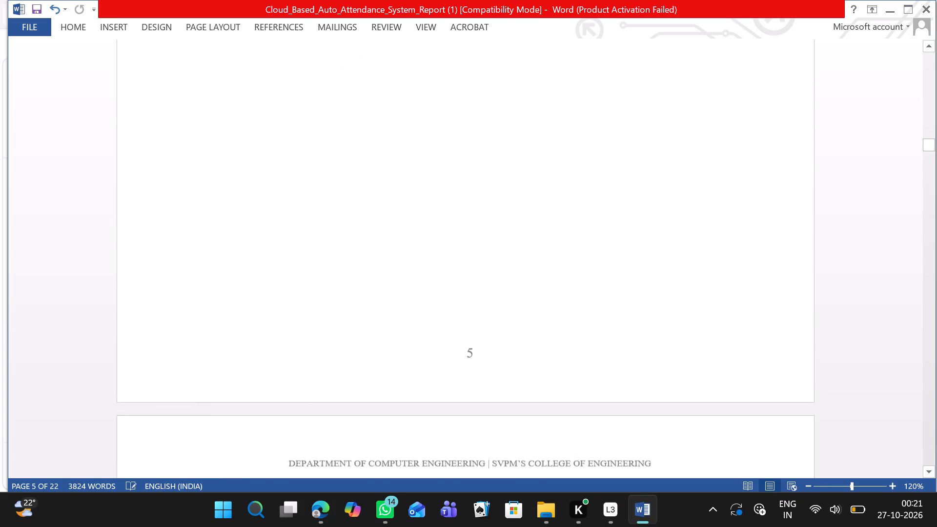
scroll(358, 372, down, 2)
click(355, 290)
click(306, 271)
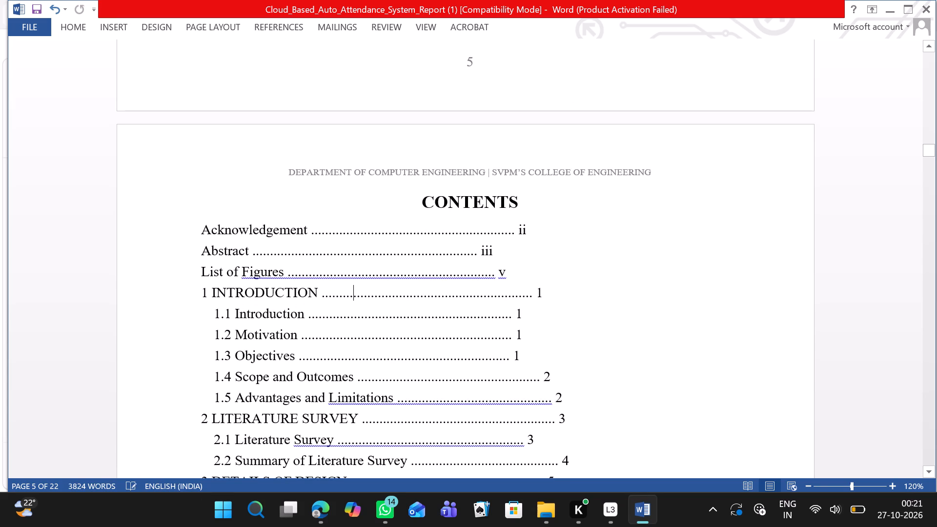
click(216, 236)
scroll(366, 350, down, 1)
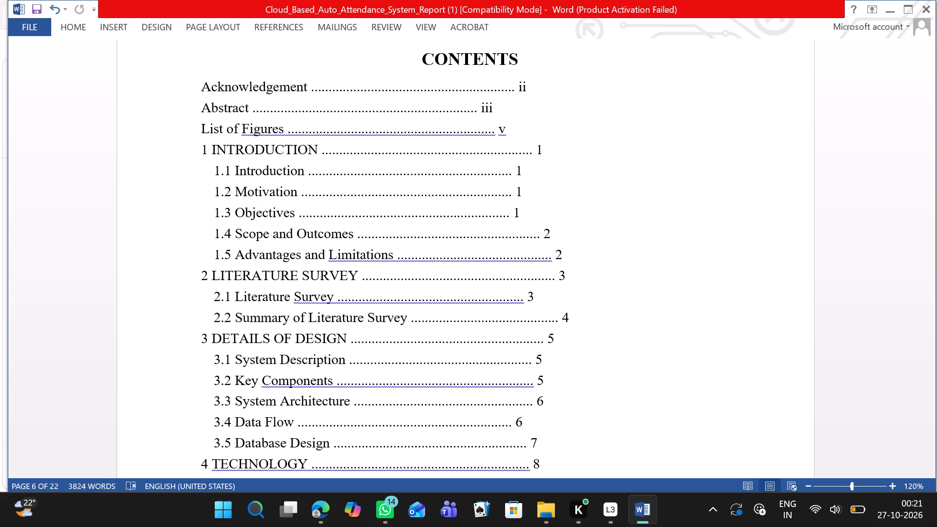
click(205, 284)
drag(214, 280, 413, 325)
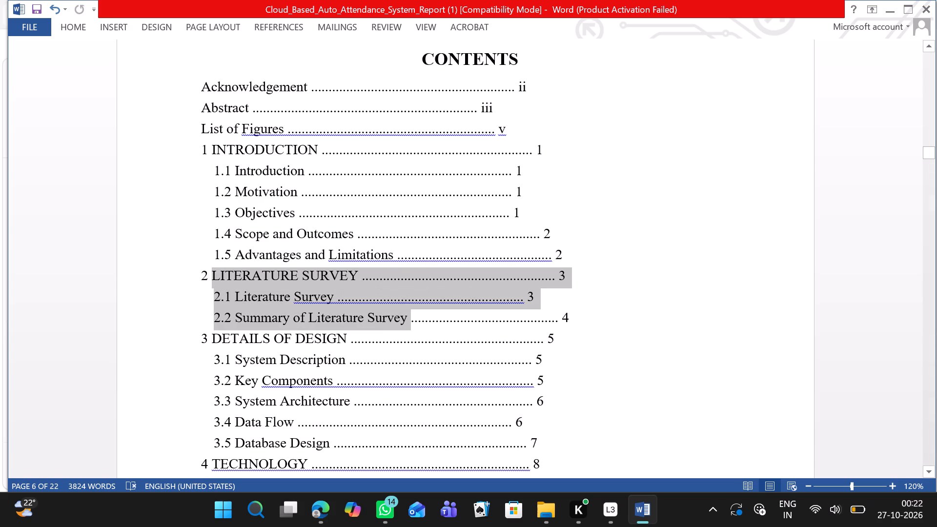
drag(413, 325, 418, 324)
click(418, 324)
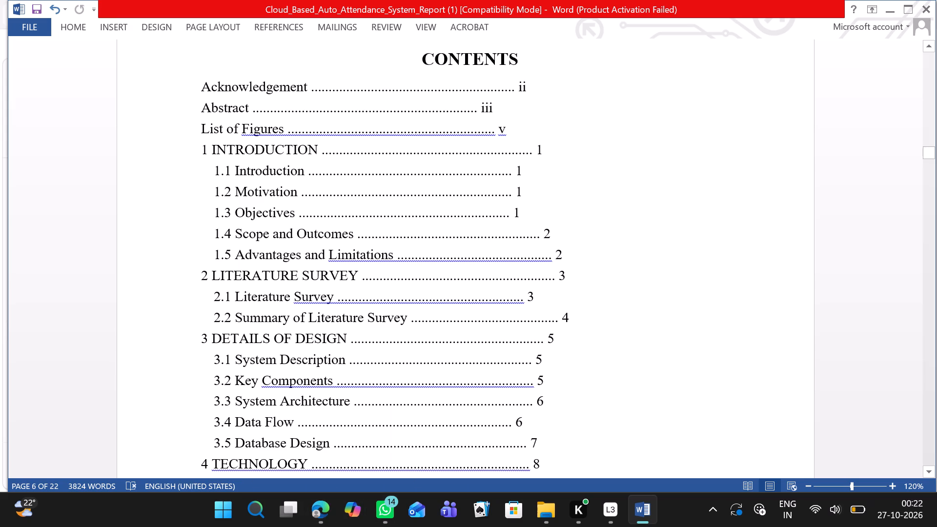
Save the report document.
key(ctrl+s)
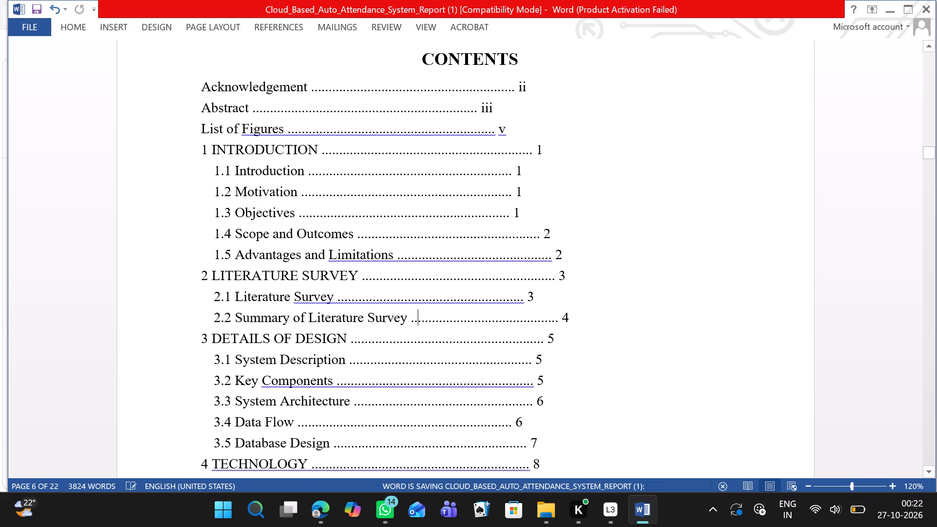
Shrink the SVPM logo slightly on the report's cover page, keeping its proportions.
scroll(617, 349, up, 2)
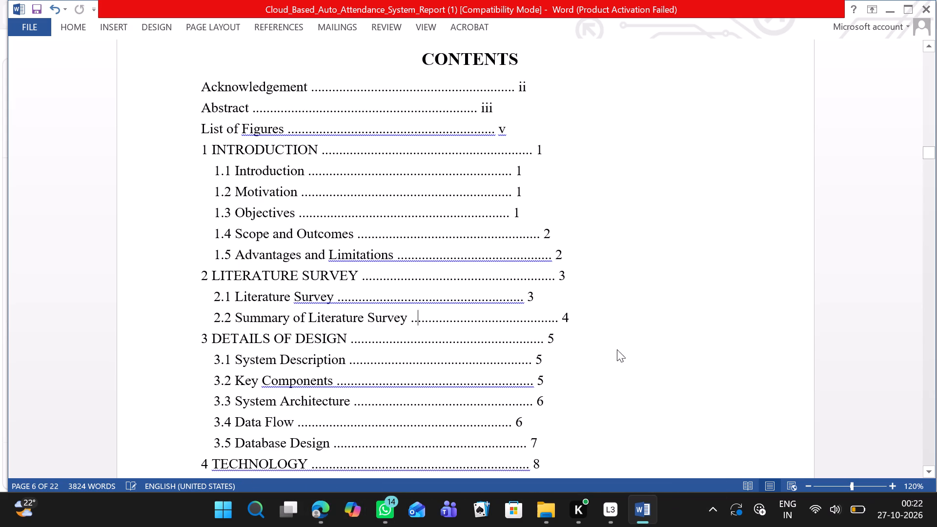
scroll(617, 349, up, 4)
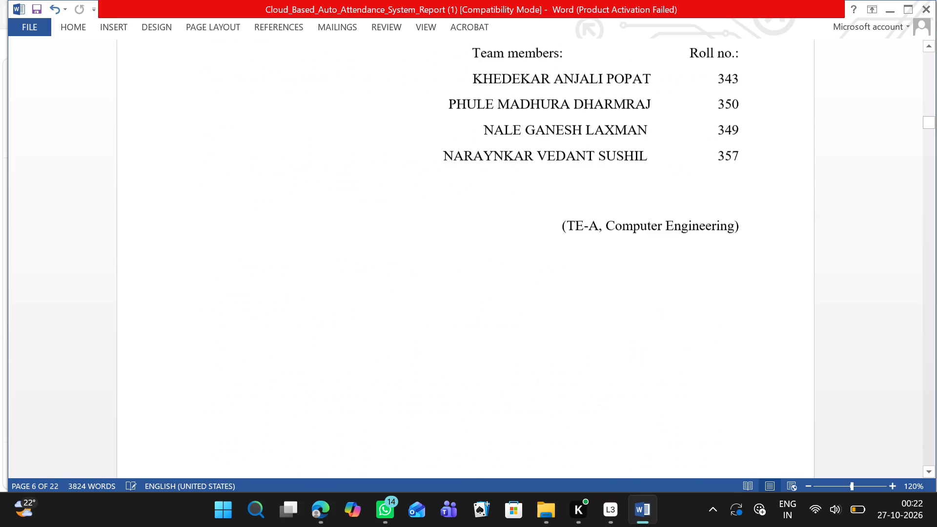
scroll(617, 349, up, 5)
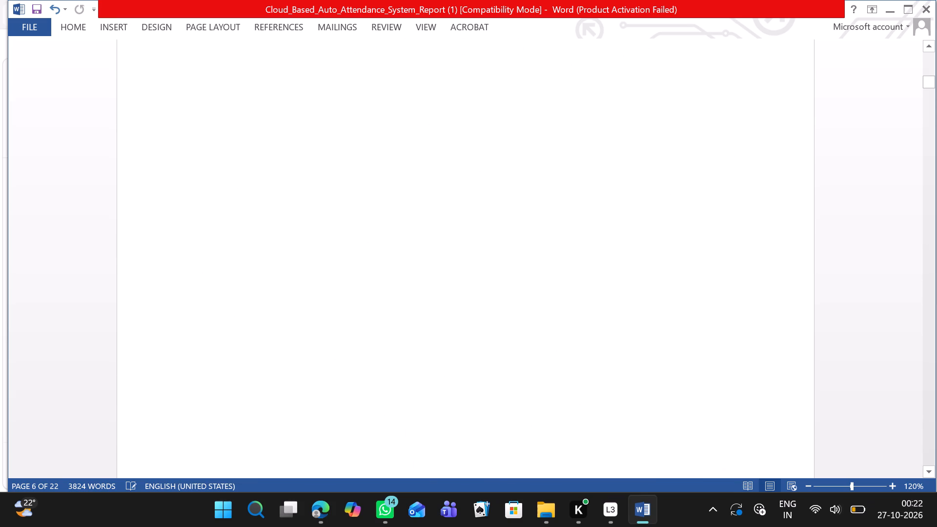
scroll(617, 349, up, 4)
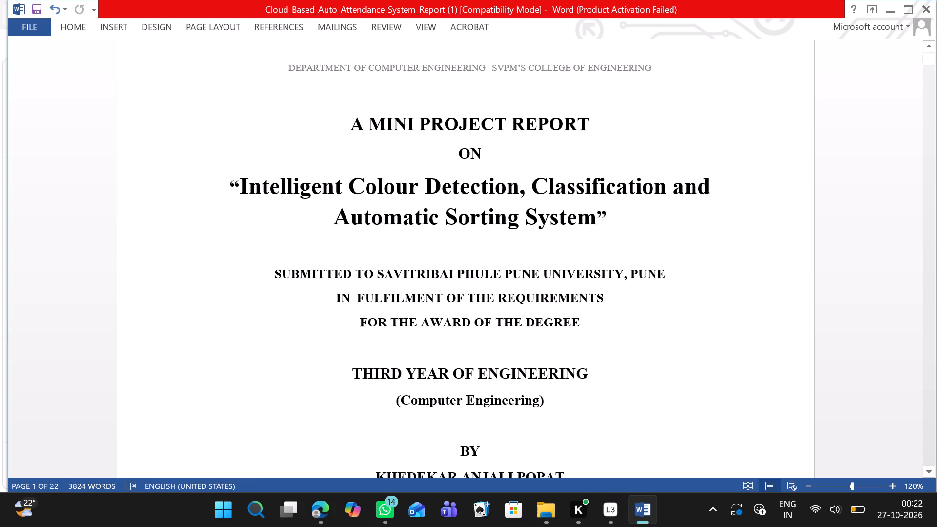
scroll(494, 417, down, 3)
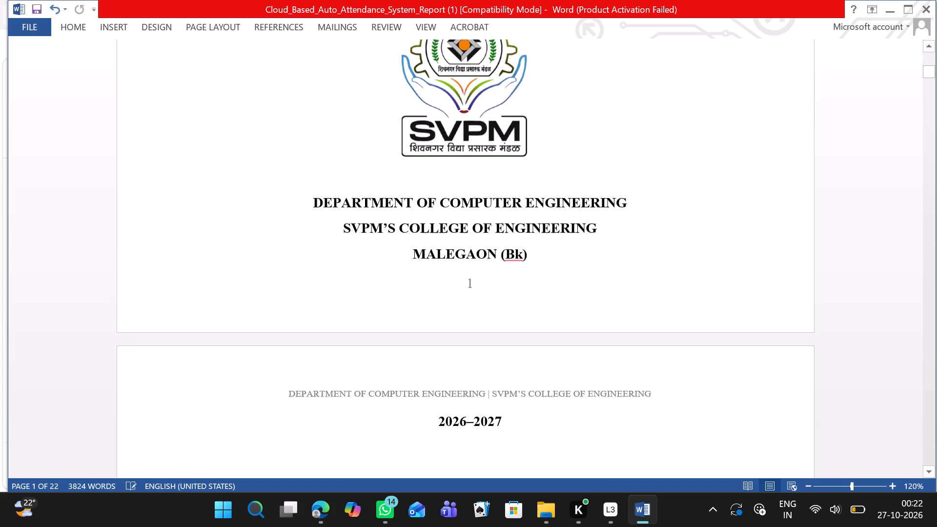
scroll(494, 417, down, 3)
scroll(494, 417, up, 2)
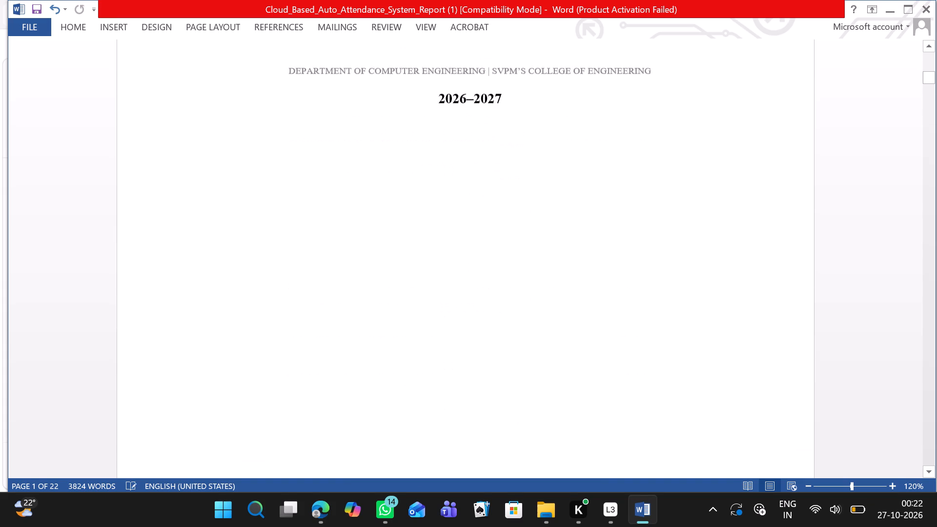
scroll(494, 417, up, 2)
scroll(514, 343, up, 1)
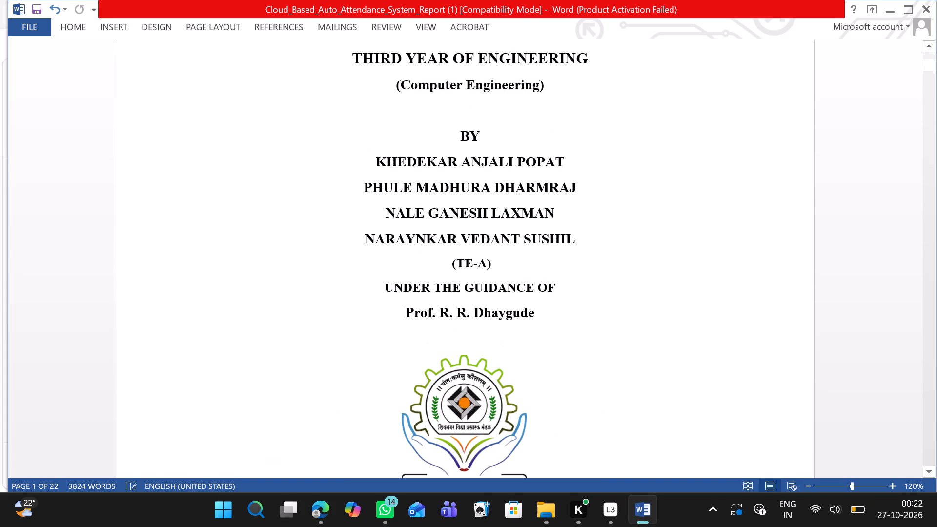
double_click(421, 362)
scroll(534, 421, down, 1)
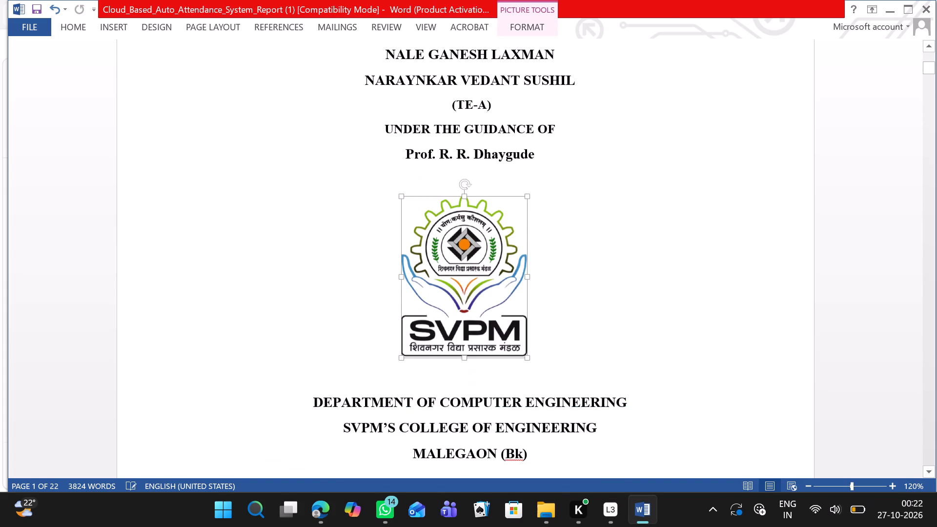
drag(529, 355, 518, 344)
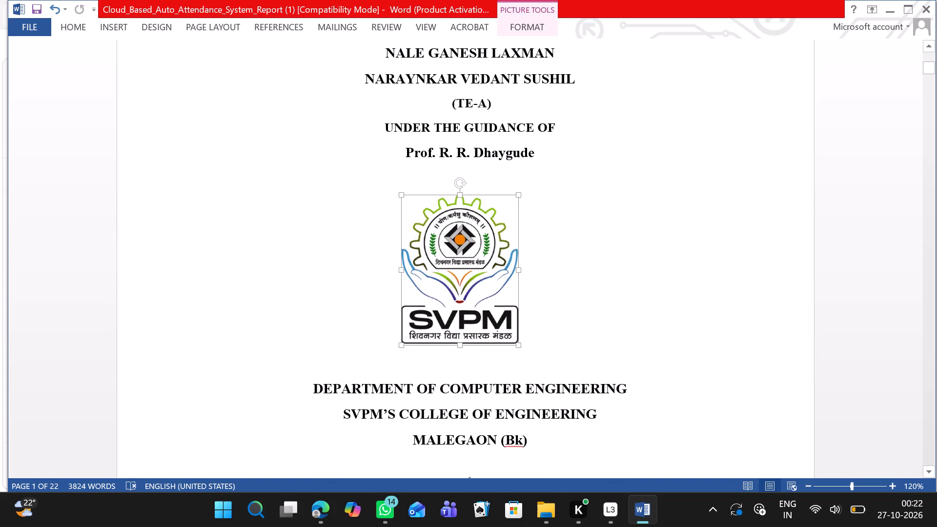
drag(518, 344, 516, 336)
Remove the blank space between the logo and the "DEPARTMENT OF COMPUTER ENGINEERING" line on the cover page.
scroll(584, 416, down, 1)
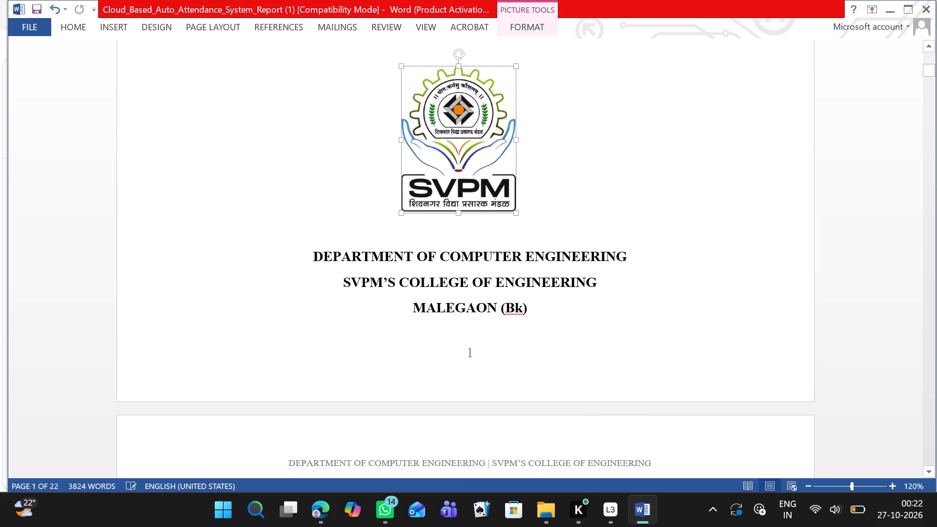
click(389, 252)
click(309, 250)
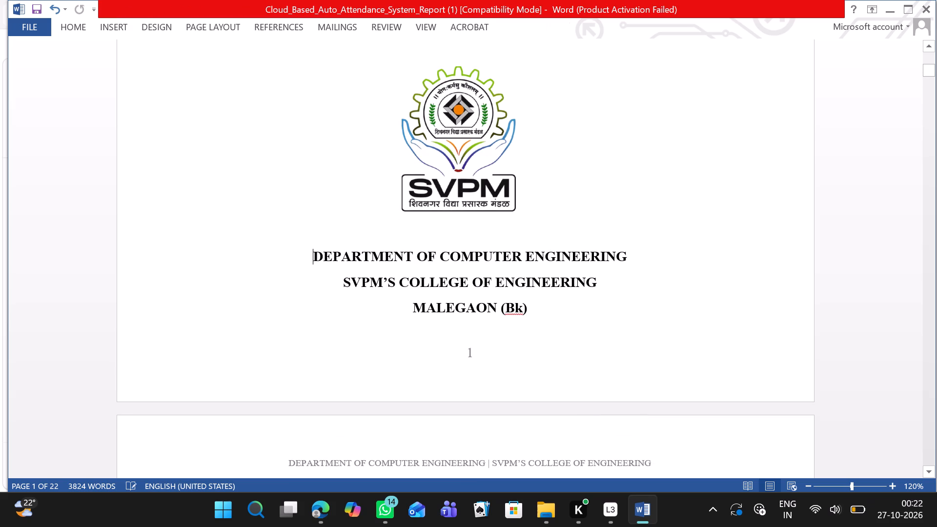
key(BackSpace)
key(BackSpace)
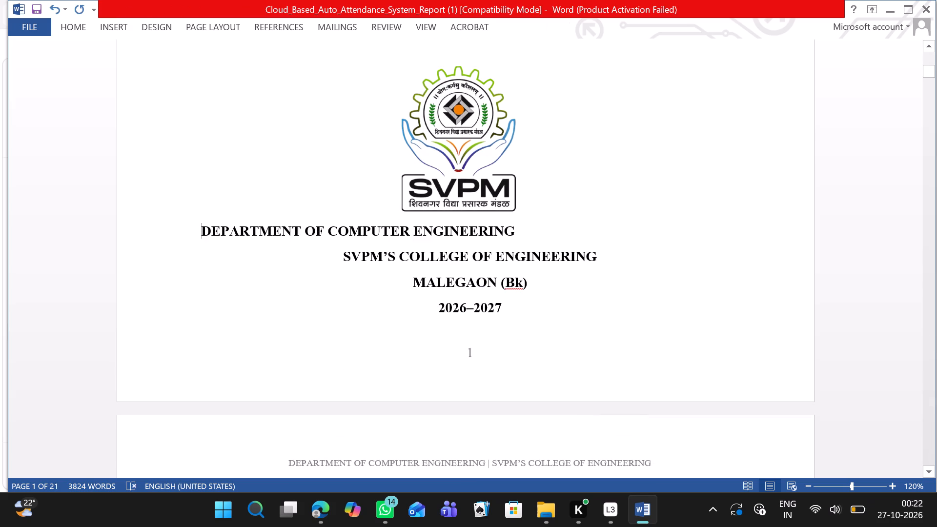
Centre the cover page's closing lines from "DEPARTMENT OF COMPUTER ENGINEERING" to "2026–2027".
drag(197, 224, 501, 309)
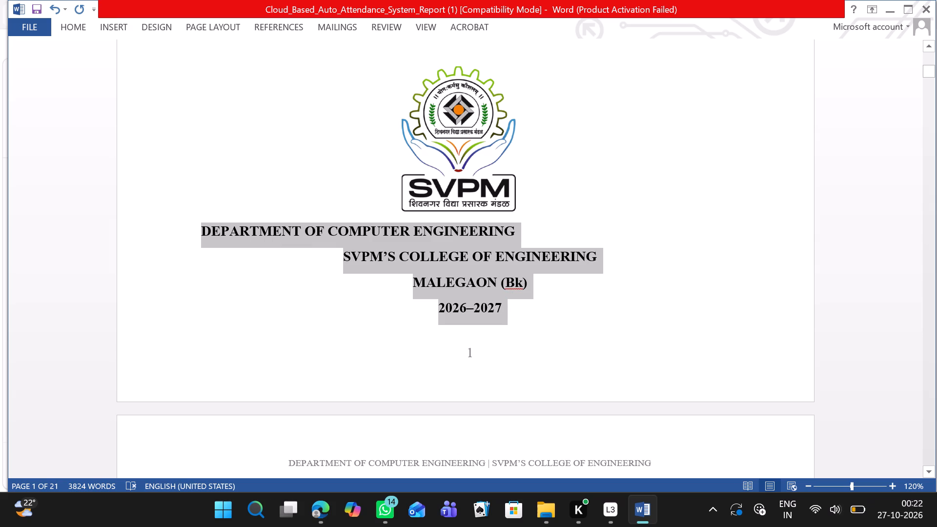
drag(501, 309, 512, 313)
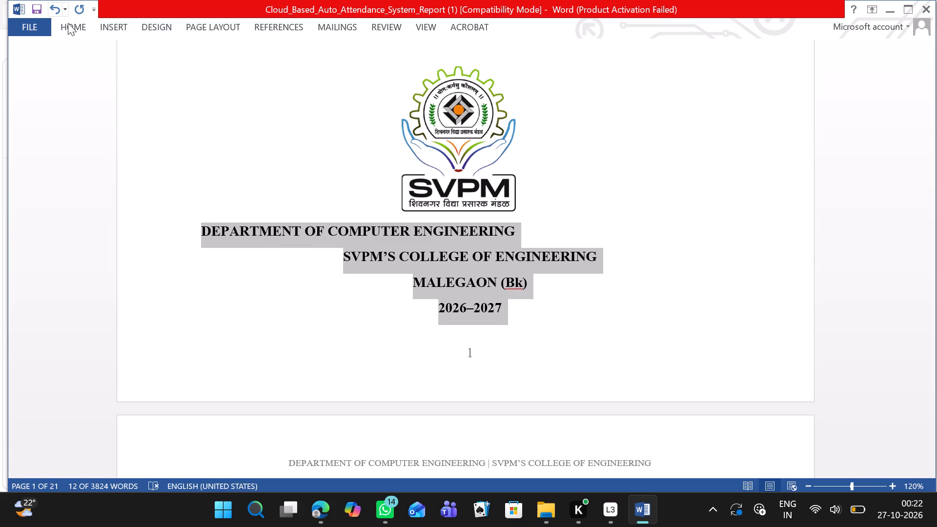
click(70, 27)
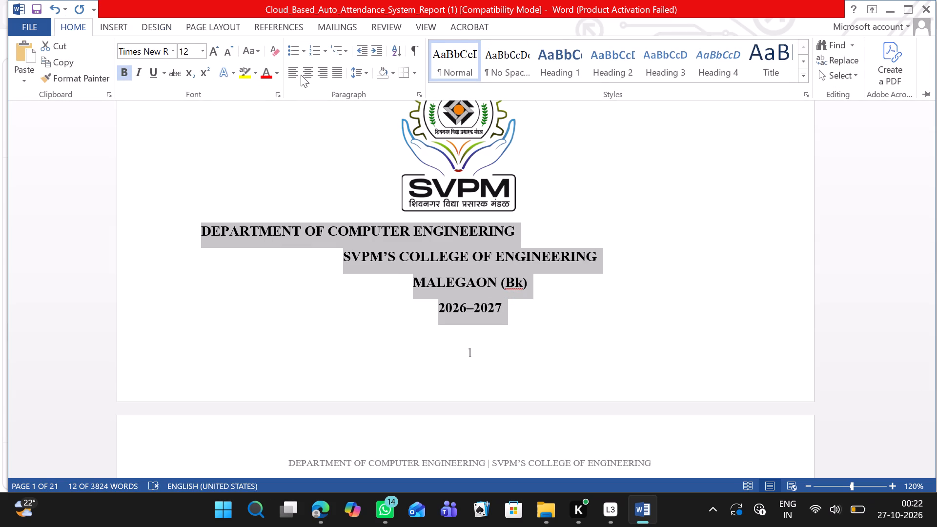
click(309, 75)
click(341, 265)
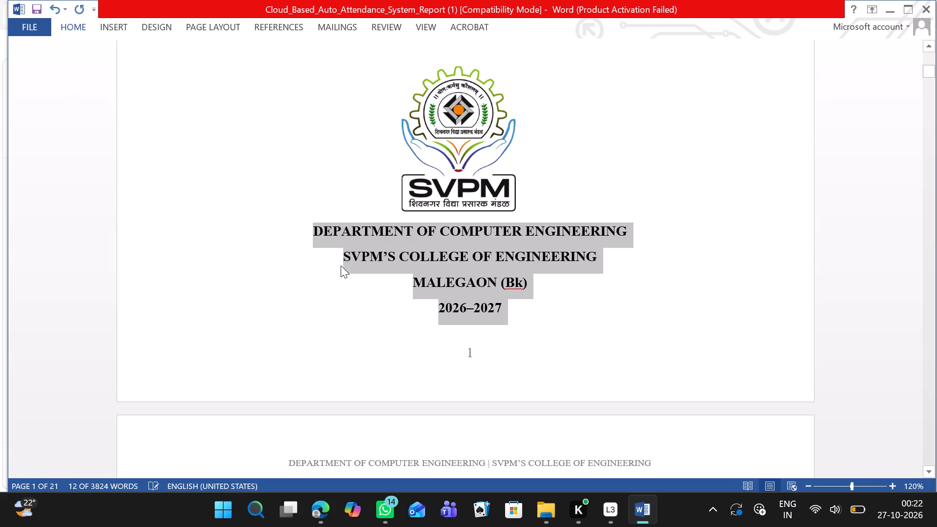
click(367, 300)
Make the project guide's and the HOD's names bold in the signature block of the Certificate page.
scroll(520, 361, down, 1)
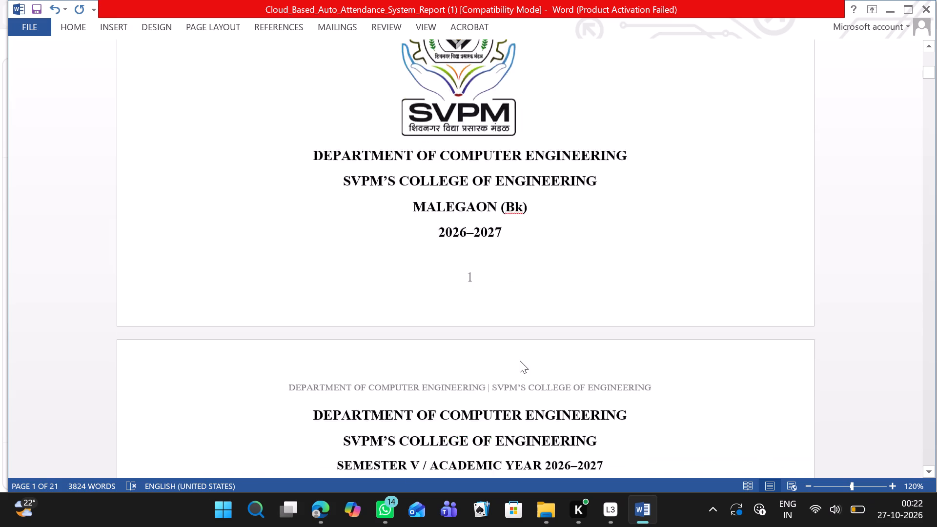
scroll(520, 361, down, 2)
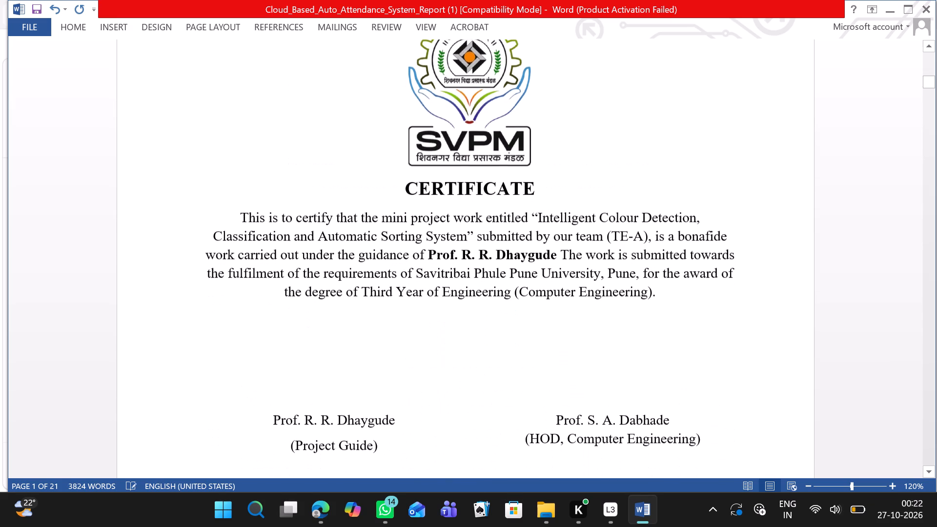
scroll(362, 310, down, 1)
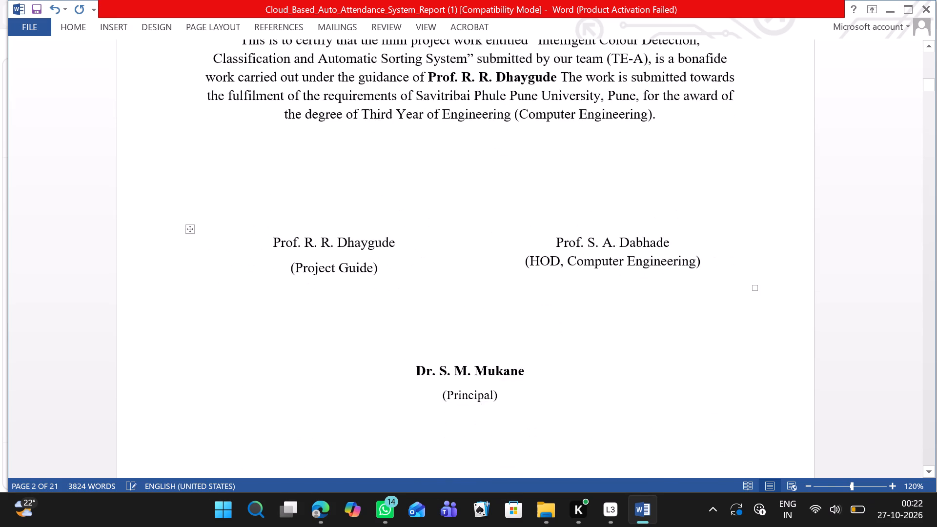
scroll(362, 310, down, 1)
scroll(483, 255, down, 2)
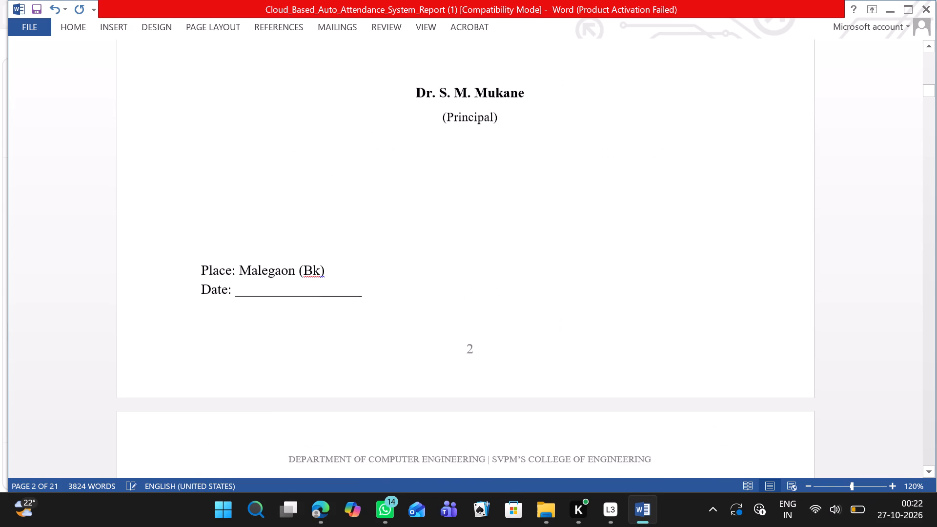
scroll(483, 255, down, 1)
scroll(483, 255, up, 2)
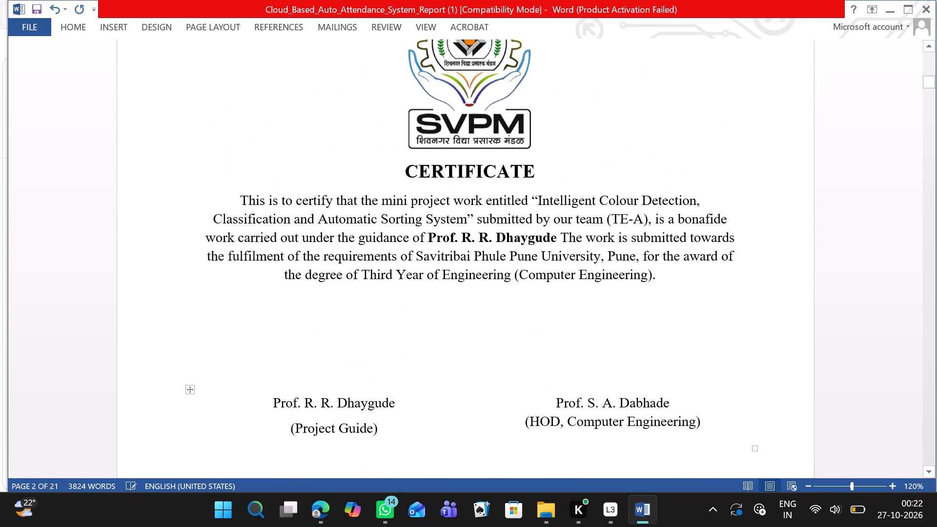
scroll(363, 364, down, 1)
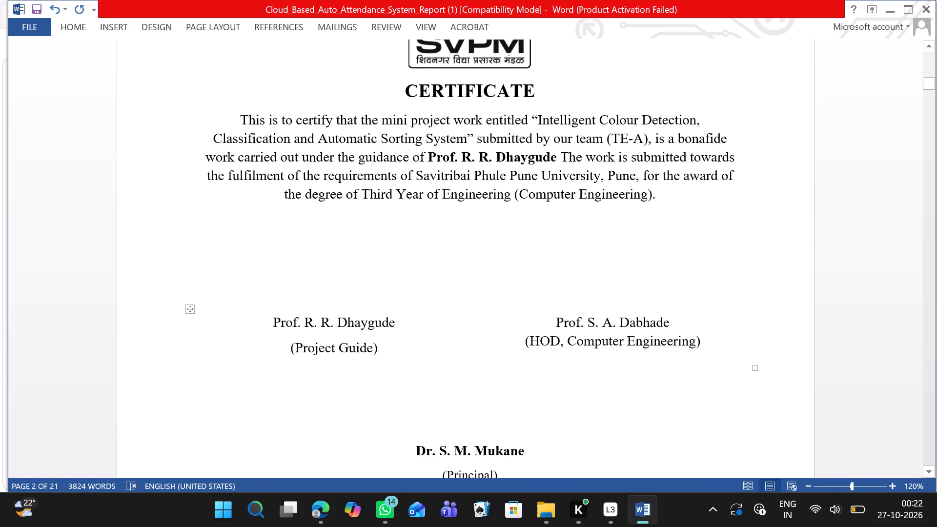
drag(270, 323, 381, 318)
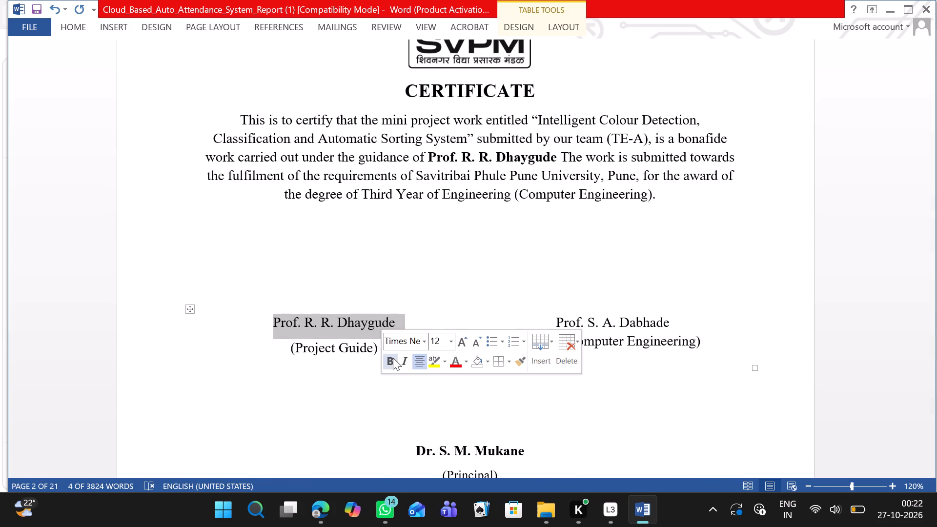
click(393, 358)
click(380, 399)
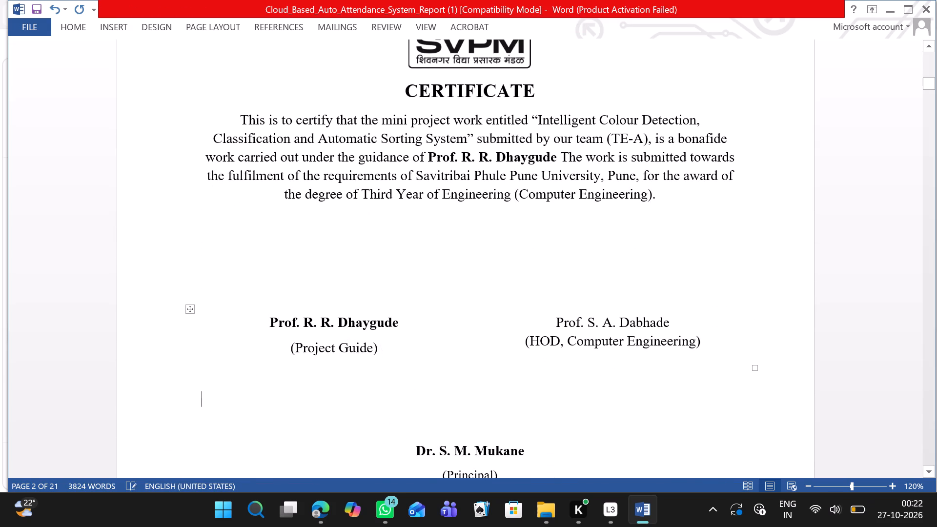
drag(555, 322, 656, 325)
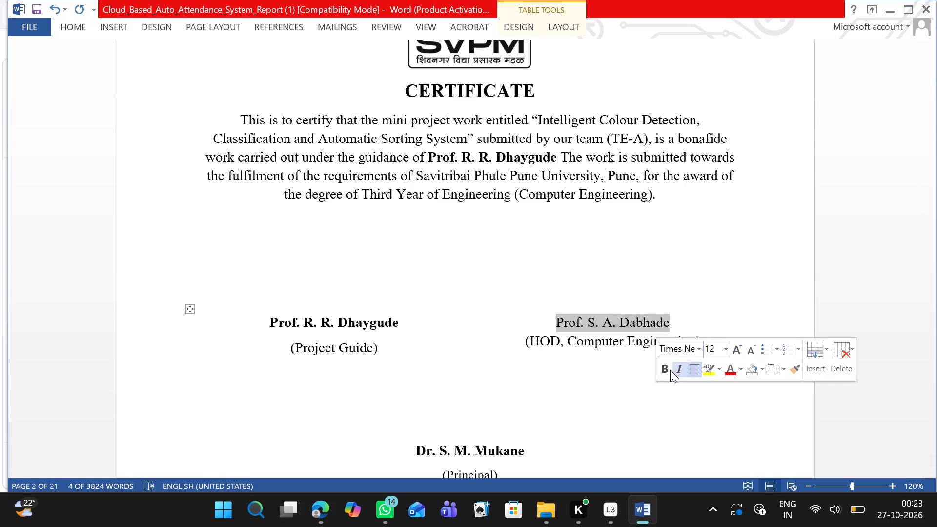
click(668, 368)
click(577, 378)
scroll(577, 378, down, 1)
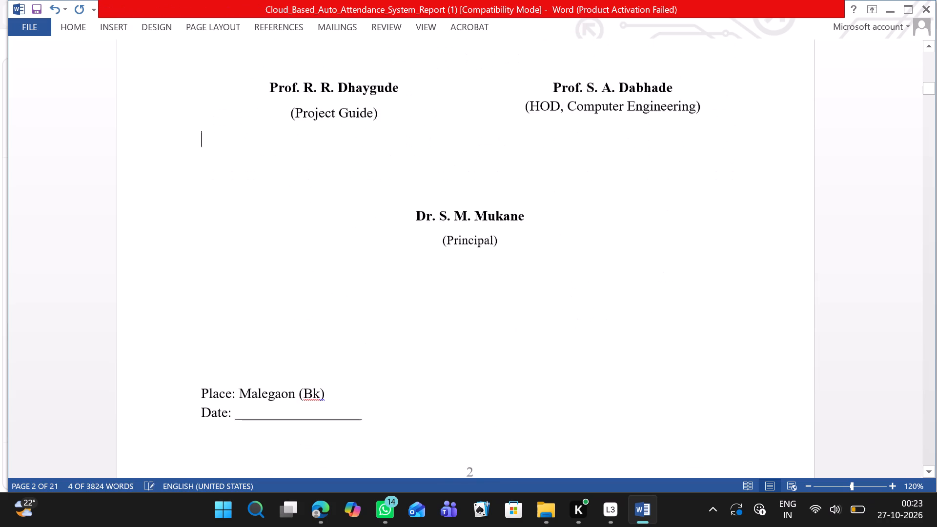
scroll(577, 378, down, 4)
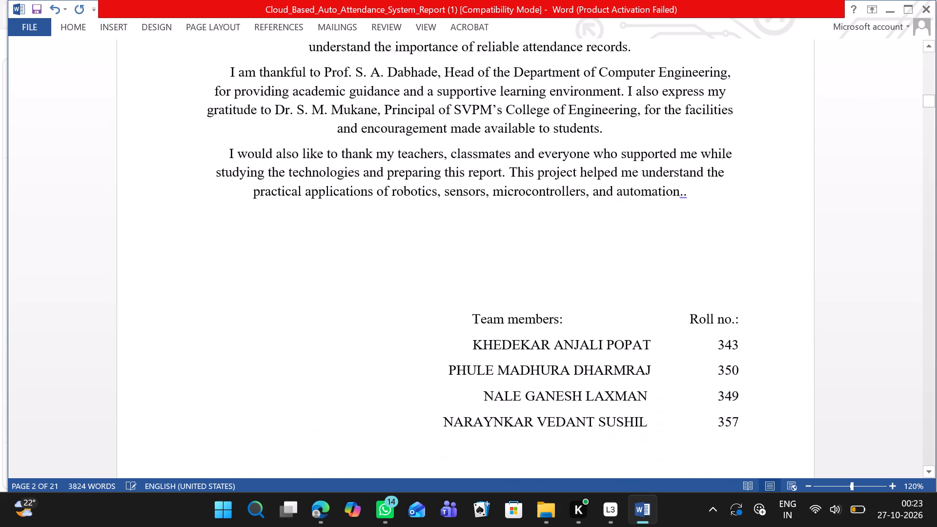
scroll(577, 378, down, 3)
scroll(577, 378, up, 2)
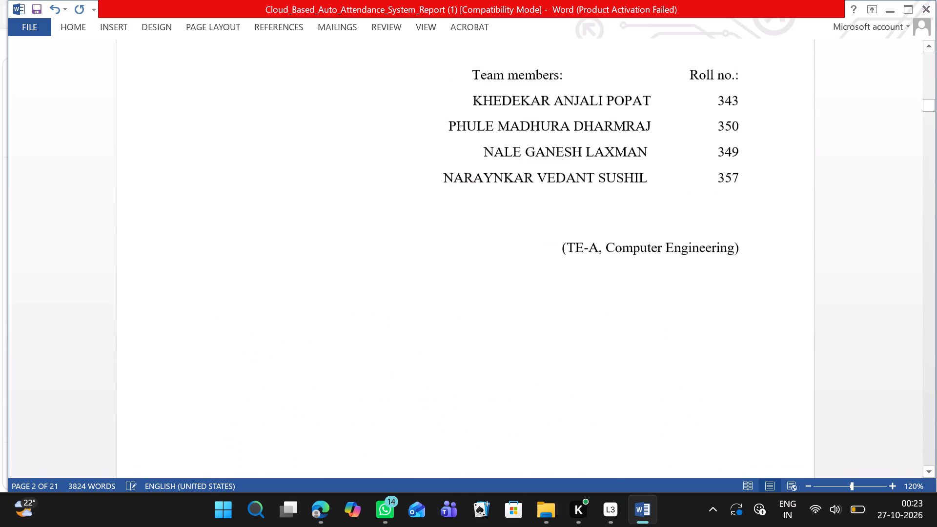
scroll(577, 378, up, 1)
double_click(568, 366)
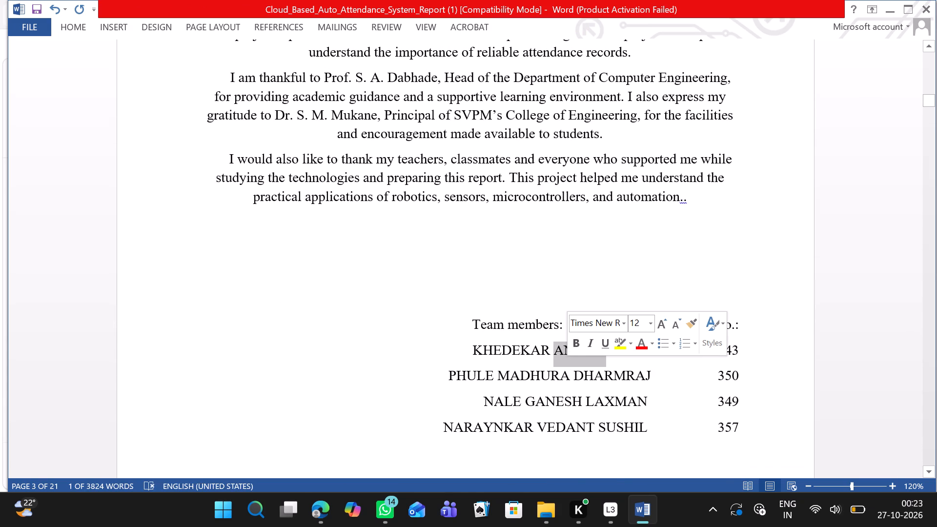
click(567, 367)
scroll(504, 387, down, 1)
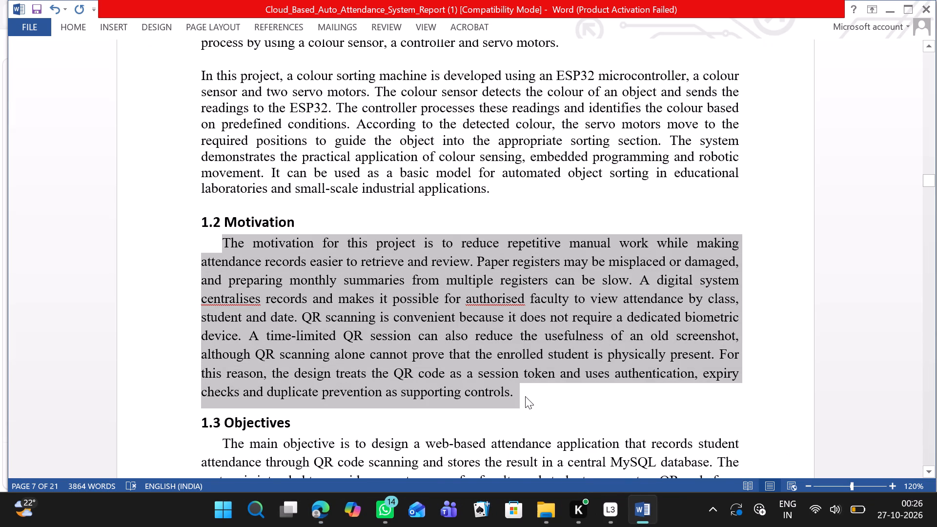
key(ctrl+v)
Justify both new body paragraphs under 1.2 Motivation.
scroll(428, 354, down, 1)
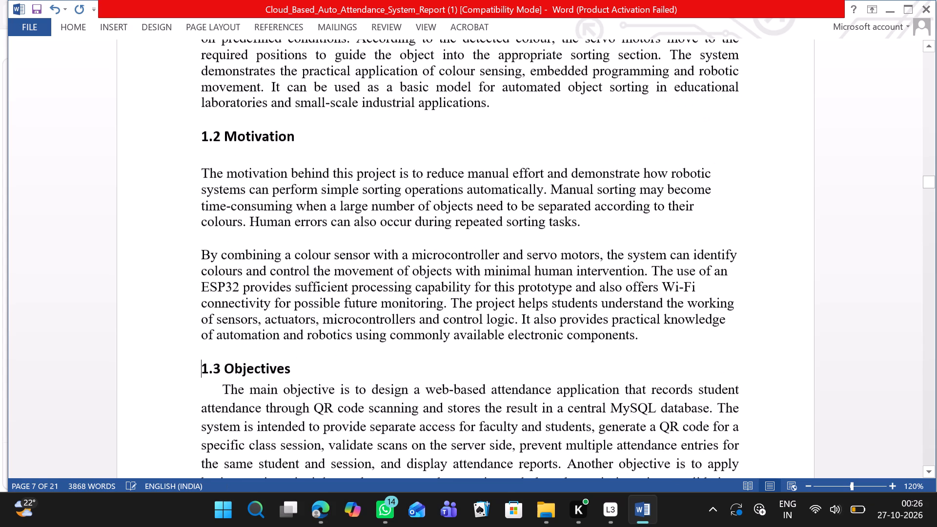
drag(197, 177, 580, 336)
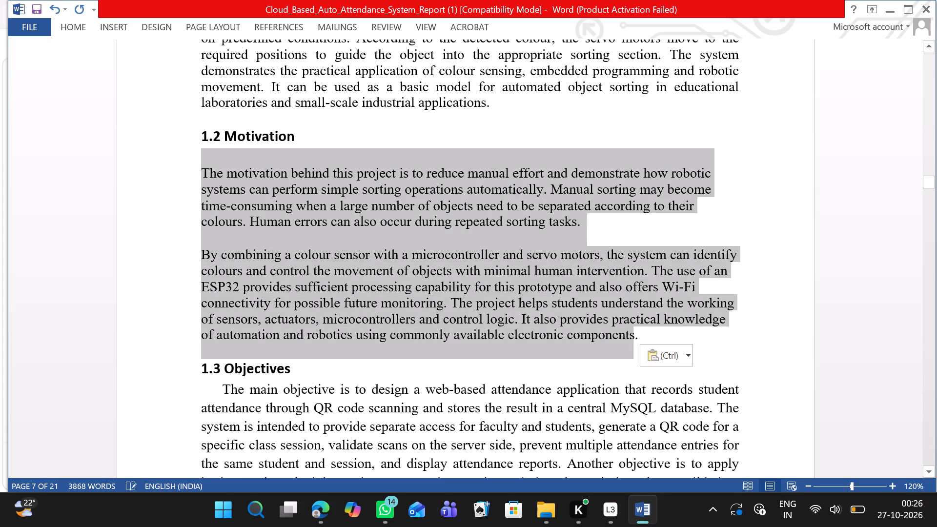
drag(580, 336, 606, 336)
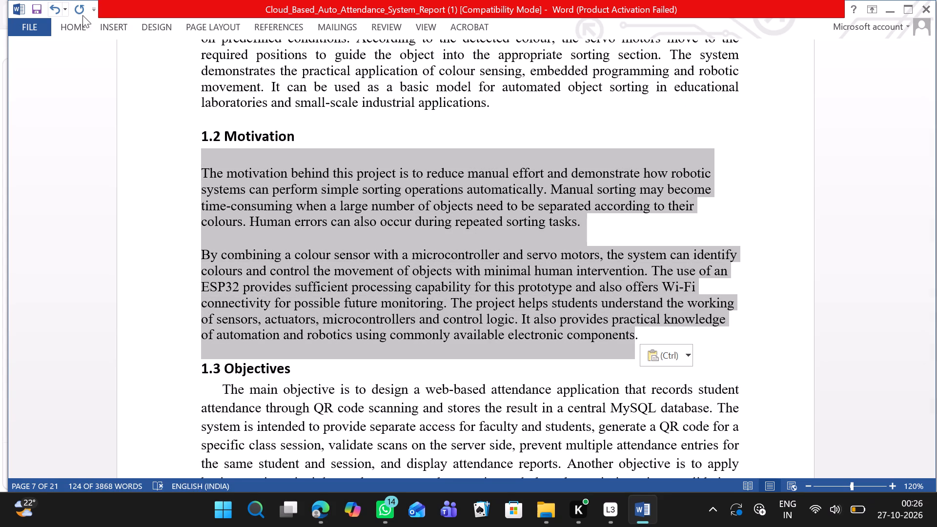
click(84, 22)
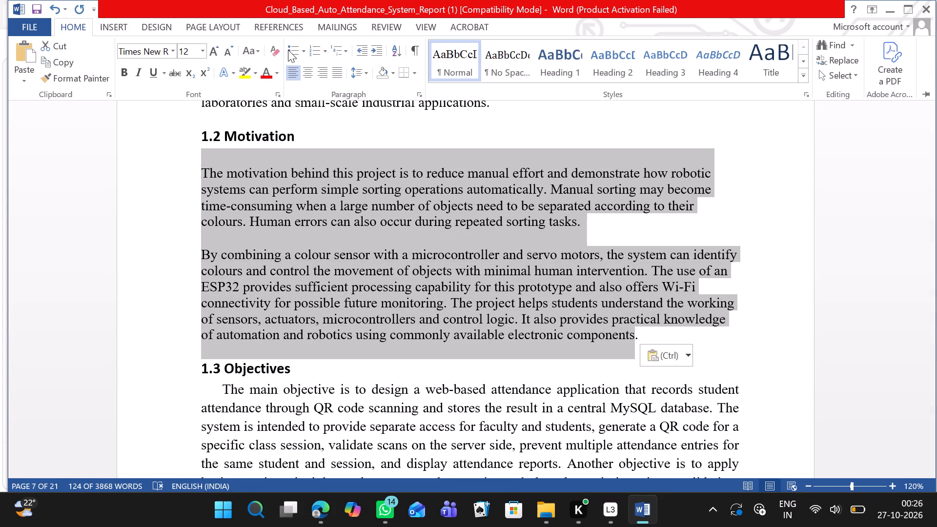
click(333, 73)
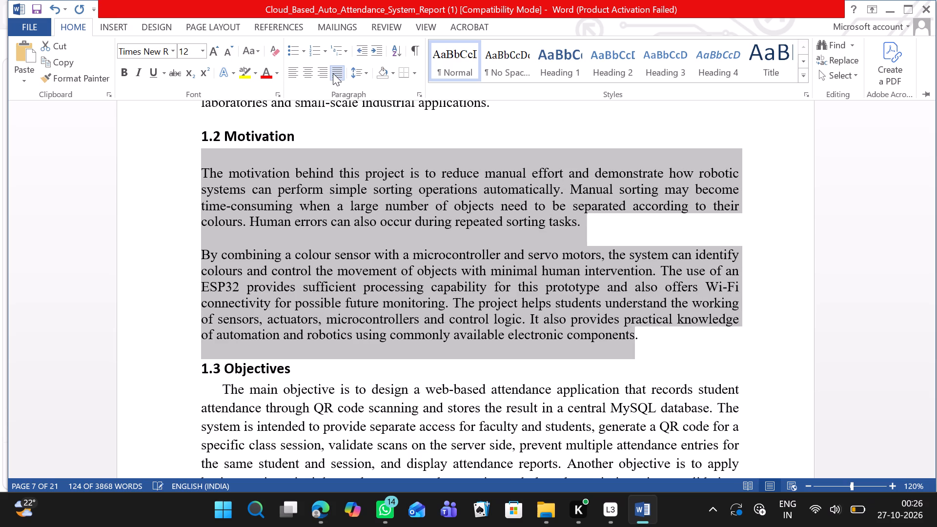
click(322, 210)
click(322, 210)
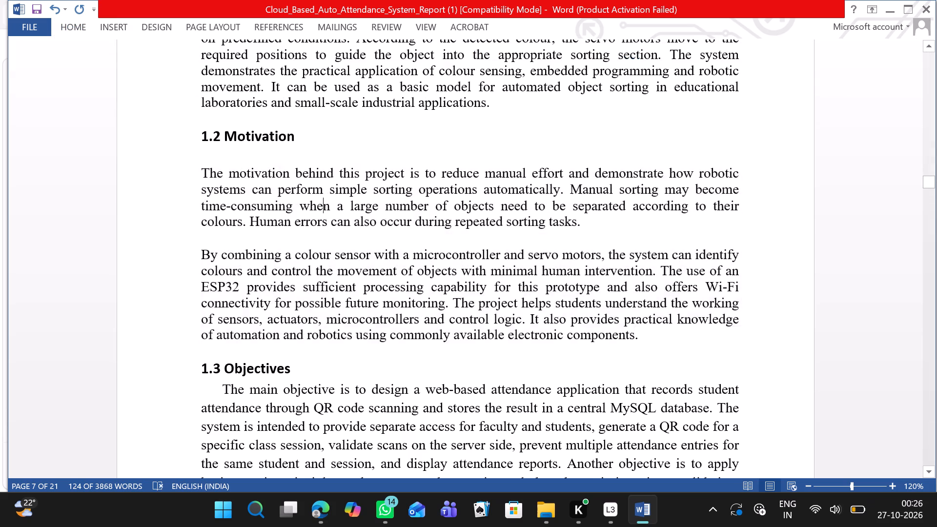
Indent the first line of the first paragraph under 1.1 Introduction by one tab stop.
scroll(322, 210, up, 2)
click(201, 173)
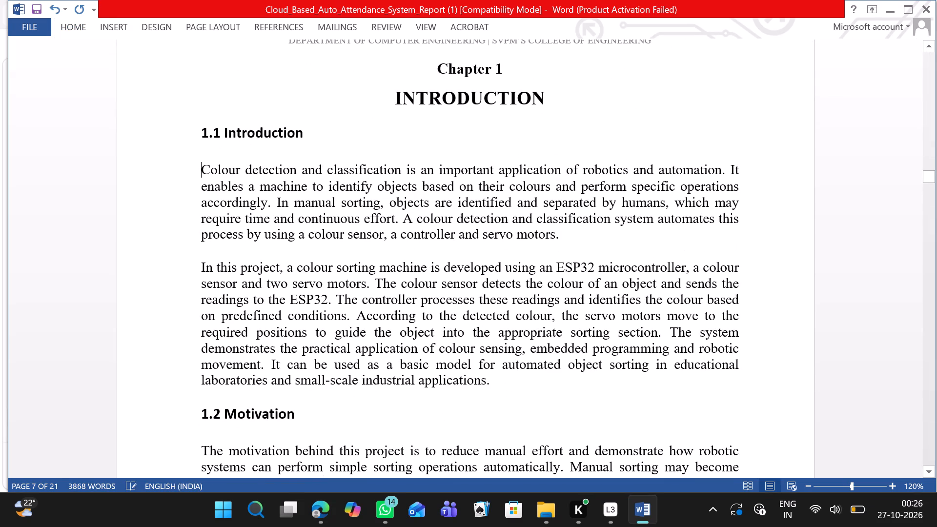
key(Tab)
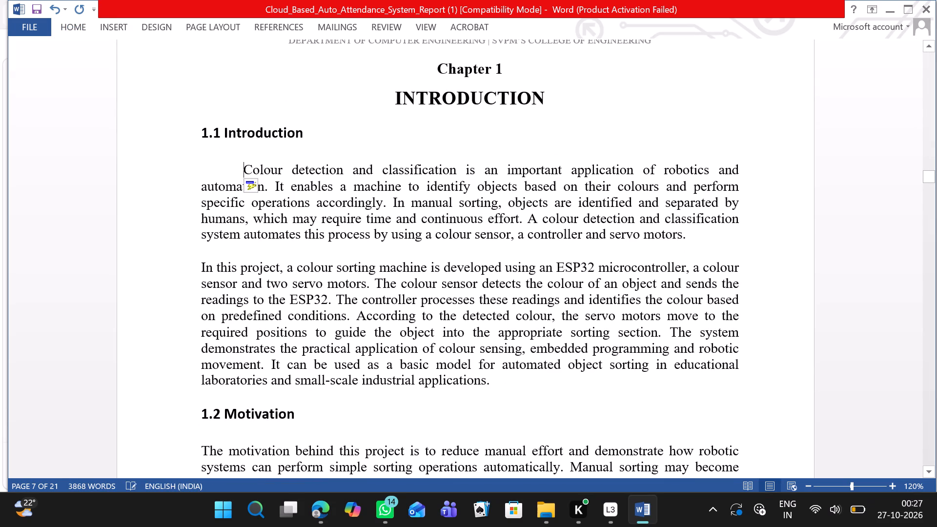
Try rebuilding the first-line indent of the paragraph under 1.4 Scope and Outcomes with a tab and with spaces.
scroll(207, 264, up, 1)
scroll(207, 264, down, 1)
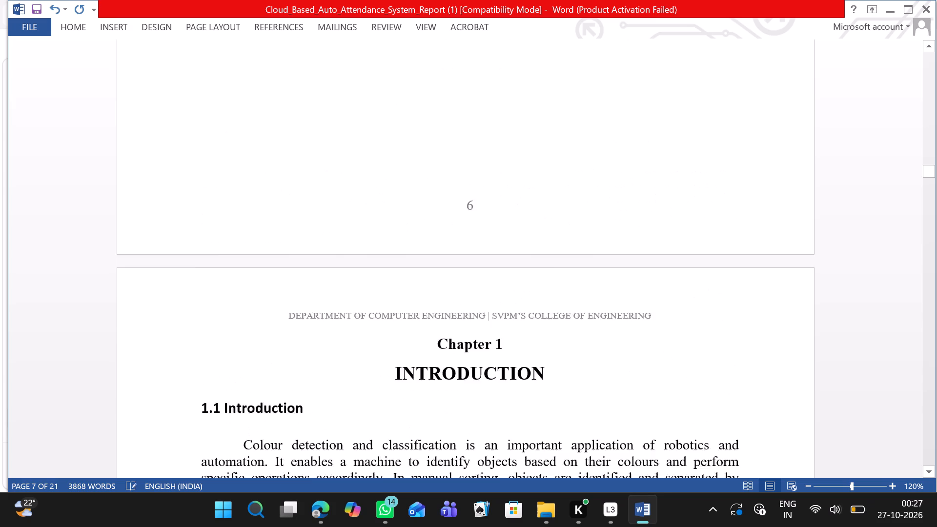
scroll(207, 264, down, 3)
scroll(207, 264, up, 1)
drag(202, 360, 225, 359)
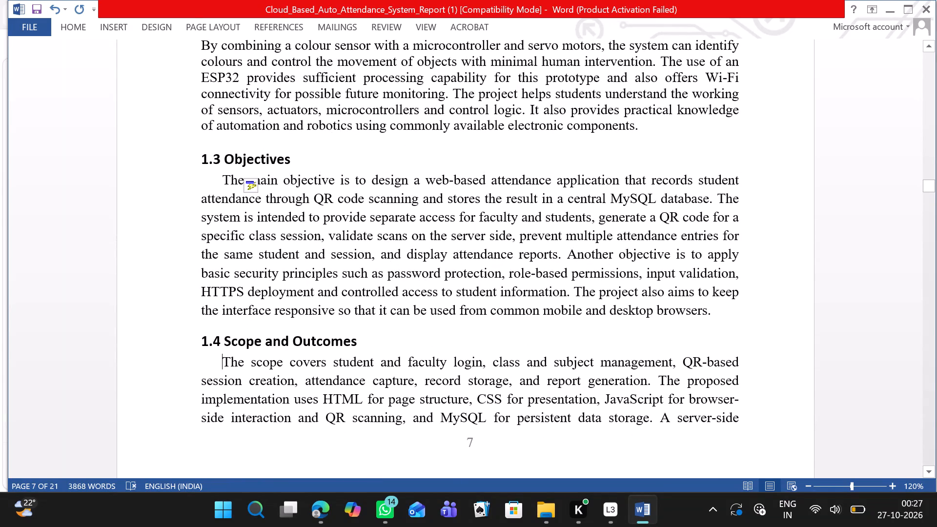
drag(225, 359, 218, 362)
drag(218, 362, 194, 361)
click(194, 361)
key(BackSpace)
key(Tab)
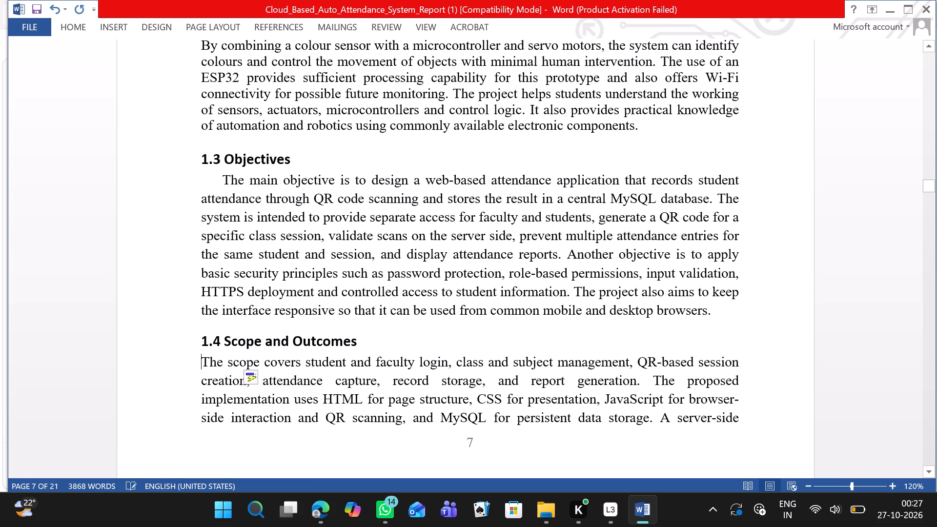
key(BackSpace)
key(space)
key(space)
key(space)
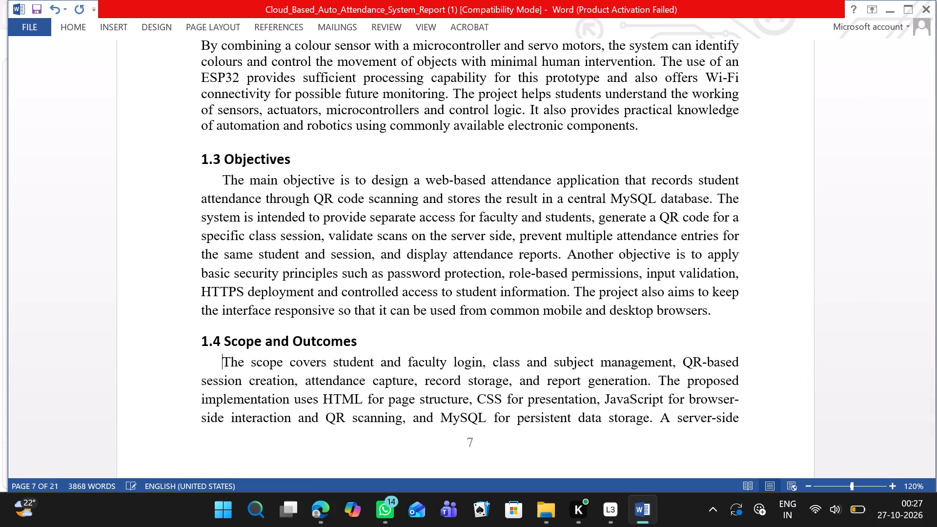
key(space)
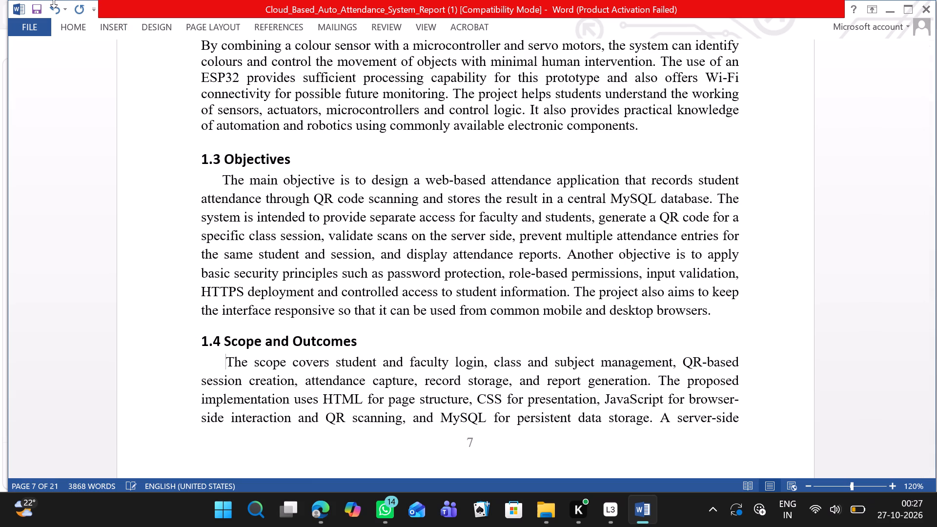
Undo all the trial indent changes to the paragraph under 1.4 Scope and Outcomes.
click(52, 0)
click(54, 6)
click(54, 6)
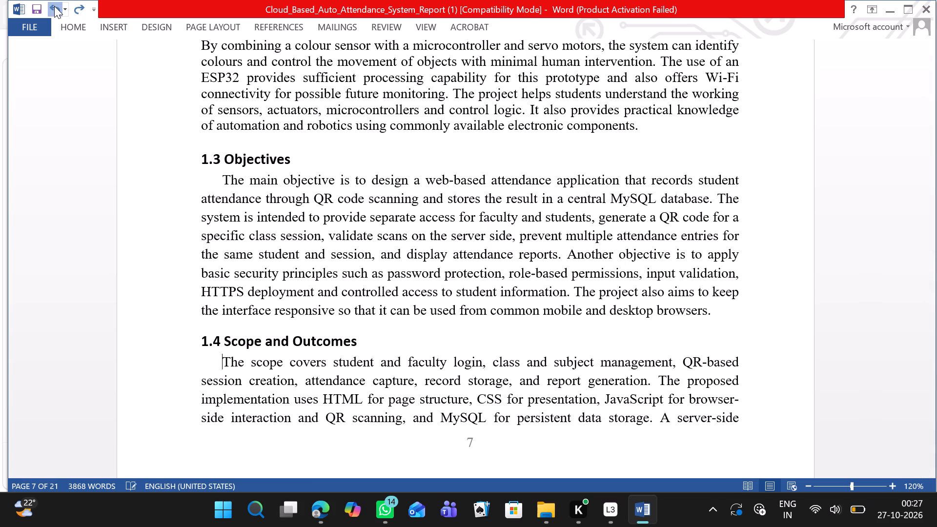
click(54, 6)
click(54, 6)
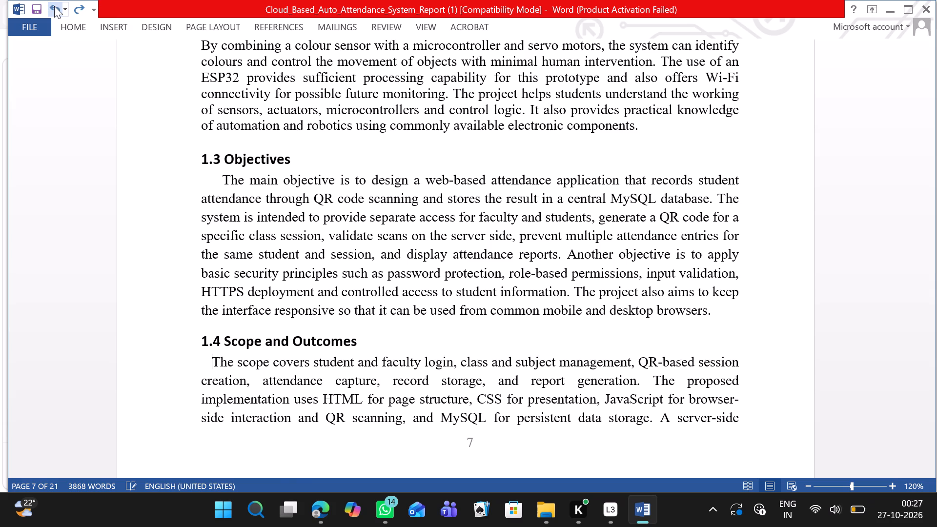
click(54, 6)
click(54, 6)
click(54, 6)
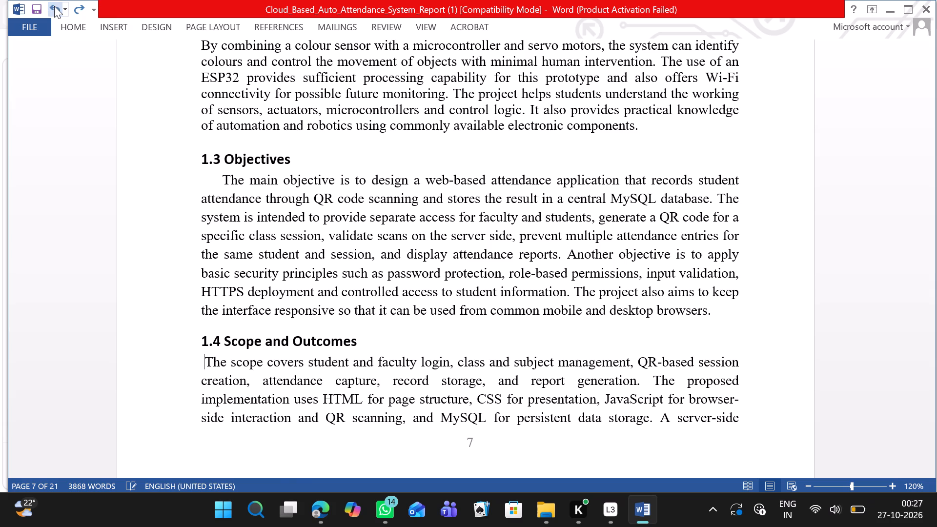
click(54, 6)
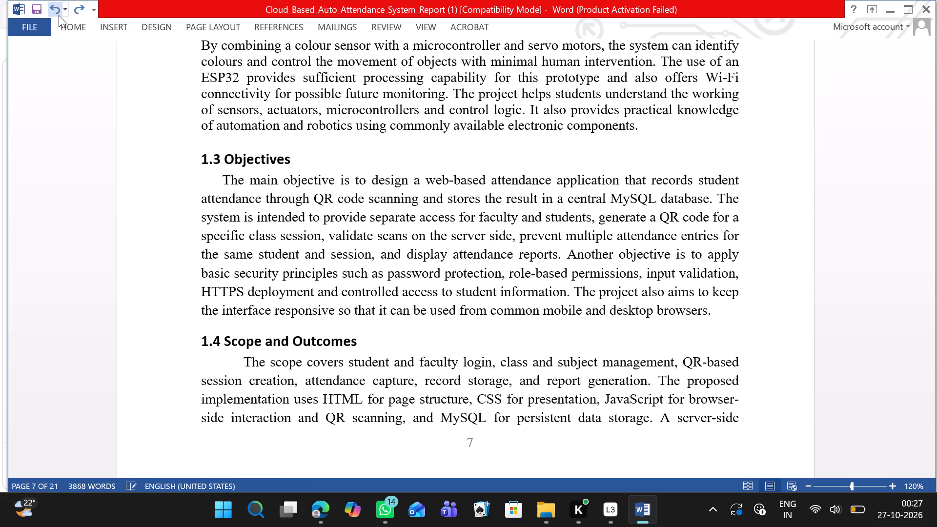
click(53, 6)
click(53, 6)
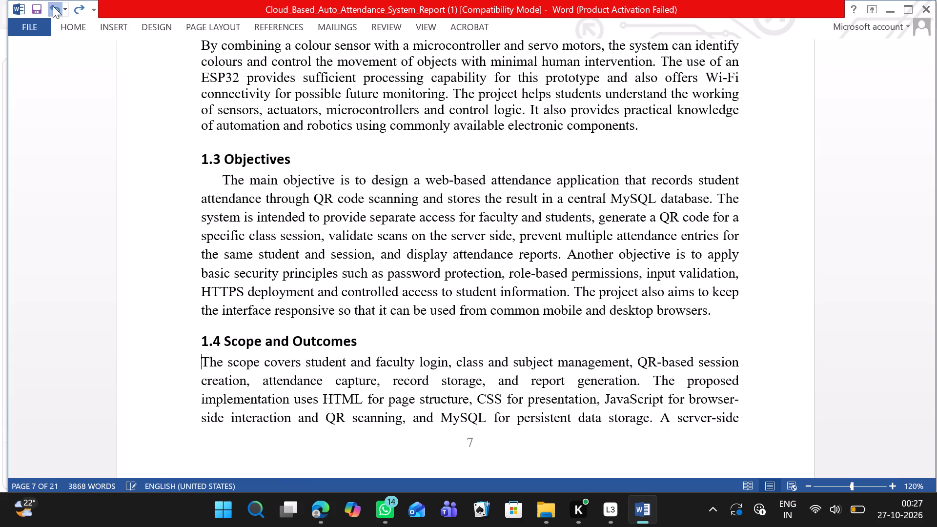
Replace the tab indent of the first paragraph under 1.1 Introduction with six spaces.
click(218, 346)
scroll(241, 273, up, 1)
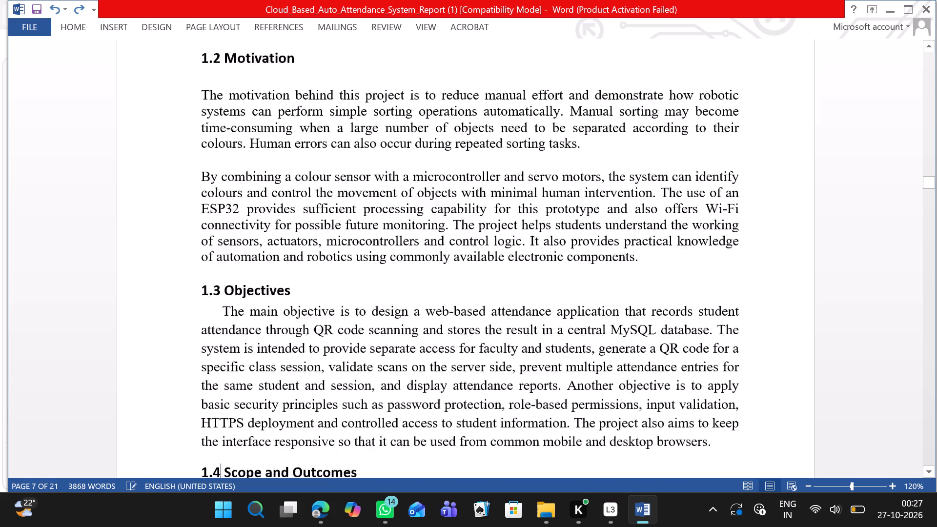
scroll(241, 273, up, 1)
scroll(194, 227, up, 1)
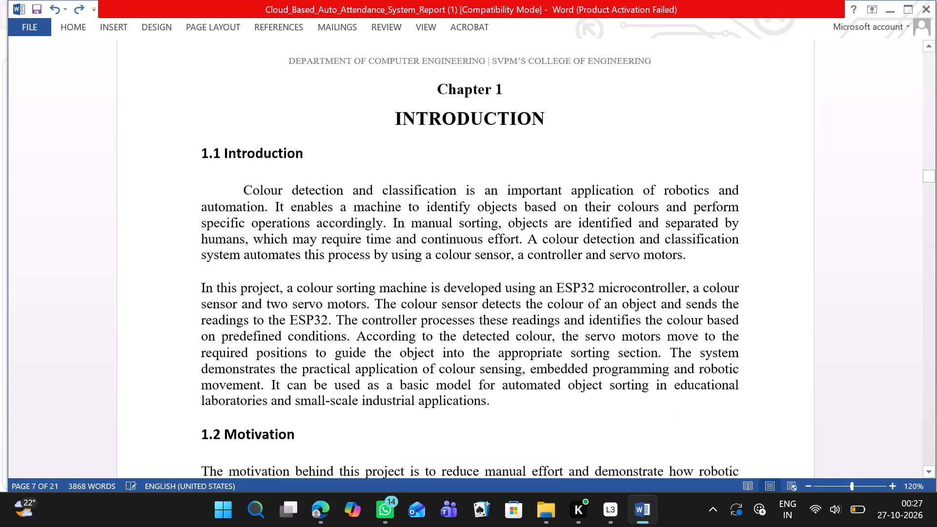
click(238, 194)
key(BackSpace)
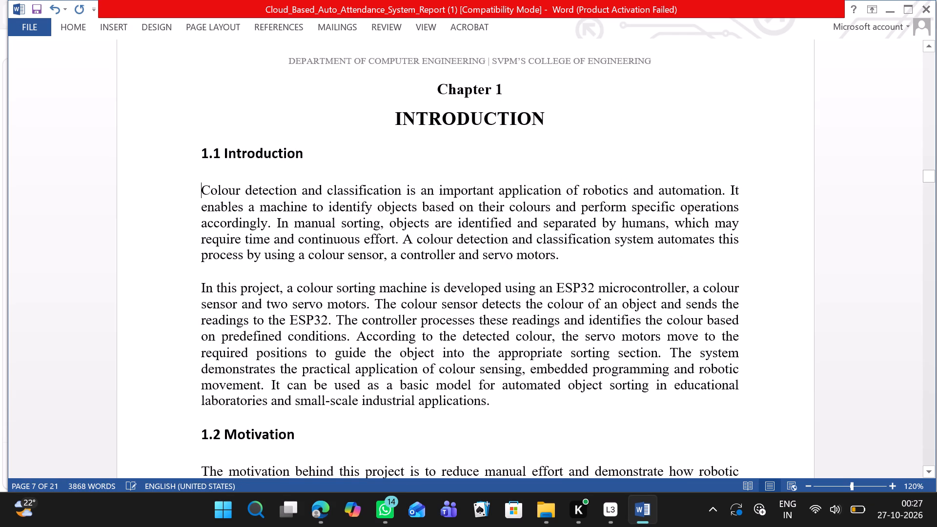
key(space)
key(space)
key(space)
key(space)
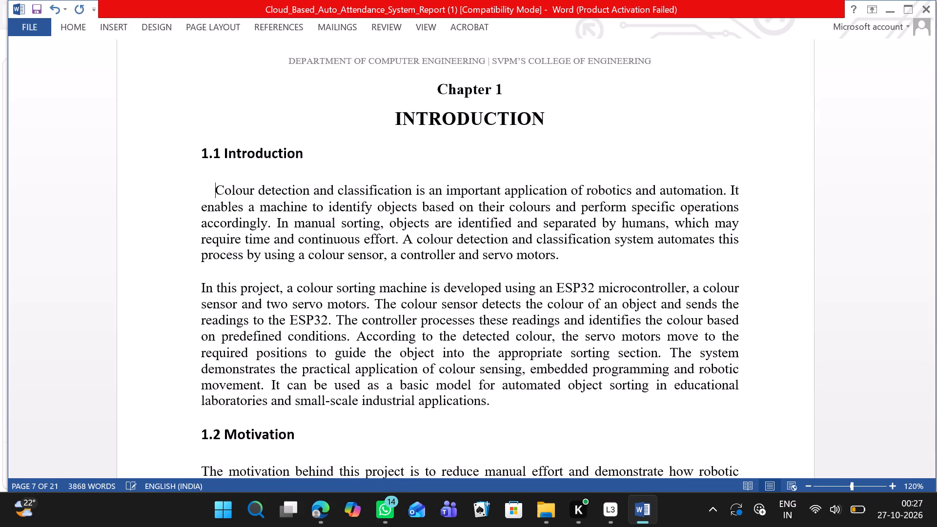
key(space)
key(space)
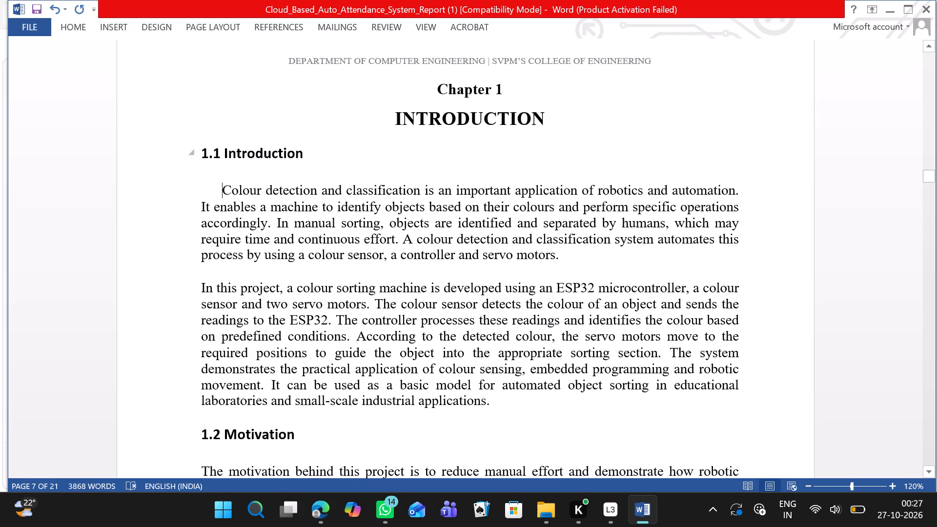
Indent the first line of the second paragraph under 1.1 Introduction with seven spaces.
scroll(230, 189, down, 1)
click(198, 336)
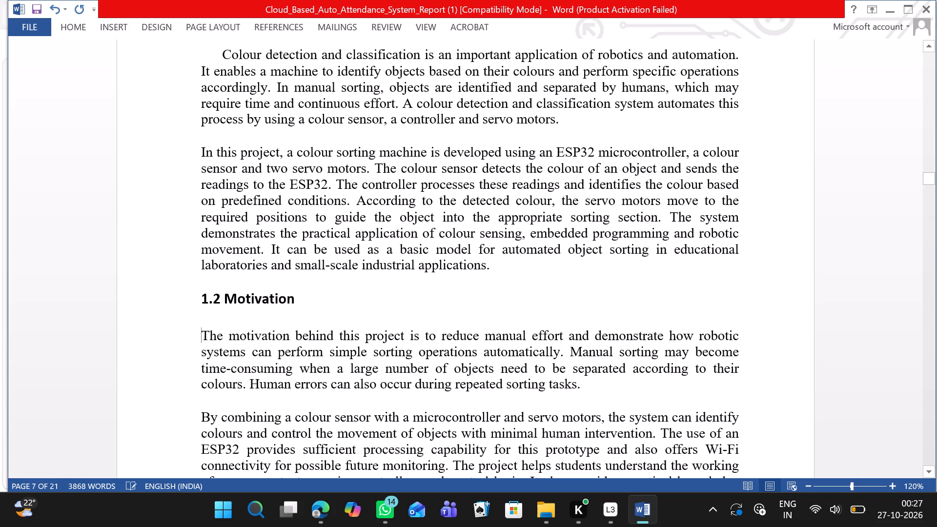
click(200, 147)
key(space)
key(space)
key(space)
key(space)
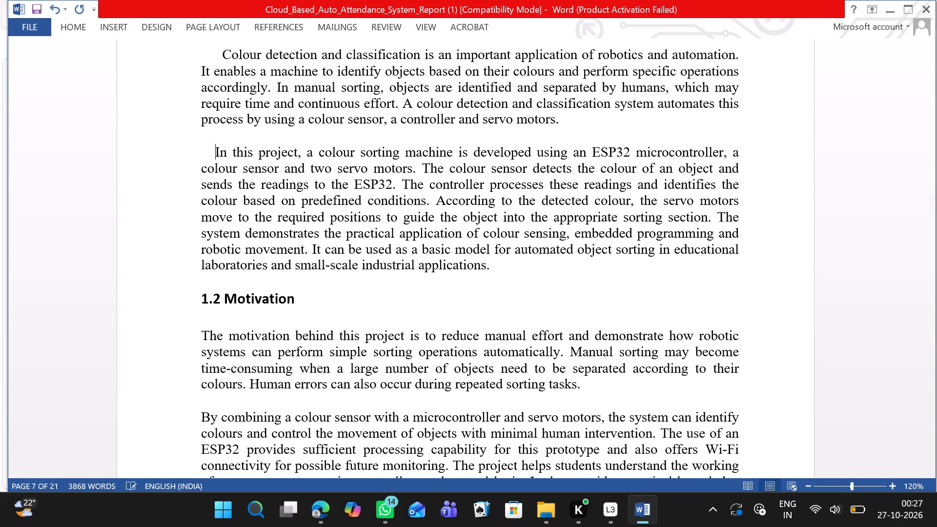
key(space)
key(space)
key(space)
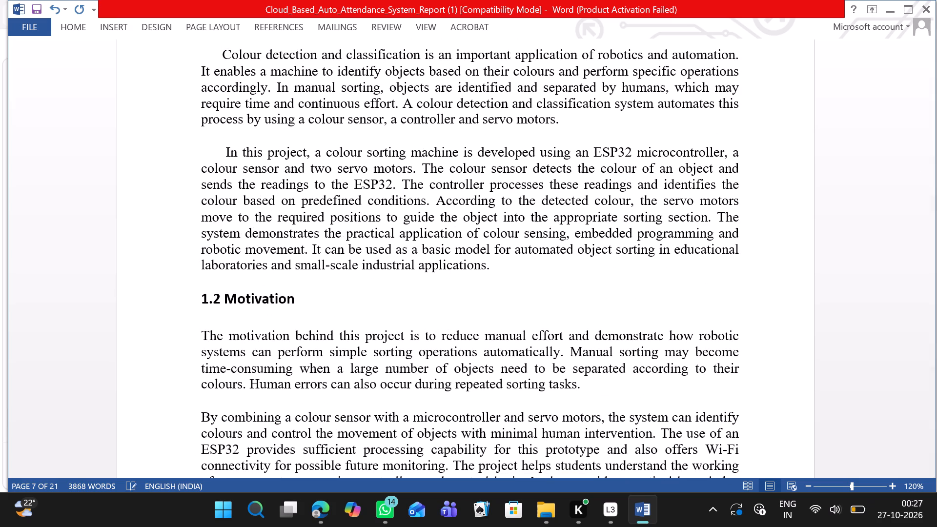
Indent the first line of the first paragraph under 1.2 Motivation with six spaces.
click(194, 328)
key(space)
key(space)
key(space)
key(space)
key(space)
key(space)
key(space)
key(space)
key(space)
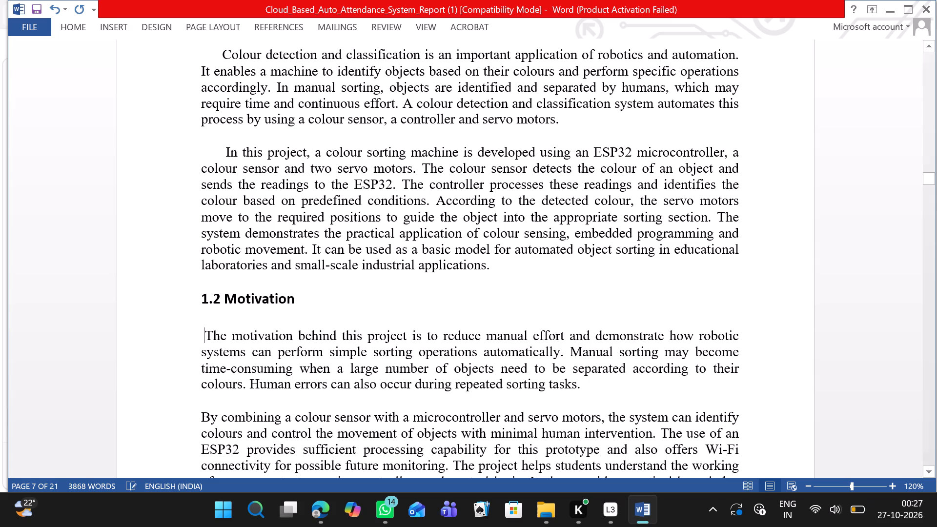
key(BackSpace)
key(BackSpace)
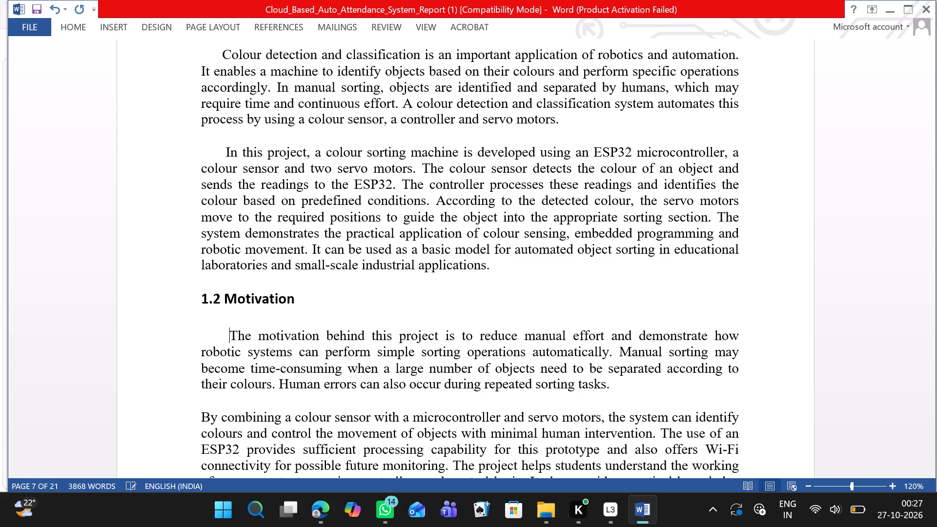
key(BackSpace)
Indent the first line of the second paragraph under 1.2 Motivation with seven spaces.
scroll(194, 328, down, 1)
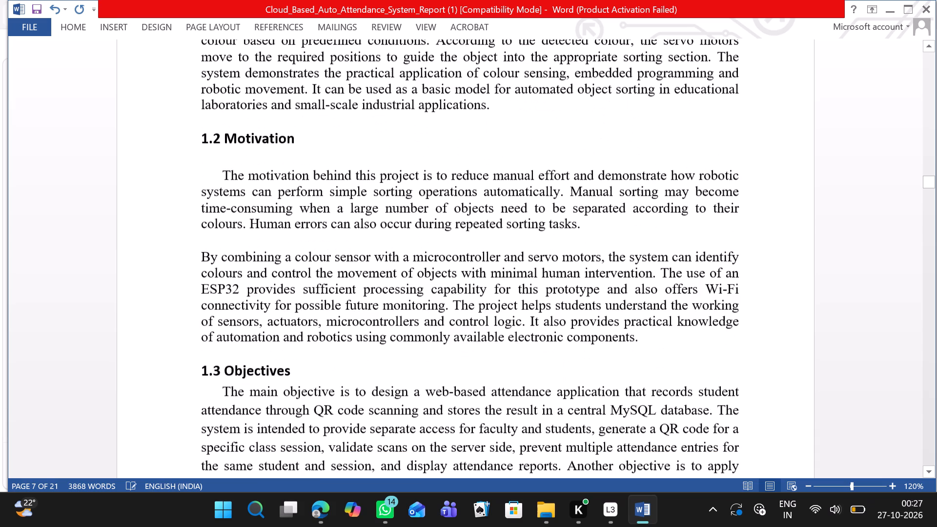
click(199, 252)
key(space)
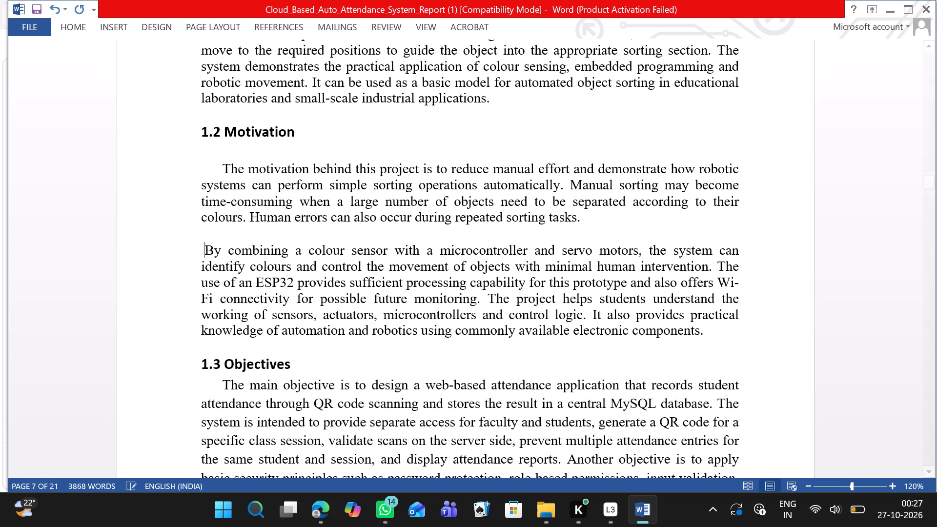
key(space)
key(space)
key(space)
key(space)
key(space)
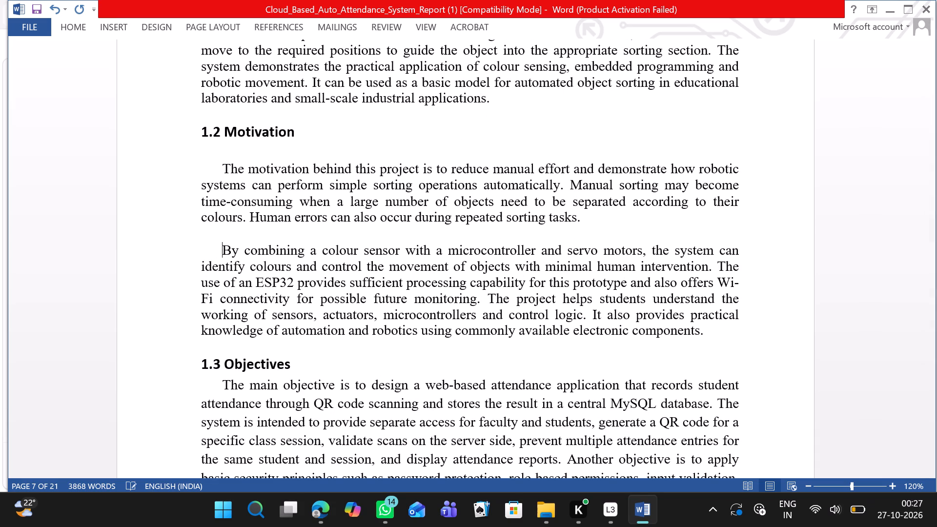
key(space)
Check the font and paragraph formatting of the 1.2 Motivation body text against the original text under 1.3 Objectives.
double_click(240, 259)
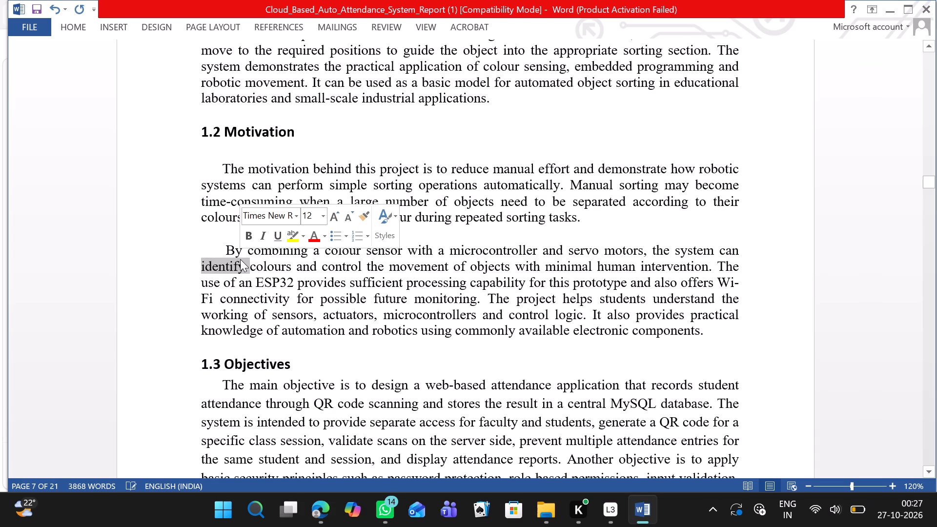
click(369, 282)
double_click(328, 435)
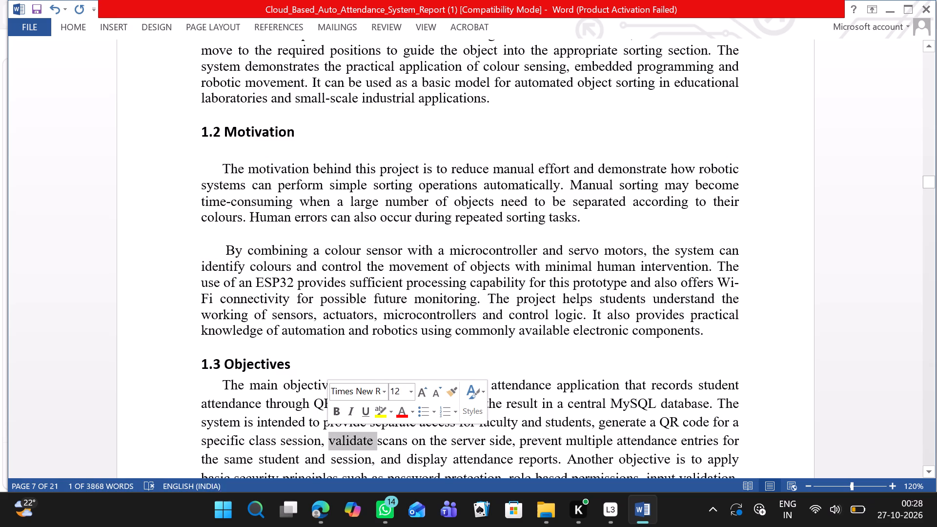
click(263, 400)
scroll(263, 400, down, 1)
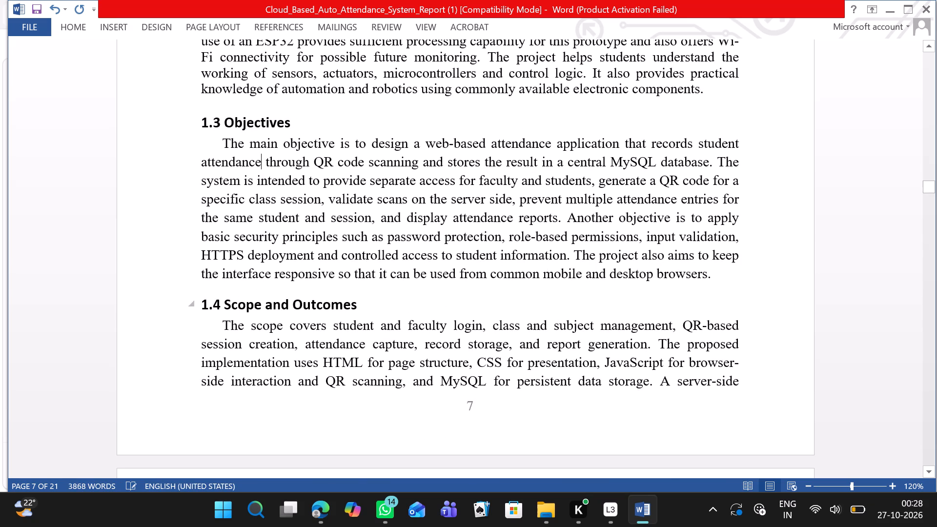
scroll(297, 233, up, 2)
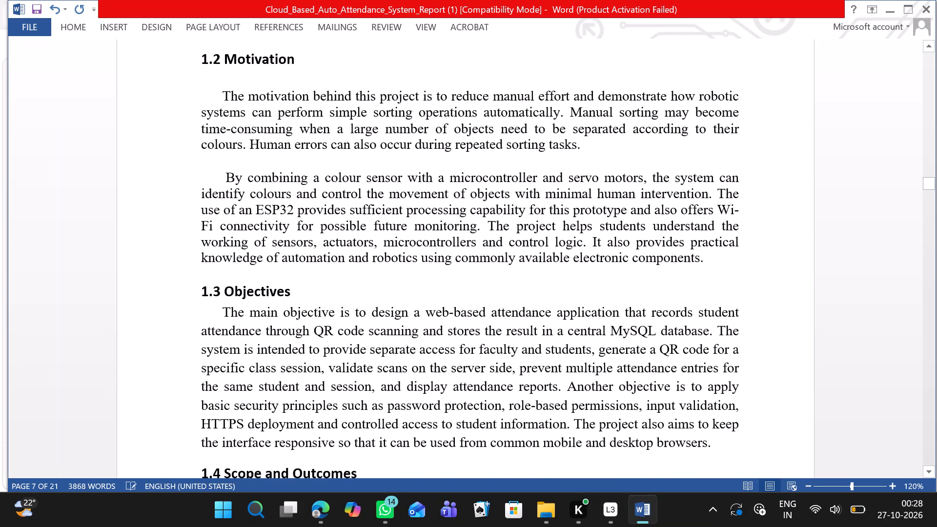
scroll(380, 207, up, 1)
scroll(380, 207, down, 1)
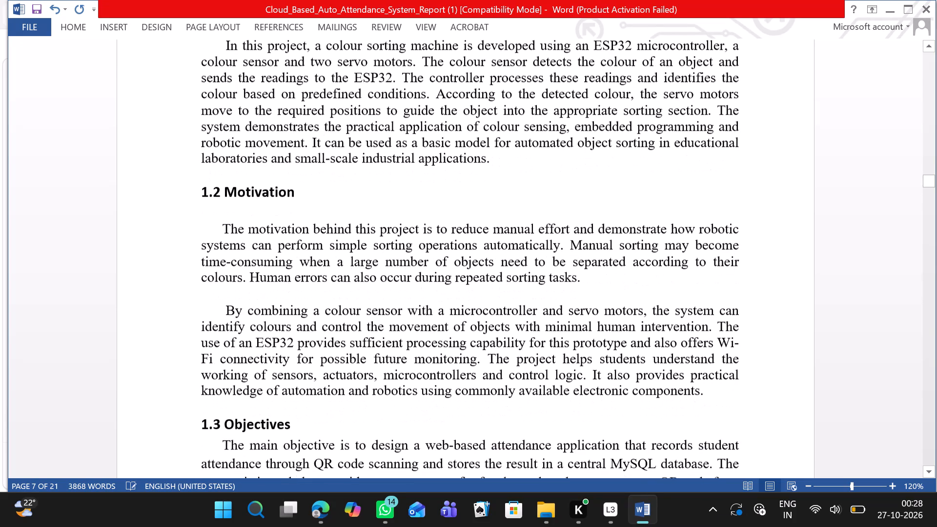
drag(212, 217, 658, 382)
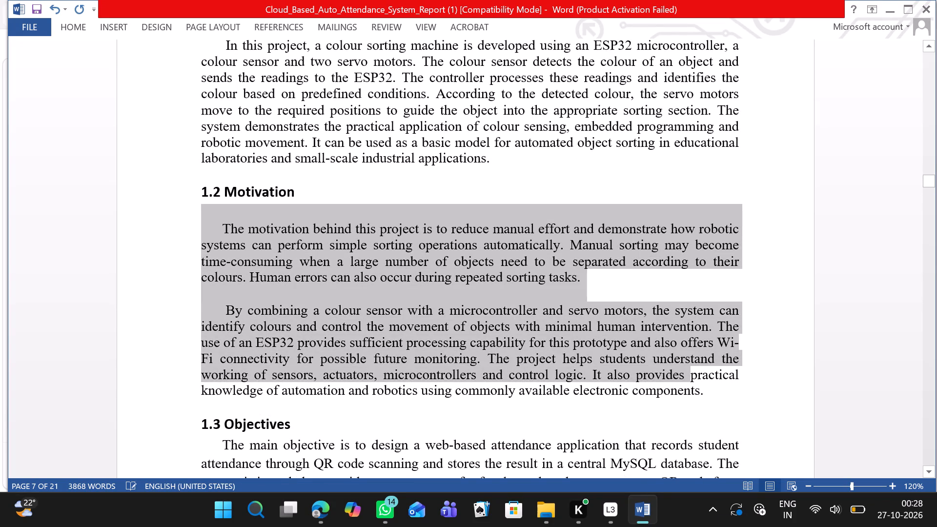
drag(658, 382, 683, 387)
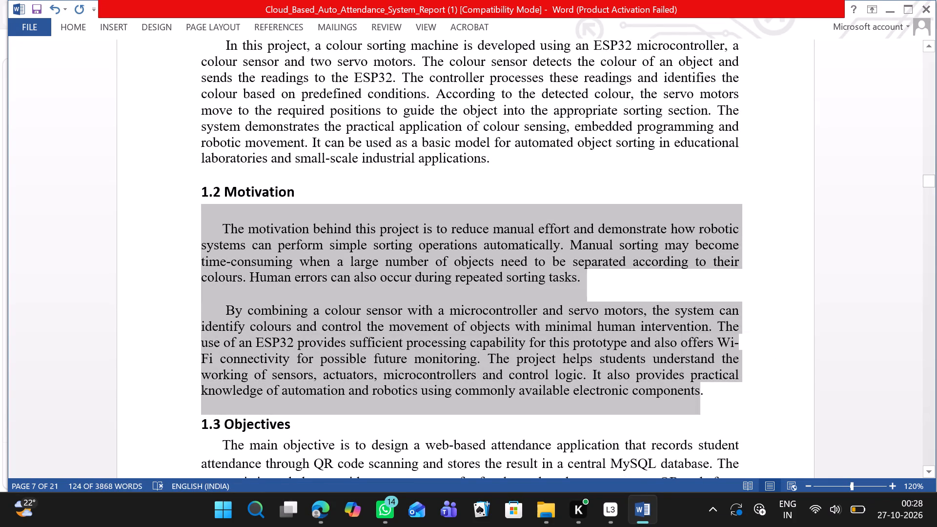
click(75, 20)
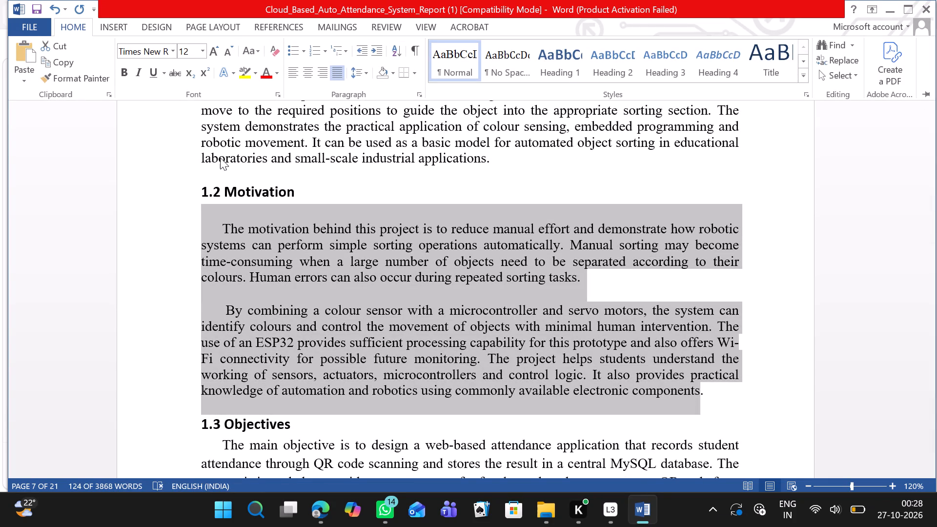
click(347, 191)
click(345, 271)
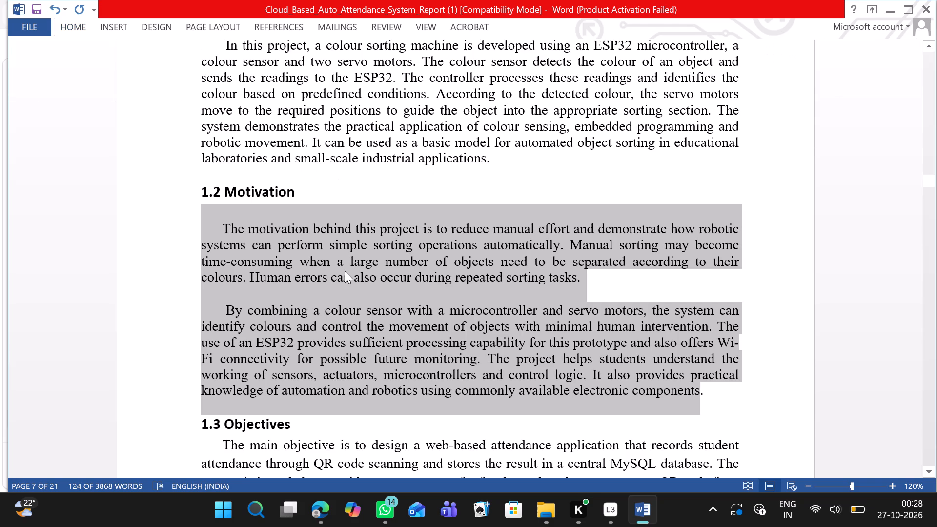
Check the line spacing of the original paragraph under 1.3 Objectives.
scroll(345, 271, down, 1)
drag(227, 162, 401, 228)
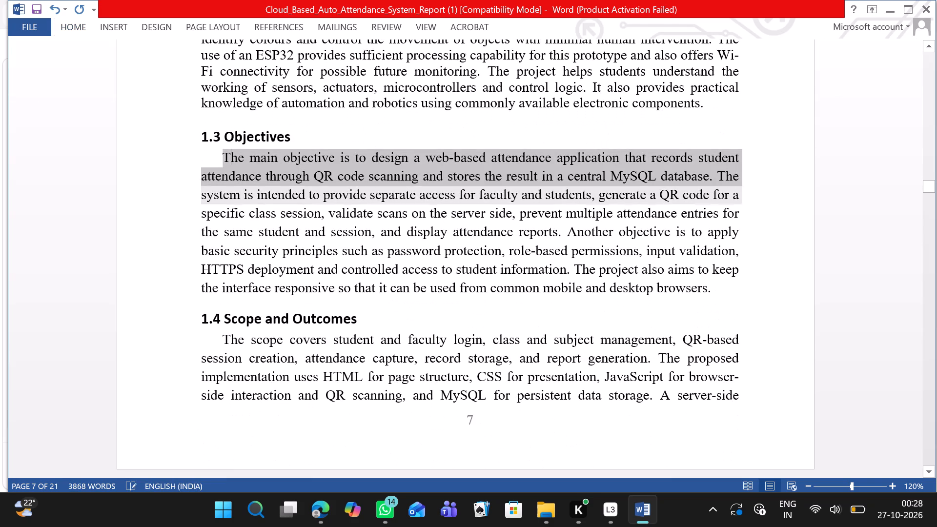
drag(401, 228, 442, 299)
click(78, 20)
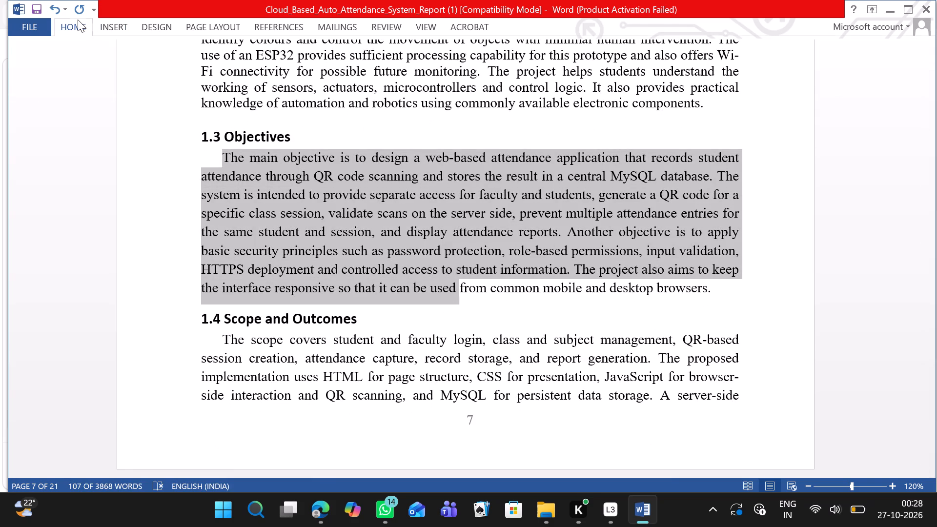
click(369, 72)
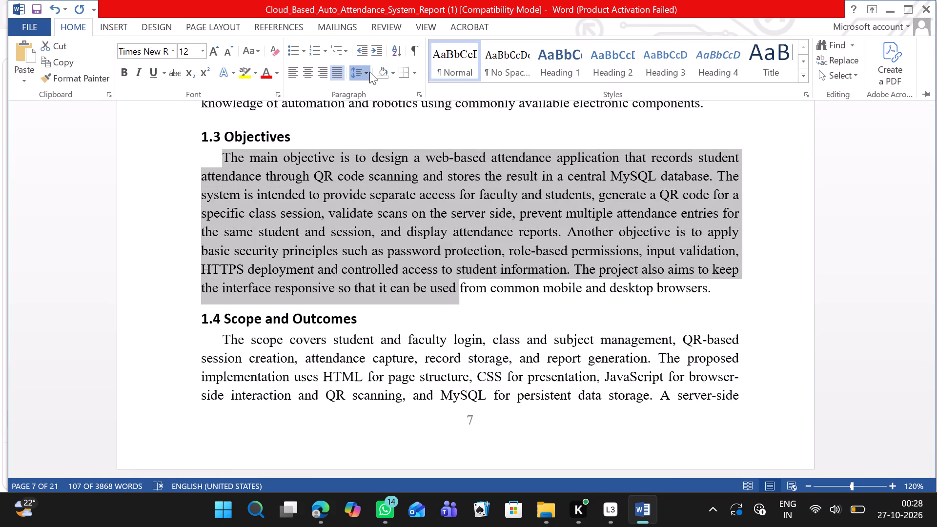
click(262, 189)
scroll(262, 189, up, 1)
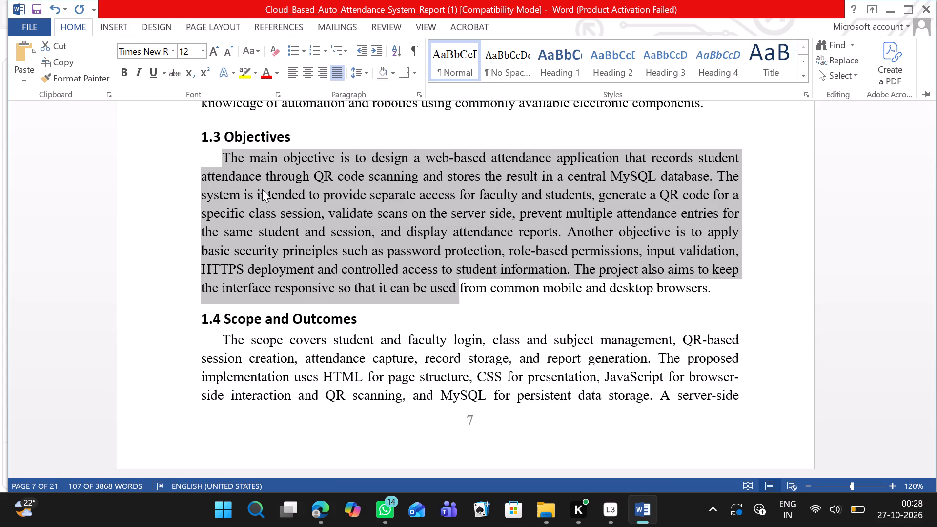
scroll(262, 189, up, 1)
click(262, 189)
click(273, 304)
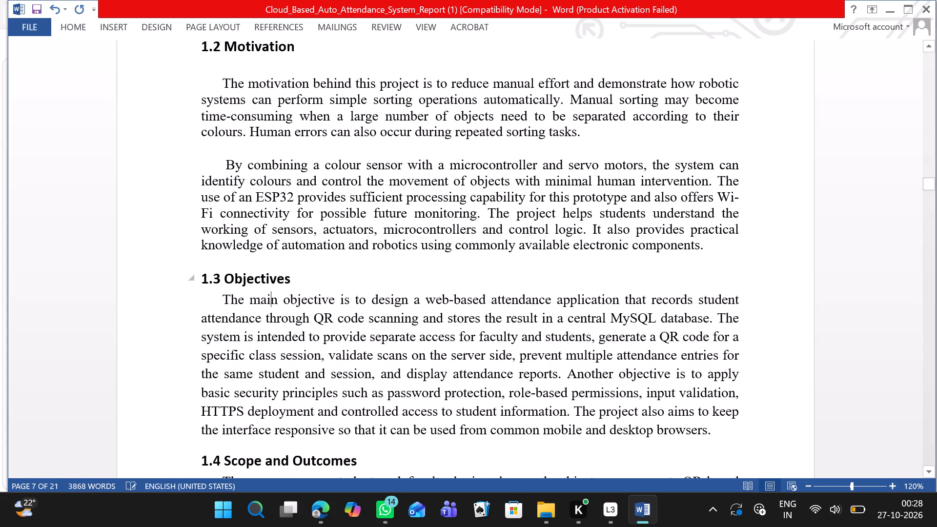
Set the line spacing of the second paragraph under 1.2 Motivation to 1.15.
double_click(278, 188)
drag(229, 159, 539, 252)
click(69, 26)
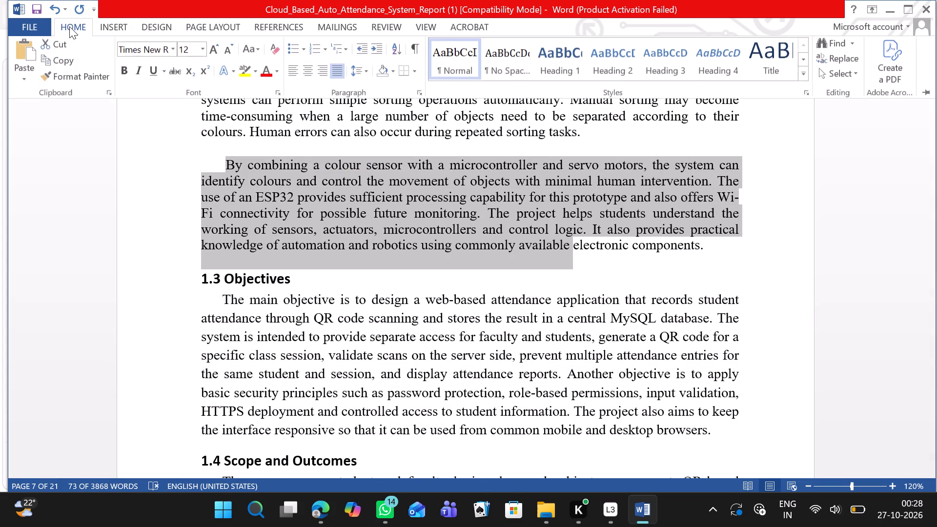
click(357, 78)
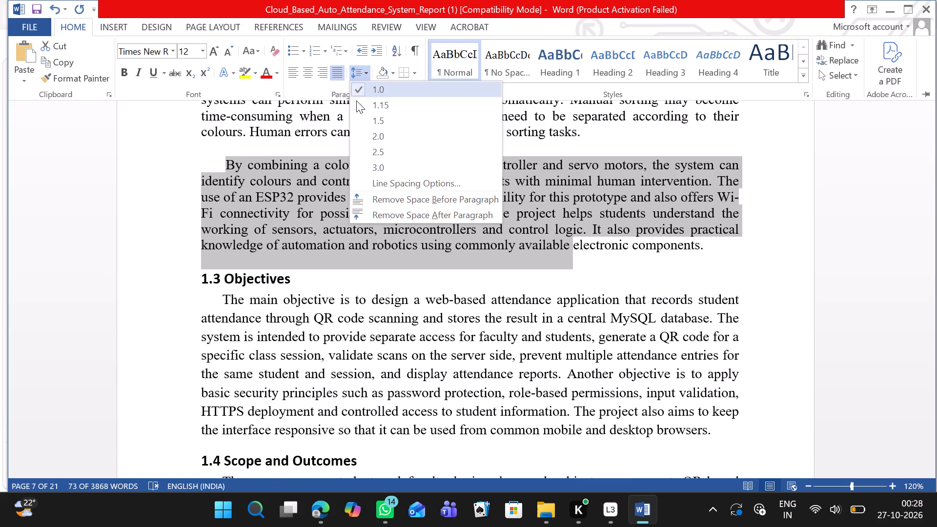
click(356, 105)
click(311, 175)
scroll(311, 175, up, 1)
click(311, 175)
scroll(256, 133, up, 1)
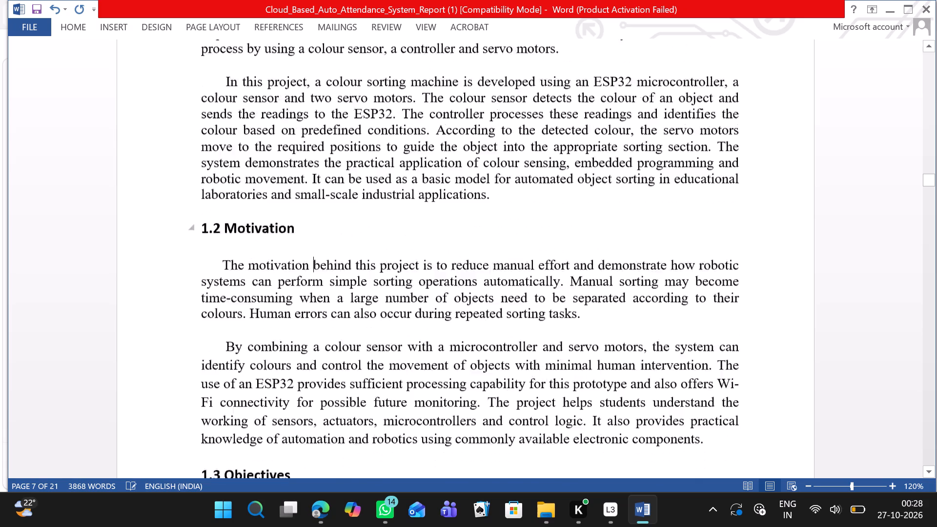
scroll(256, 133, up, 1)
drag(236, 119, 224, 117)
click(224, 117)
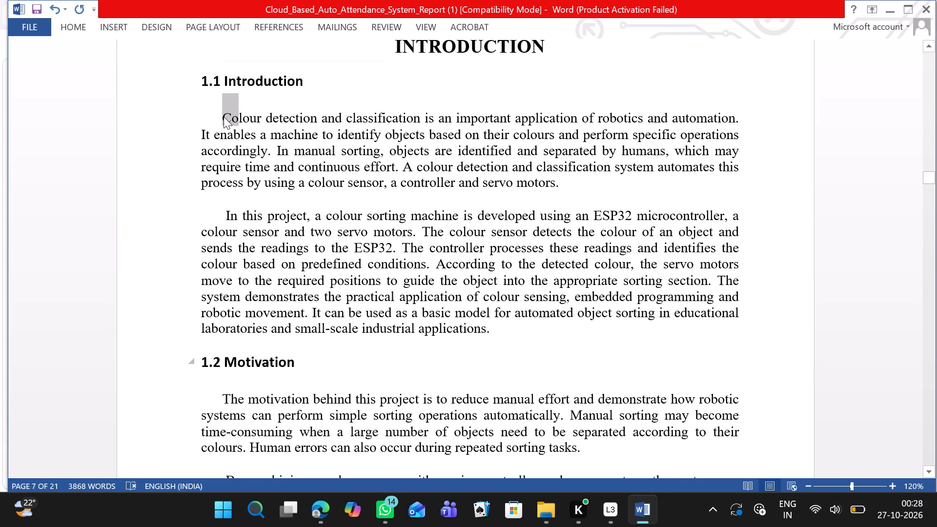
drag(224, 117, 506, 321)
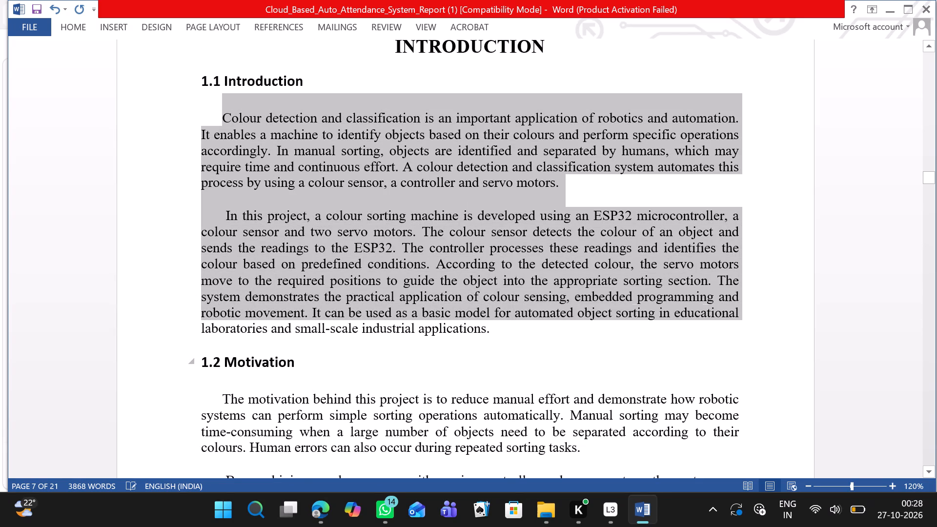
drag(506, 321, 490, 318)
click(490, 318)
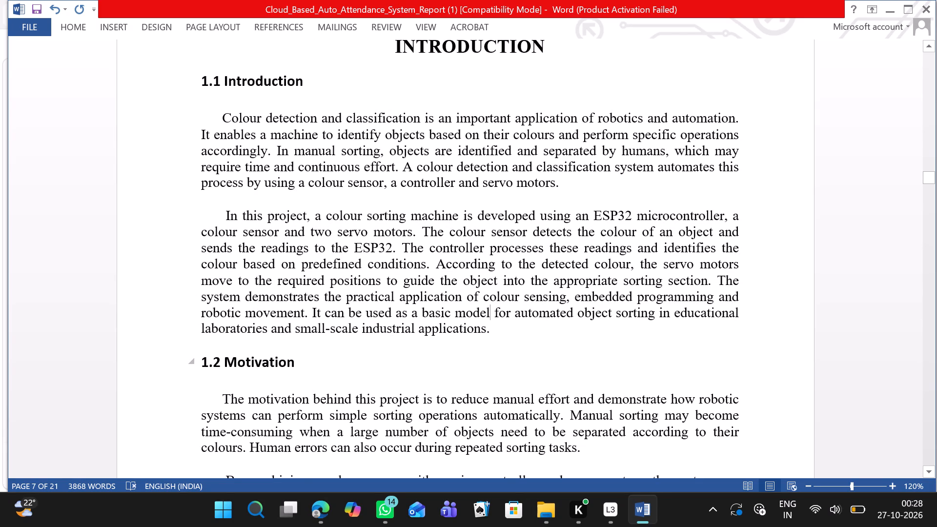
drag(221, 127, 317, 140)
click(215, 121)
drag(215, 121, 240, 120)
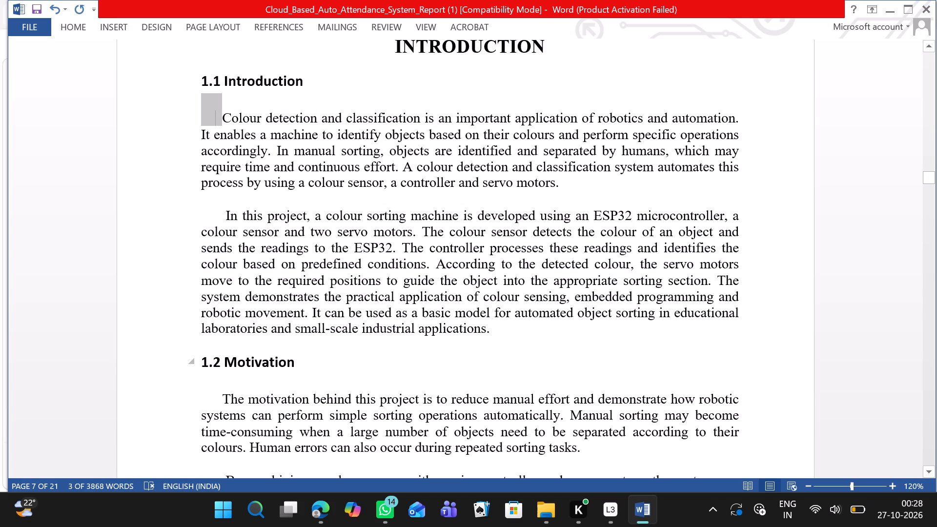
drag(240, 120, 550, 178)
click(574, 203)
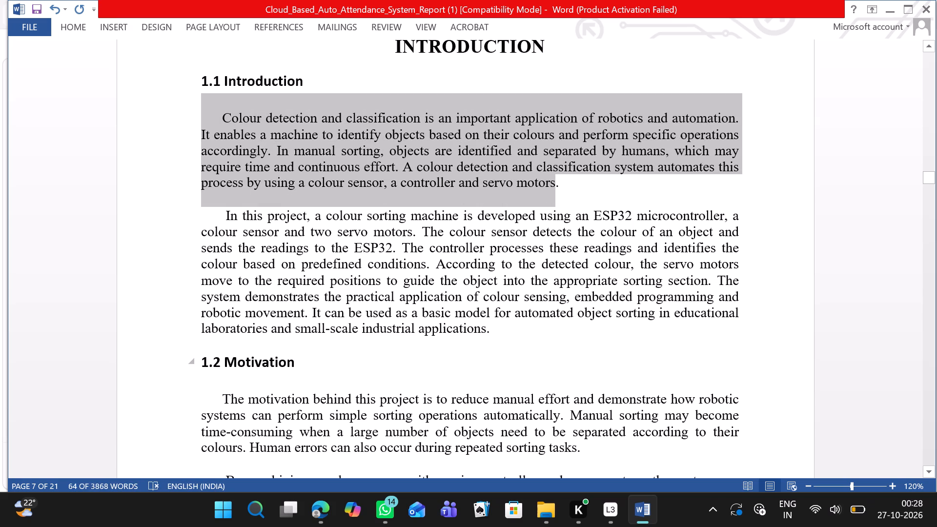
Set the line spacing of the first paragraph under 1.1 Introduction to 1.15.
drag(565, 175, 237, 120)
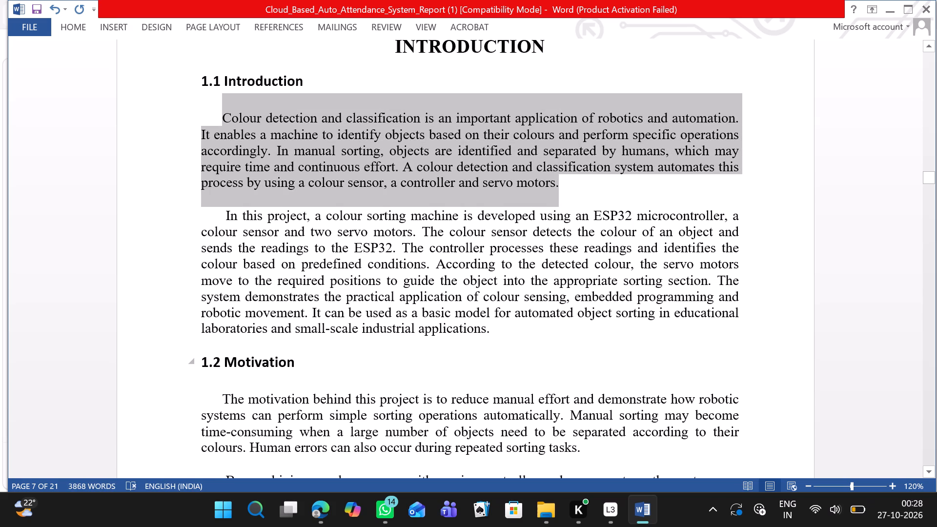
drag(237, 120, 236, 118)
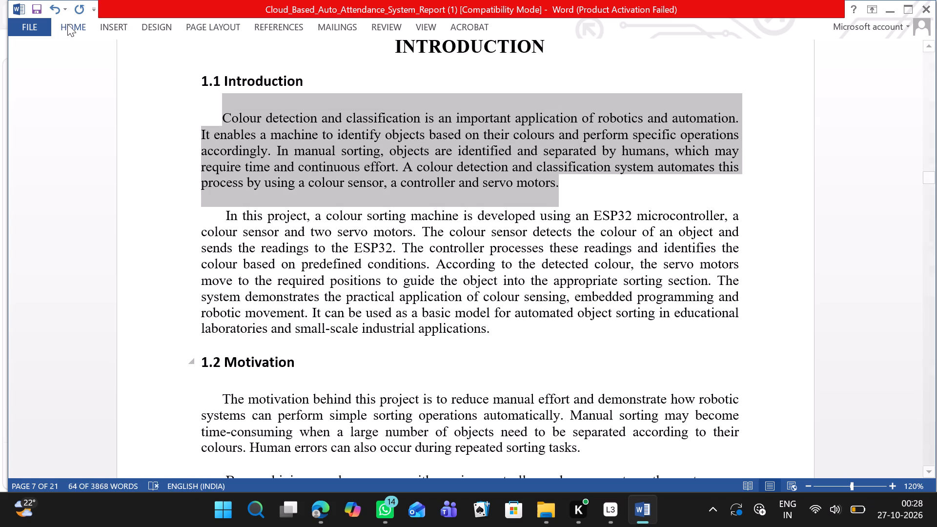
click(67, 22)
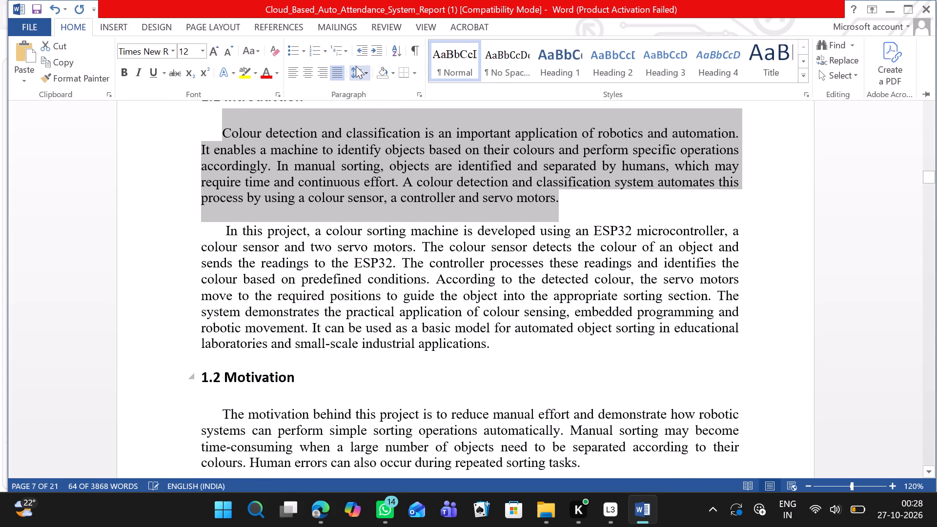
click(356, 66)
click(366, 104)
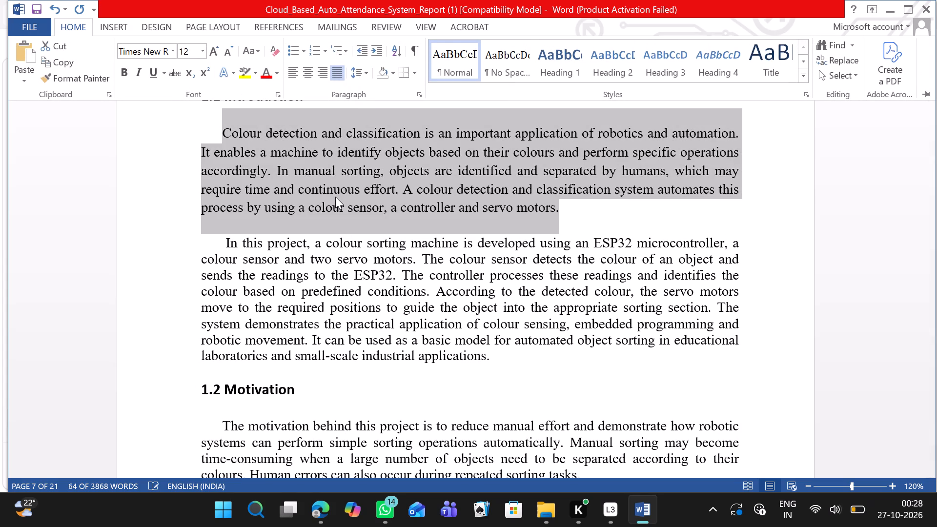
click(335, 197)
click(335, 197)
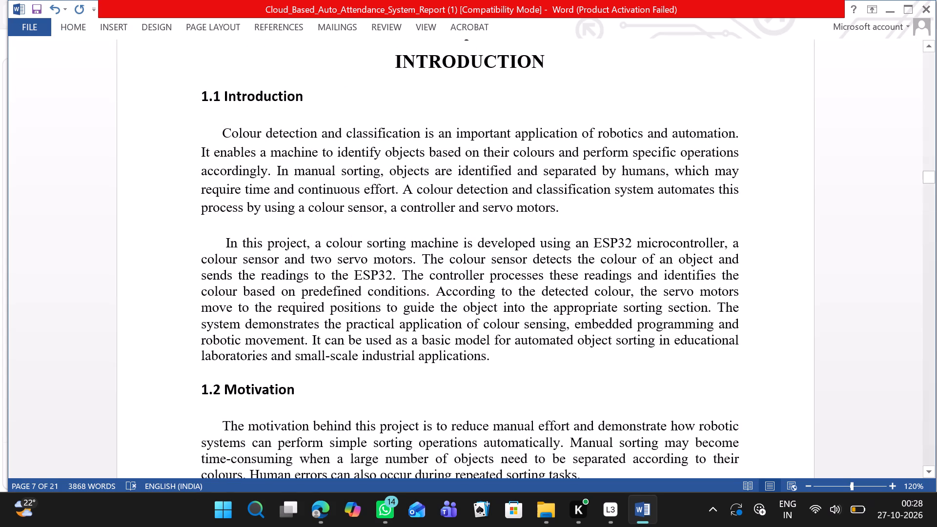
Set the line spacing of the second paragraph under 1.1 Introduction to 1.15.
drag(222, 245, 494, 363)
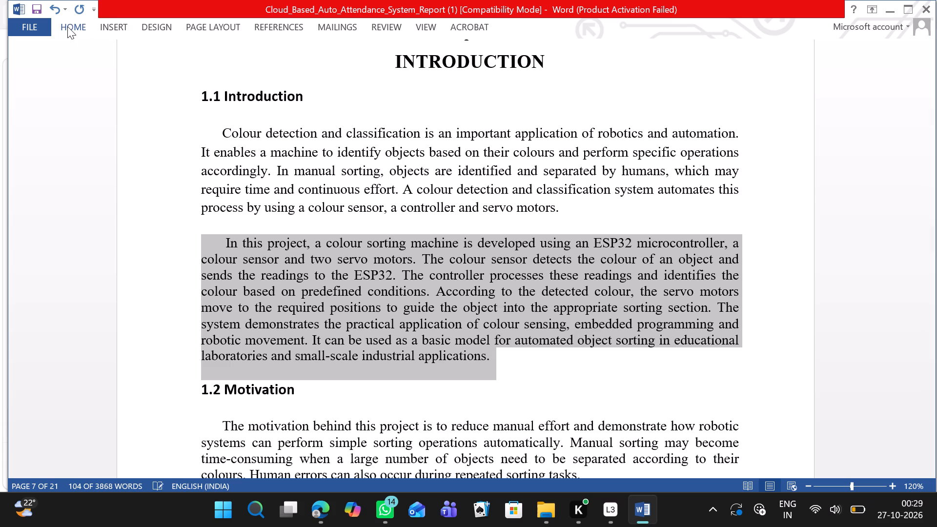
click(67, 26)
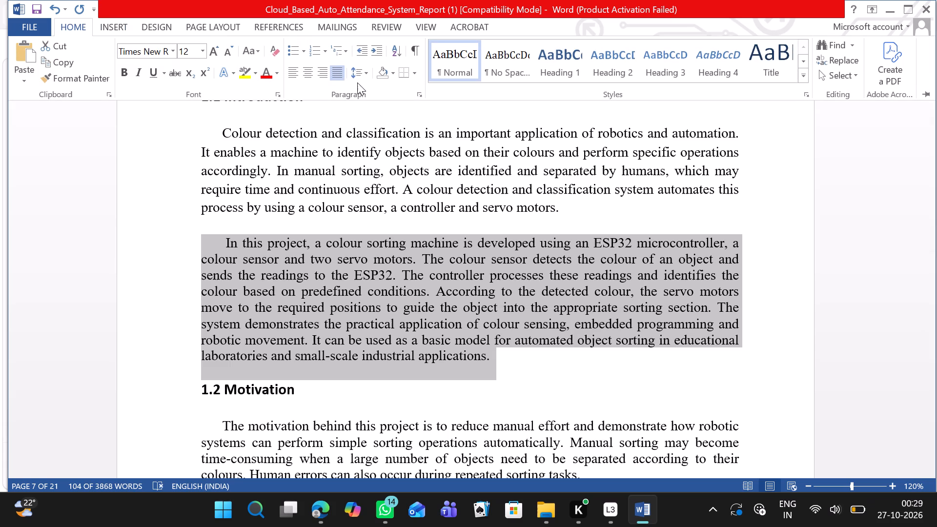
click(360, 78)
click(372, 109)
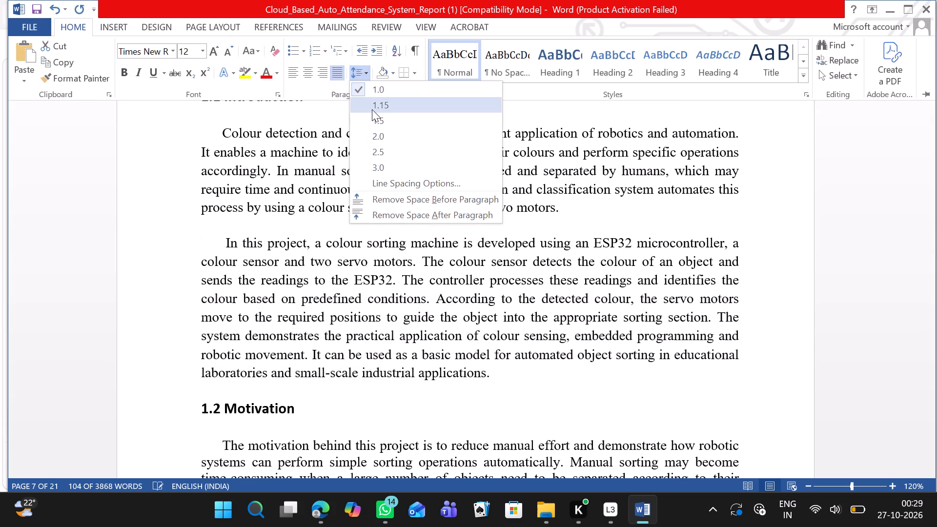
click(307, 211)
click(287, 292)
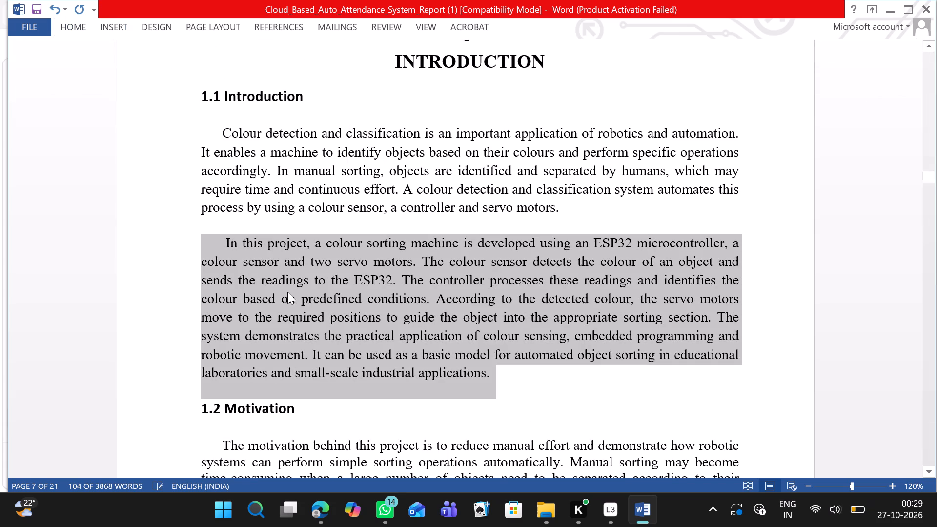
Set the line spacing of the first paragraph under 1.2 Motivation to 1.15.
scroll(287, 292, down, 2)
scroll(287, 292, up, 1)
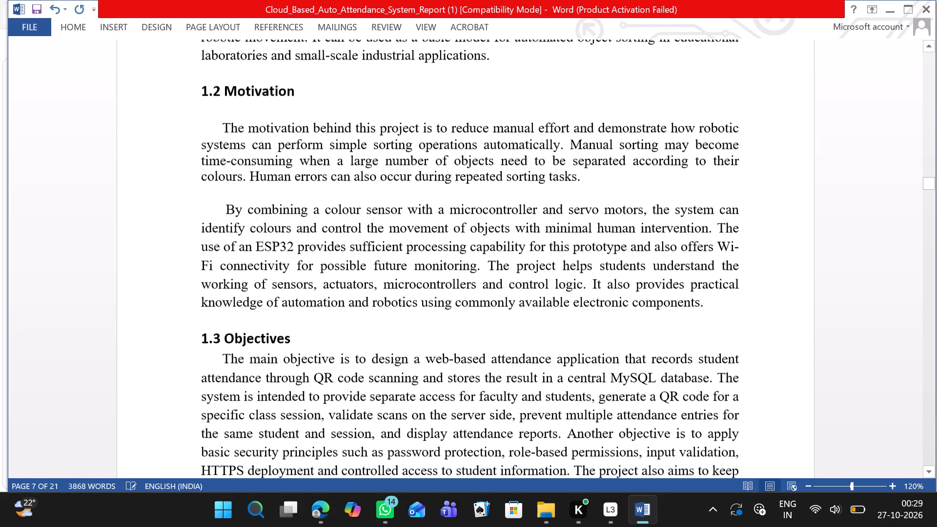
drag(221, 123, 432, 152)
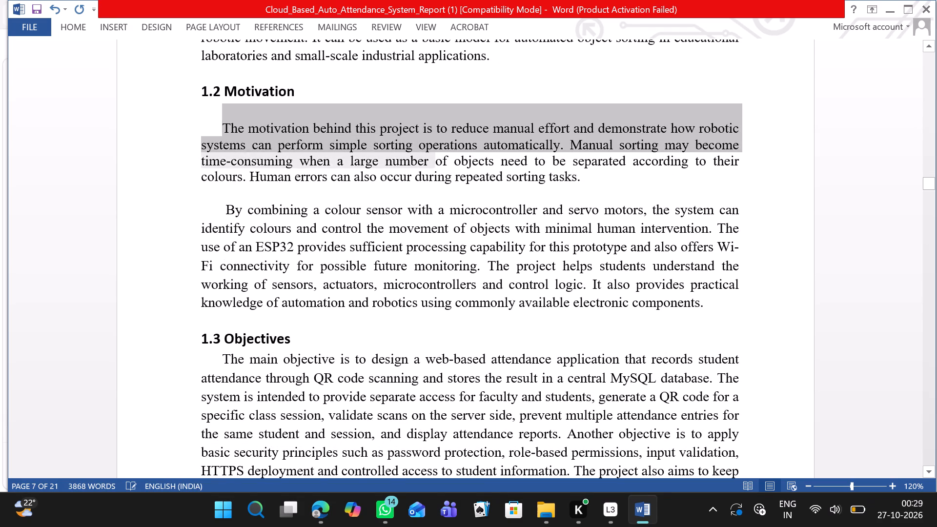
drag(432, 152, 572, 179)
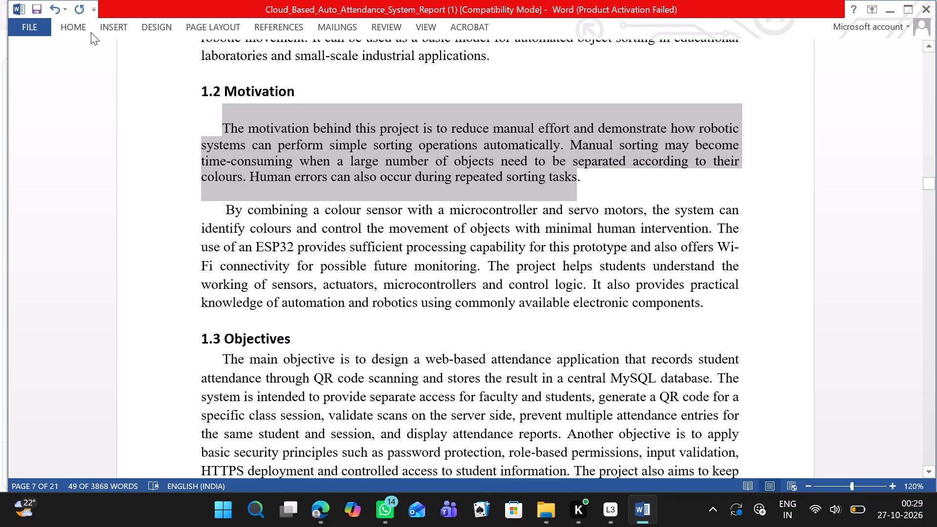
click(69, 26)
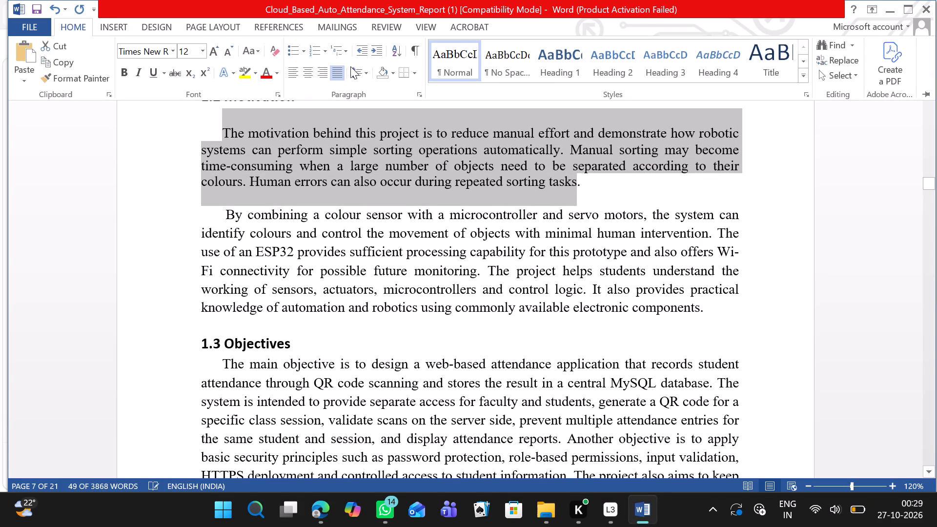
click(353, 74)
click(359, 101)
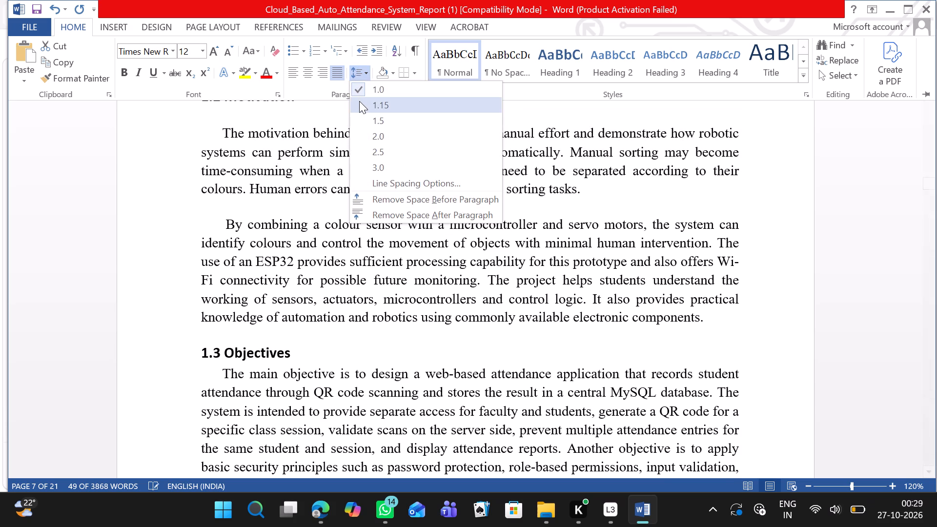
click(314, 234)
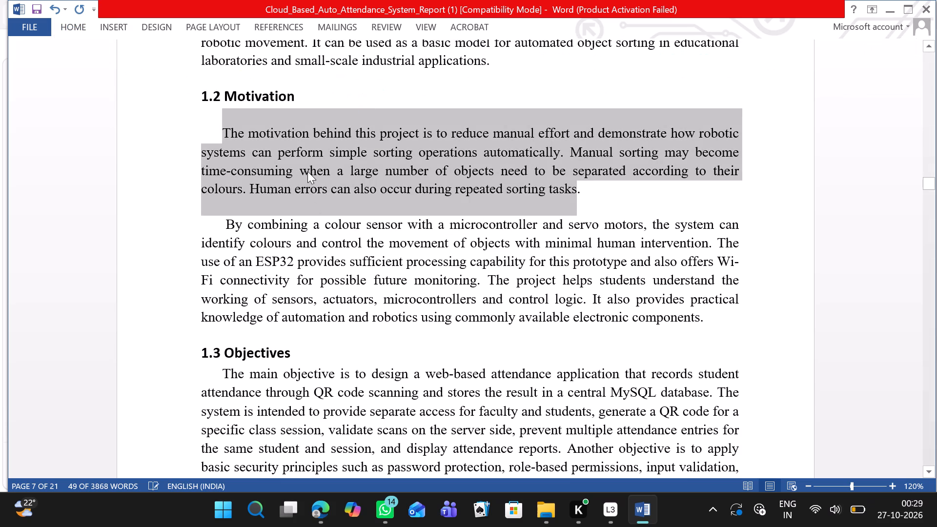
click(307, 171)
scroll(317, 226, down, 2)
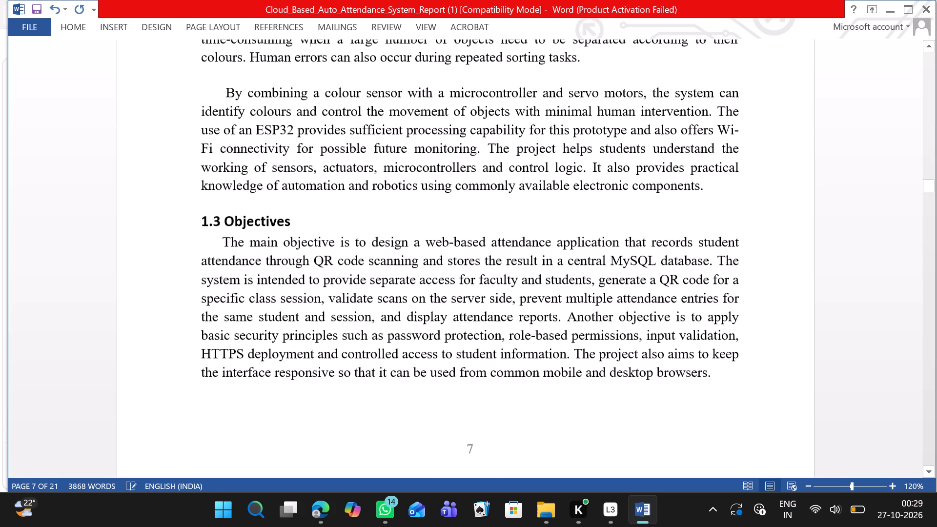
scroll(317, 226, down, 1)
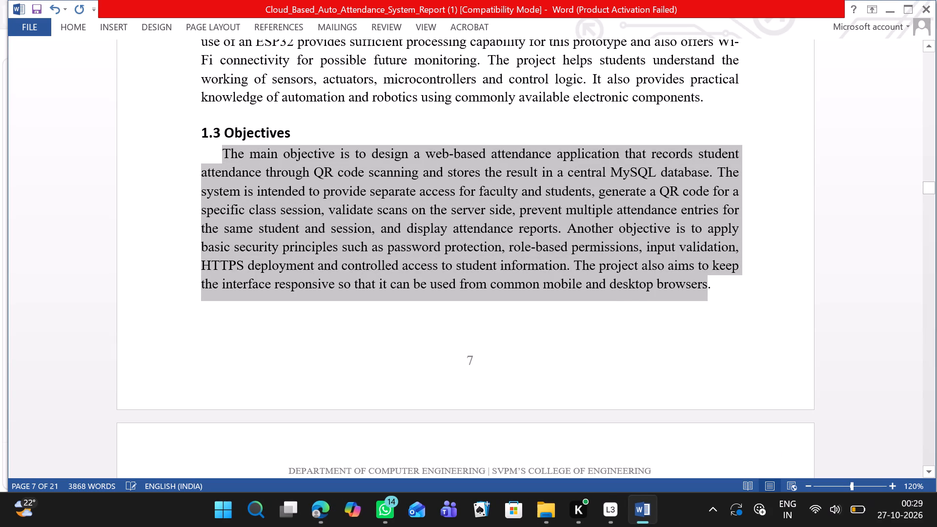
drag(706, 319, 722, 313)
key(ctrl+v)
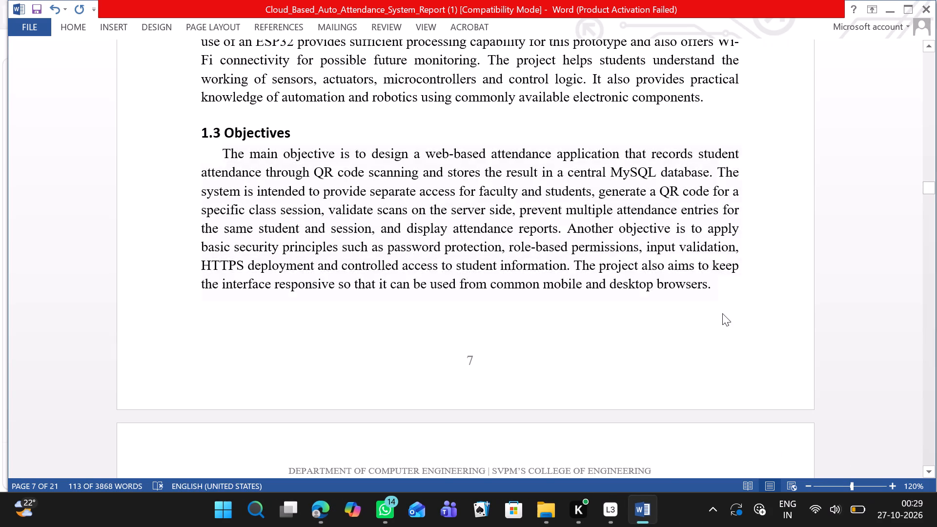
Justify the pasted 1.3 Objectives paragraphs and numbered list, and set their line spacing to 1.15.
scroll(386, 204, up, 1)
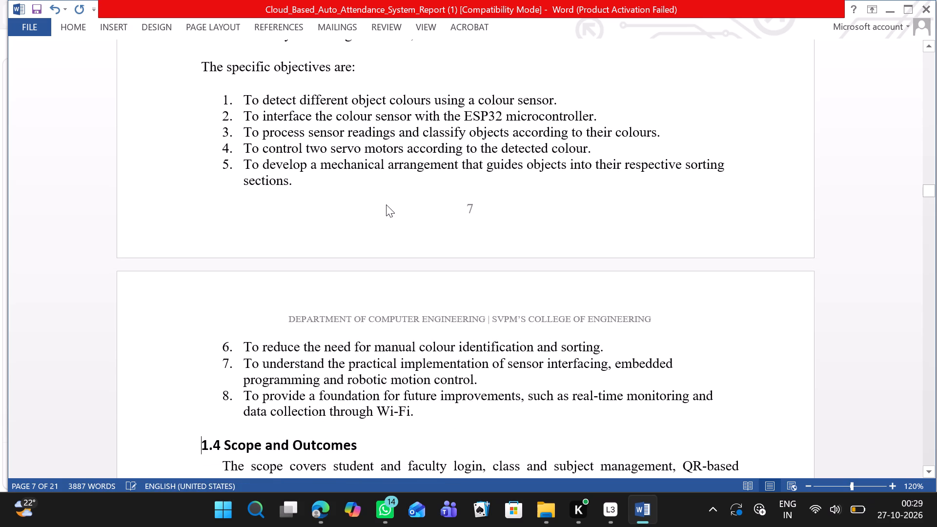
scroll(386, 204, up, 1)
drag(204, 149, 526, 329)
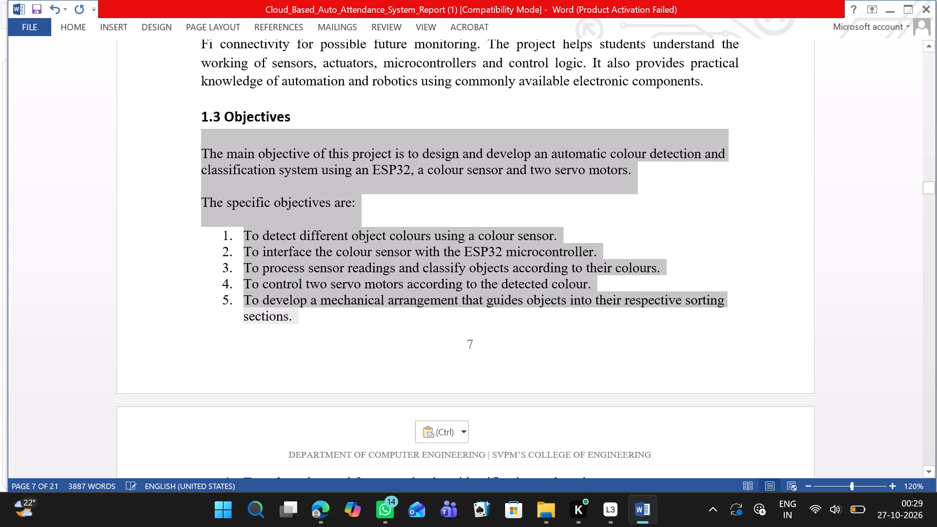
drag(526, 329, 373, 124)
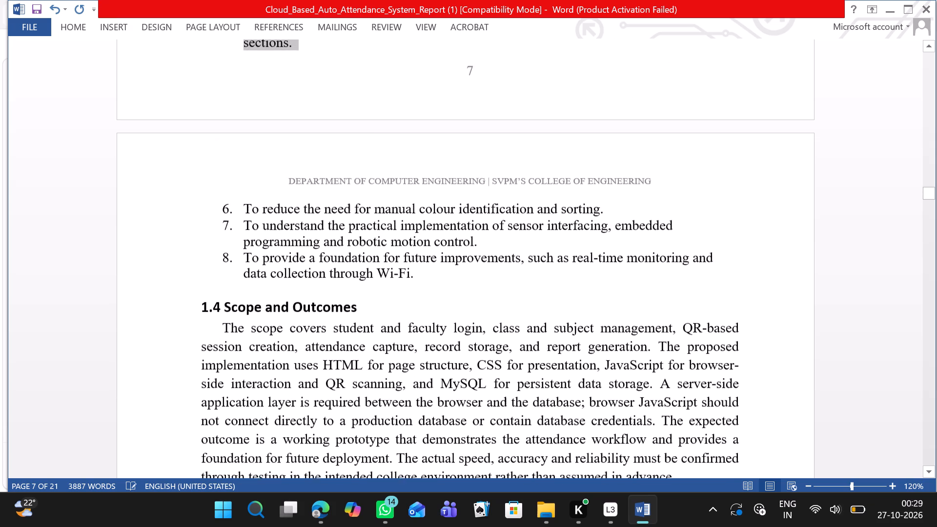
drag(373, 124, 440, 286)
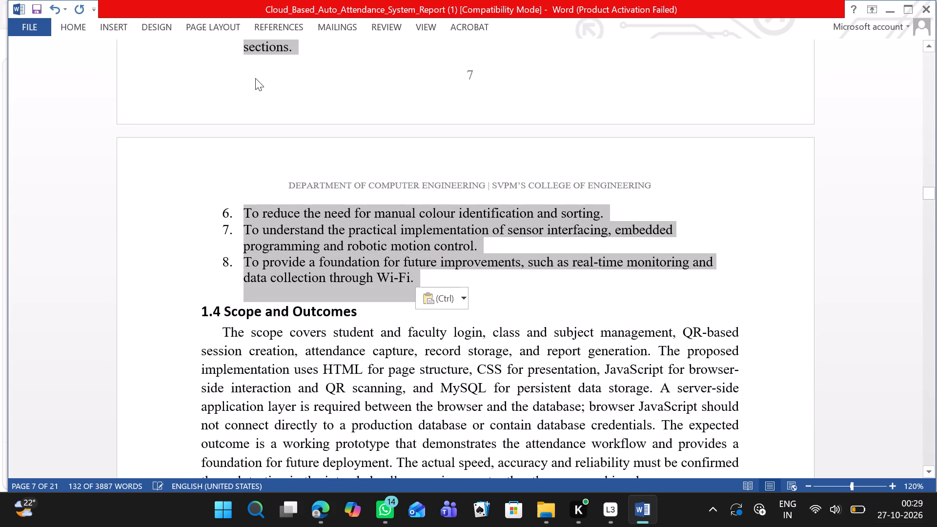
click(72, 24)
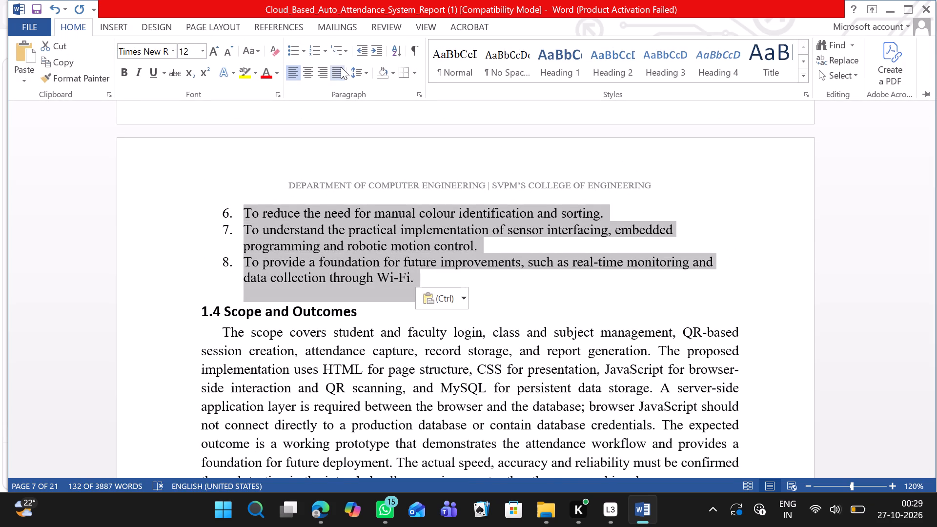
click(342, 72)
click(352, 72)
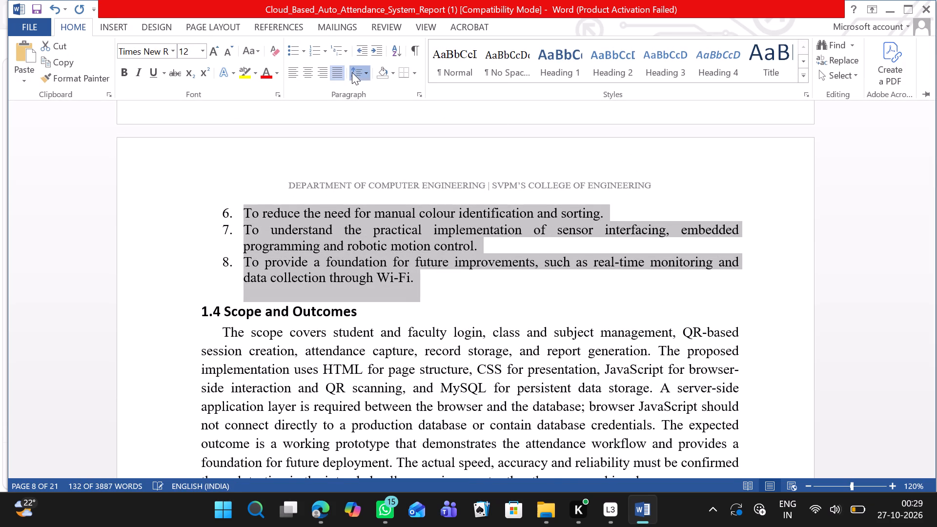
click(367, 106)
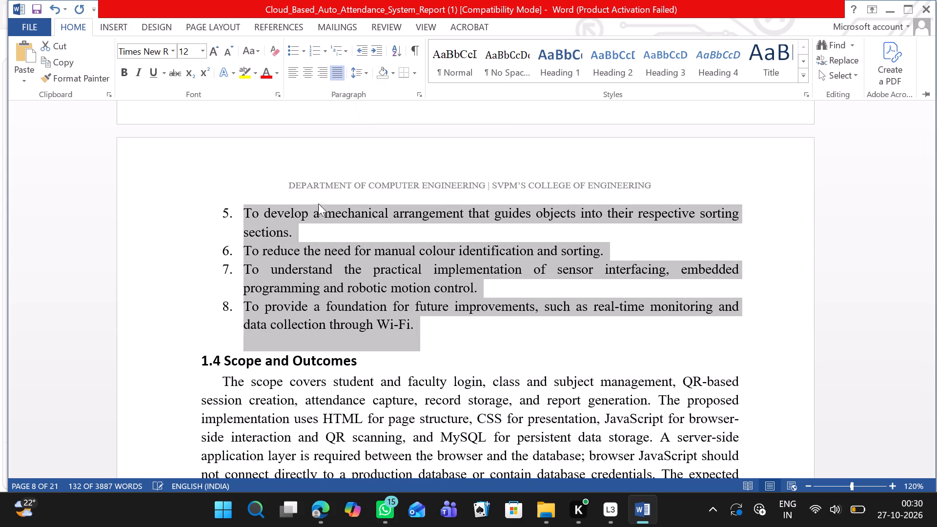
click(311, 218)
click(297, 273)
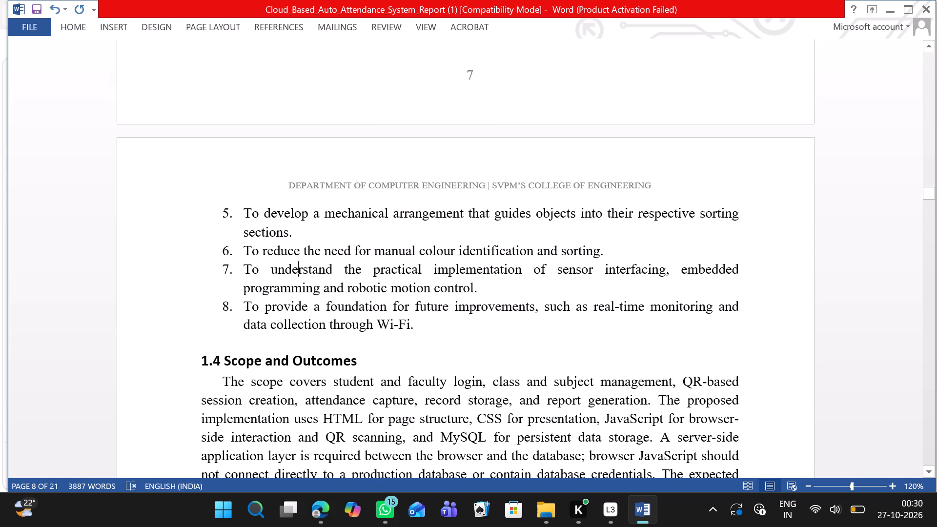
Select the 1.3 Objectives text from the main objective paragraph through the fourth numbered objective for further formatting.
scroll(297, 273, up, 1)
click(277, 215)
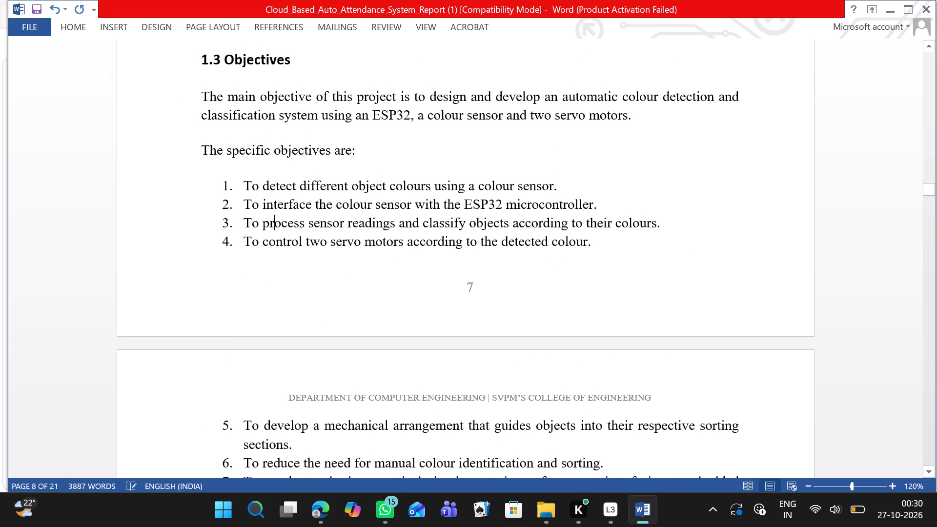
drag(207, 99, 532, 245)
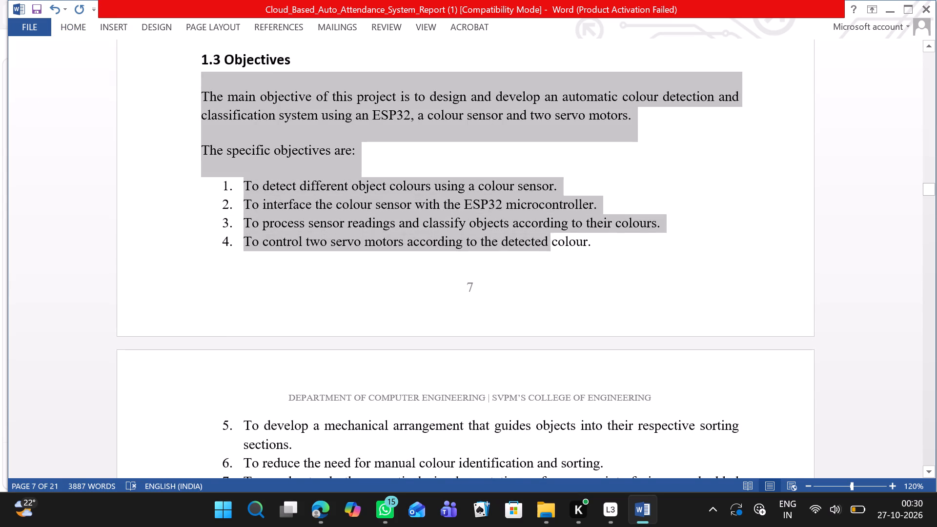
drag(532, 245, 587, 244)
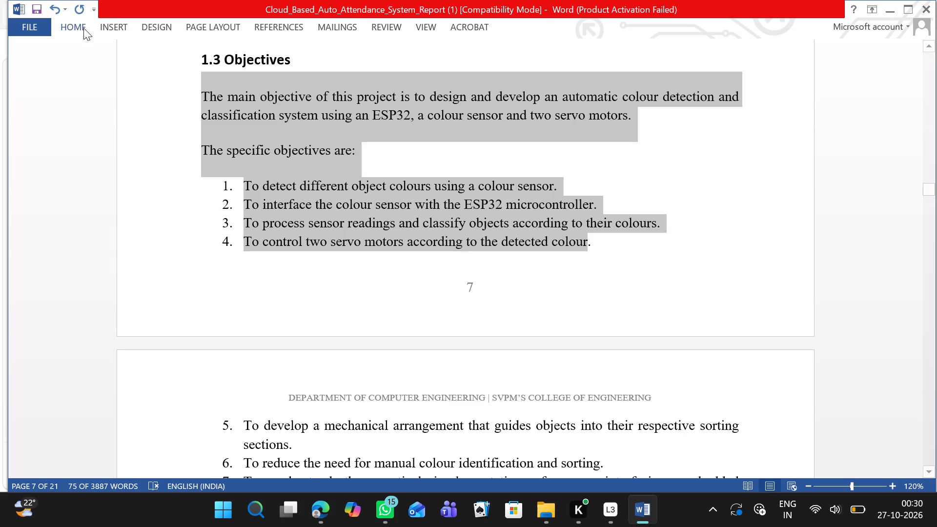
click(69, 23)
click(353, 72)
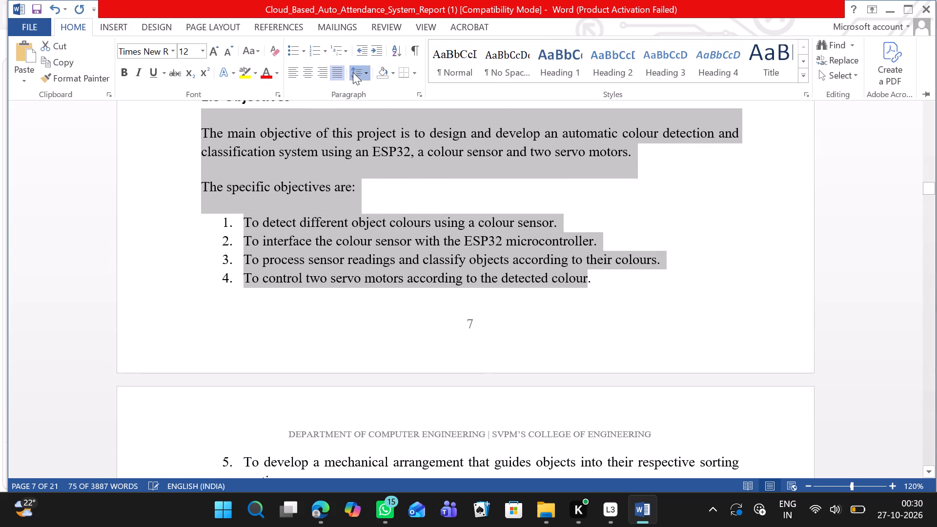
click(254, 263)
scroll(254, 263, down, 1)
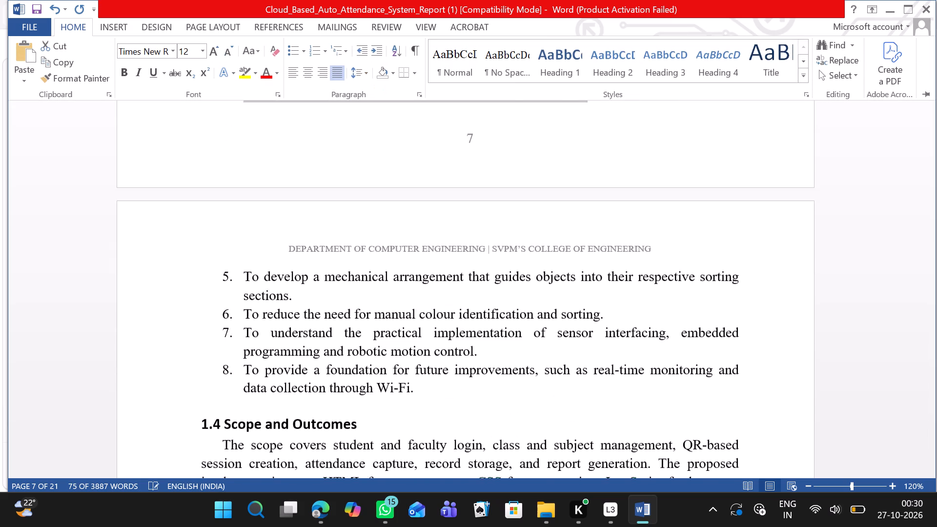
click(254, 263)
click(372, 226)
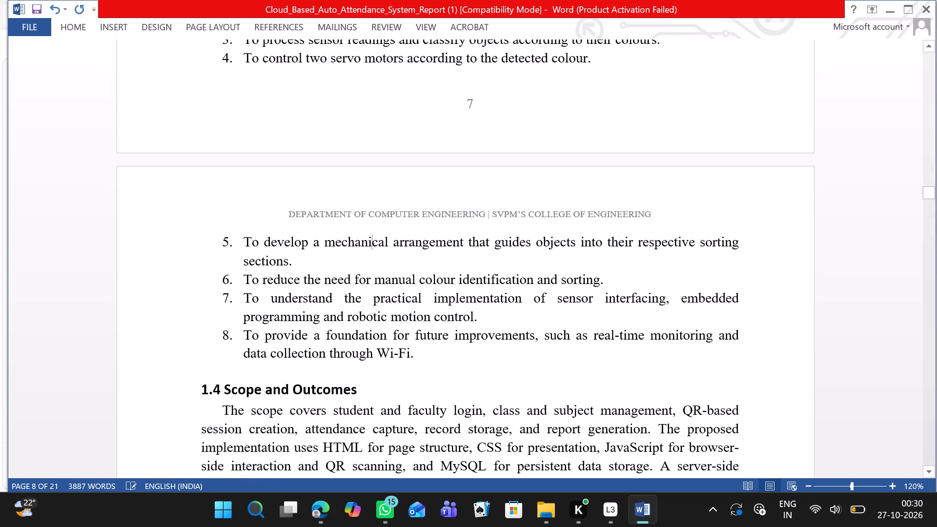
Review the 1.4 Scope and Outcomes section that follows the objectives list.
scroll(452, 292, down, 2)
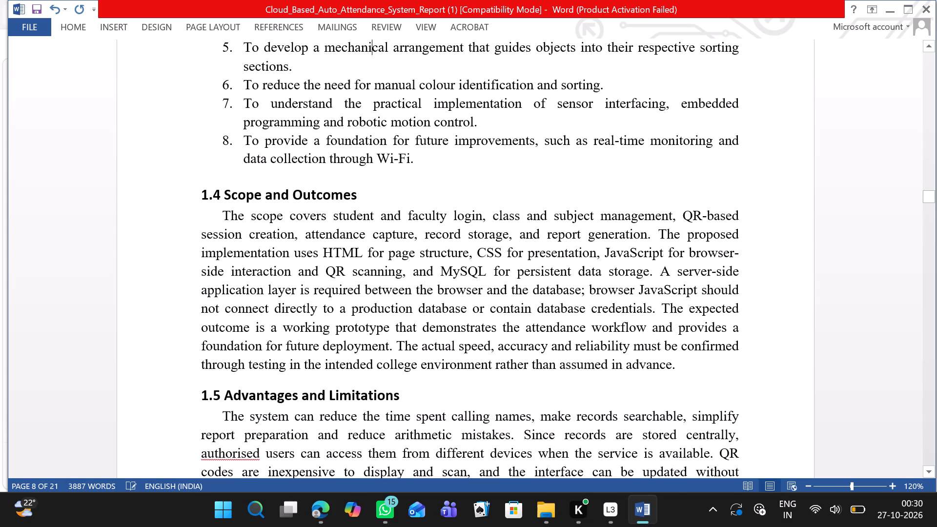
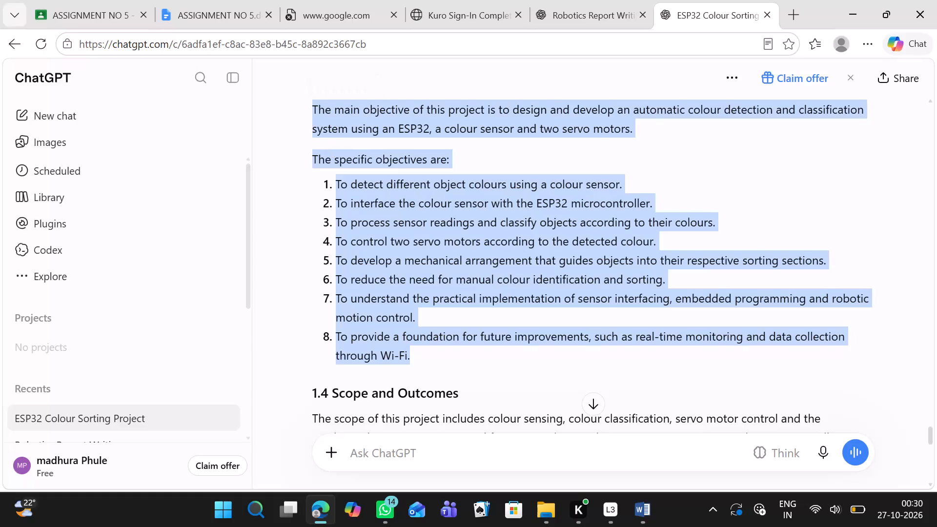
Leave the ChatGPT conversation and open the Colour_Detecting_and_Sorting_System_ESP32_Report Word document from the Downloads folder.
click(856, 11)
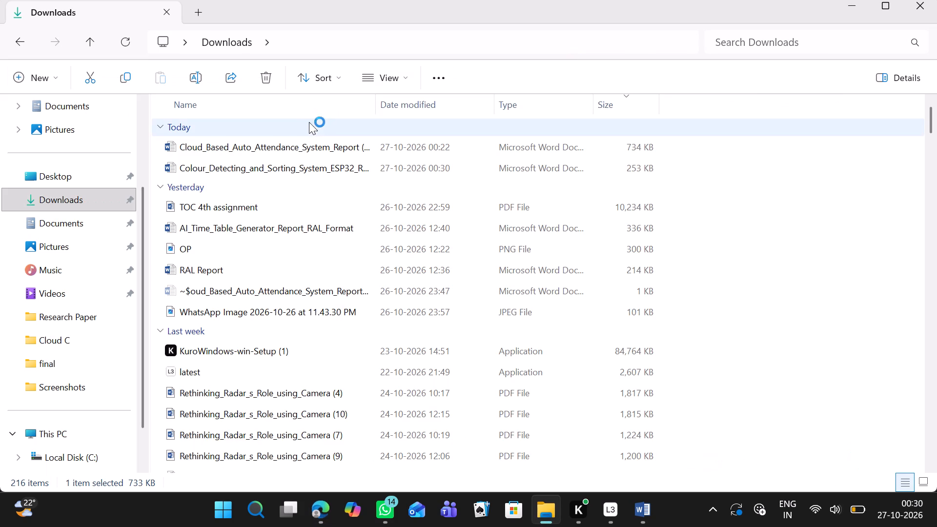
double_click(286, 167)
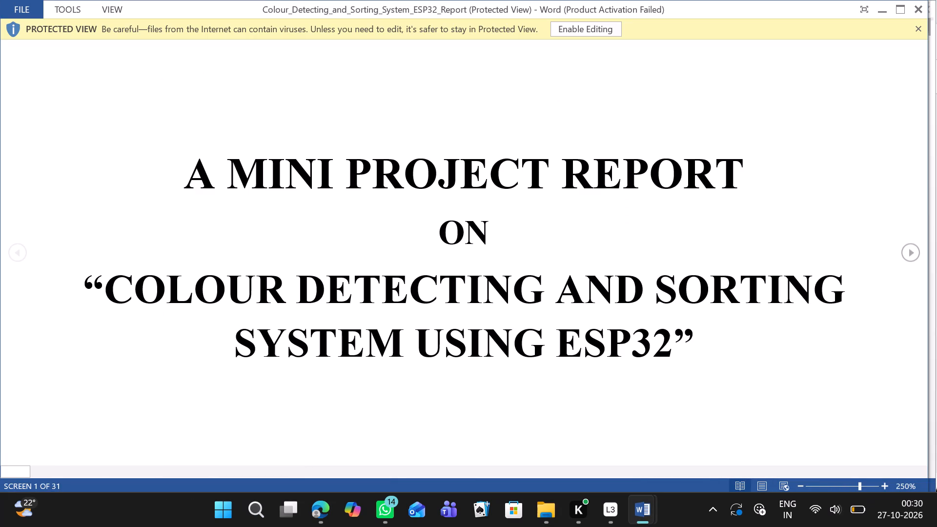
Enable editing for the Colour Detecting and Sorting System report.
click(585, 27)
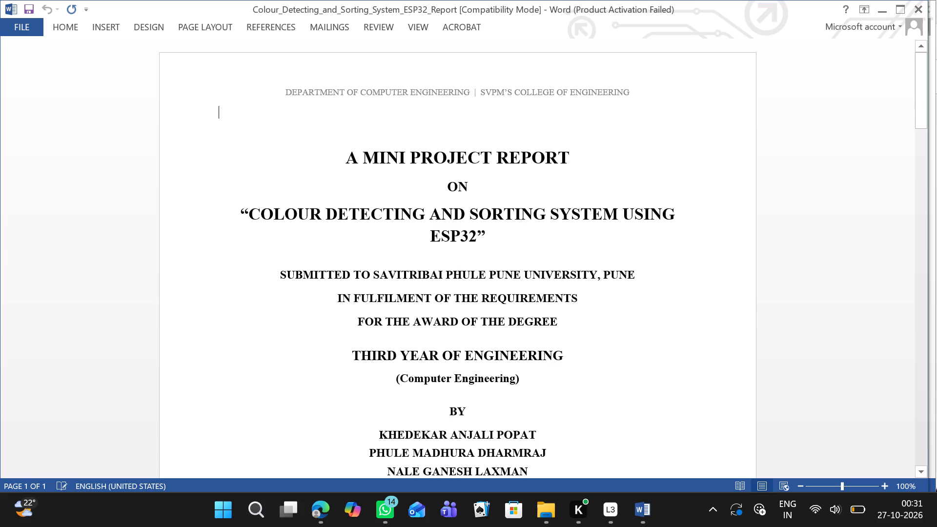
Review the report's opening pages from the title page and certificate through the acknowledgement to the abstract.
scroll(428, 174, down, 1)
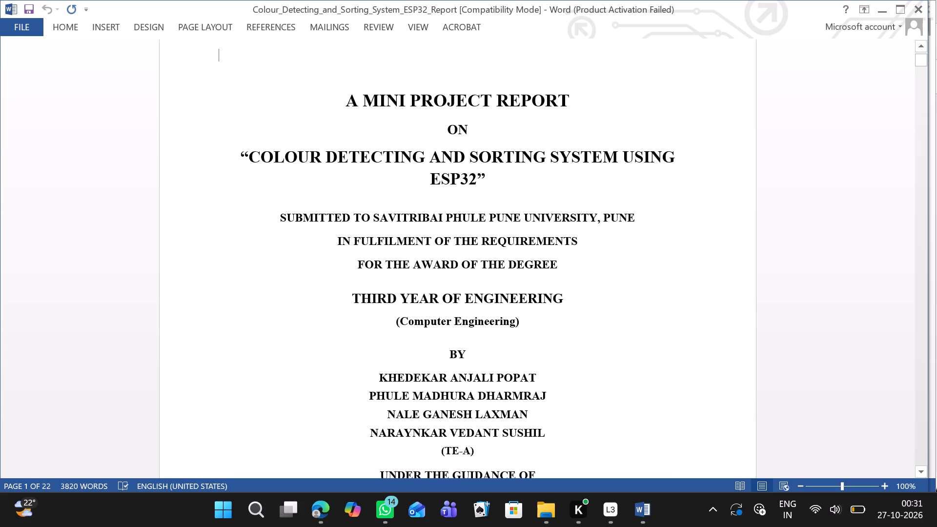
scroll(448, 219, down, 2)
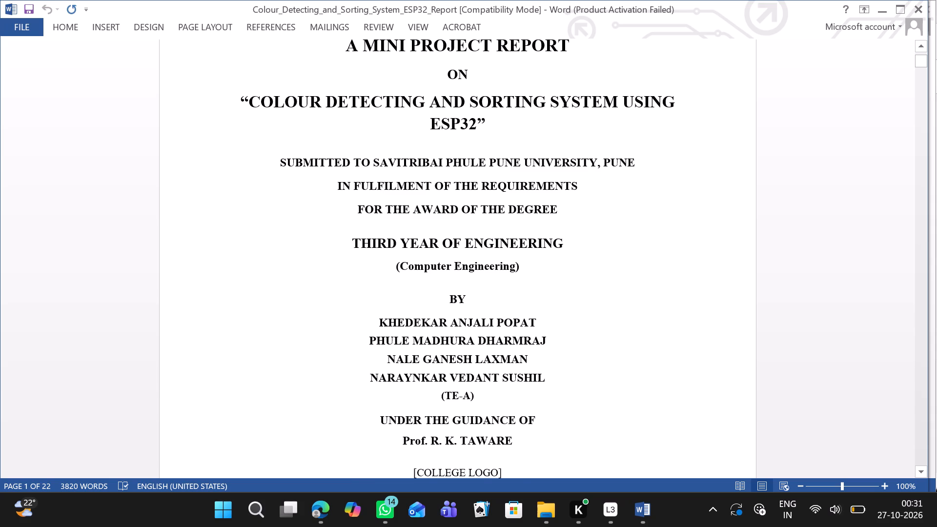
scroll(448, 219, down, 2)
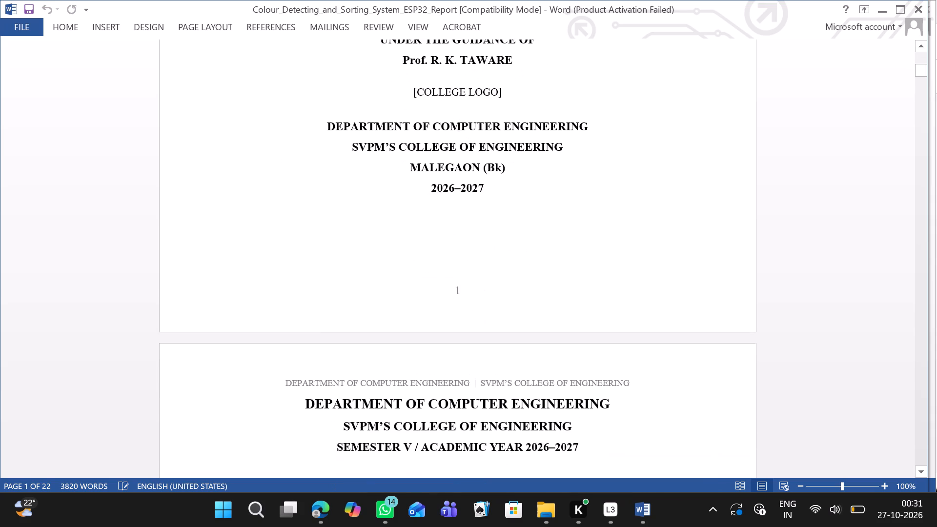
scroll(448, 219, down, 3)
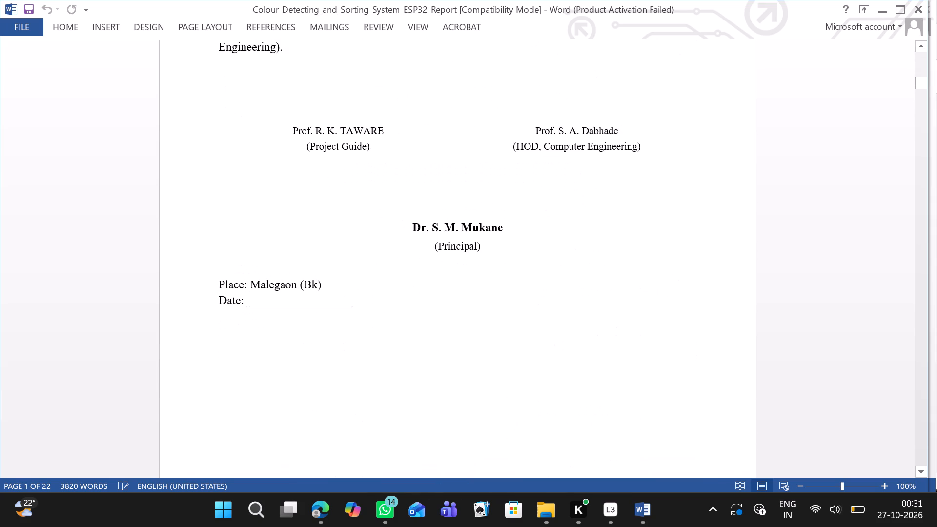
scroll(448, 219, down, 3)
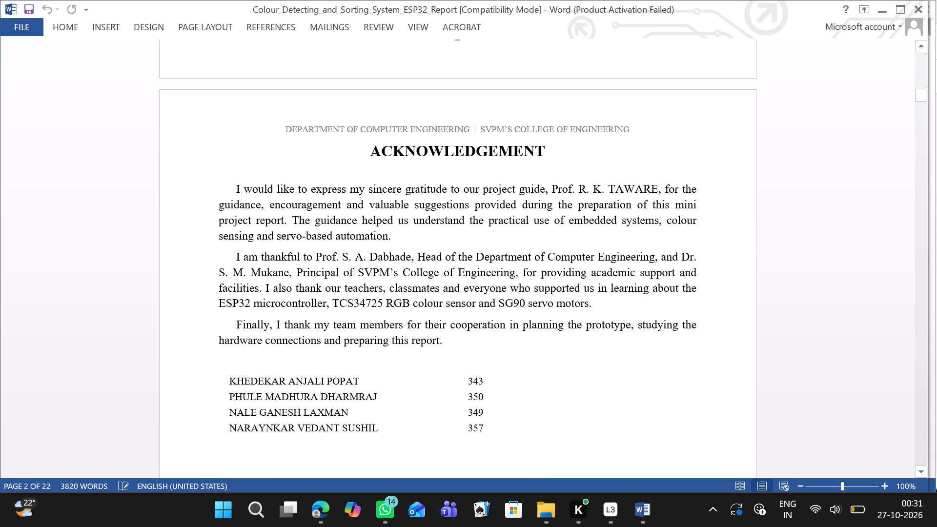
scroll(276, 343, down, 2)
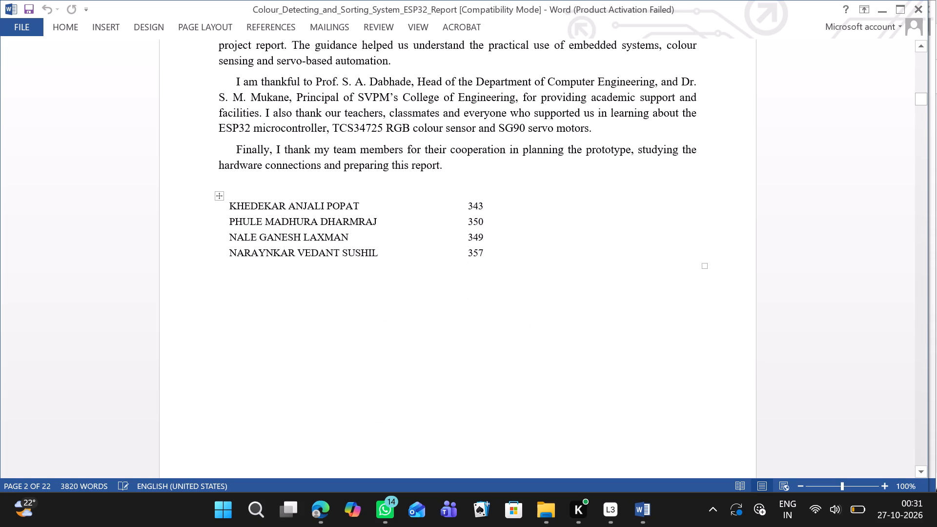
scroll(276, 343, down, 3)
scroll(306, 240, down, 1)
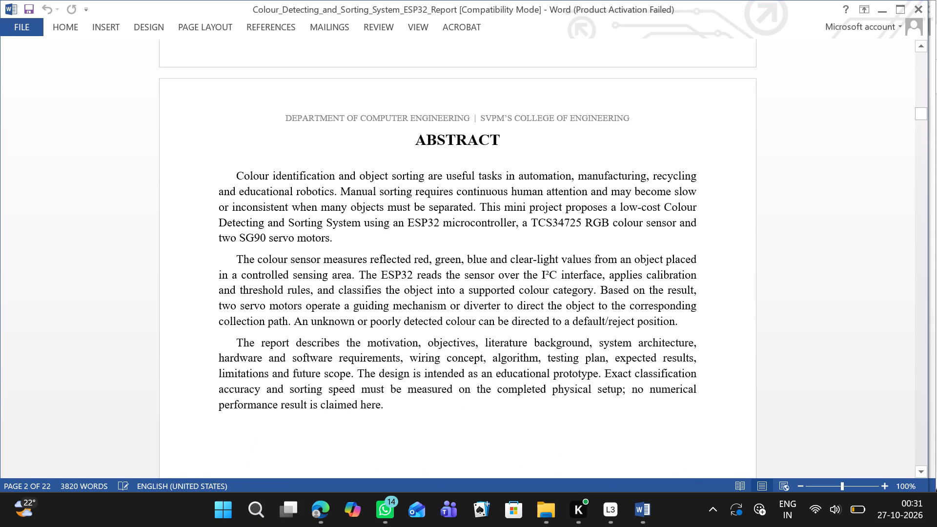
Review the report's Contents pages and List of Figures.
scroll(306, 240, down, 3)
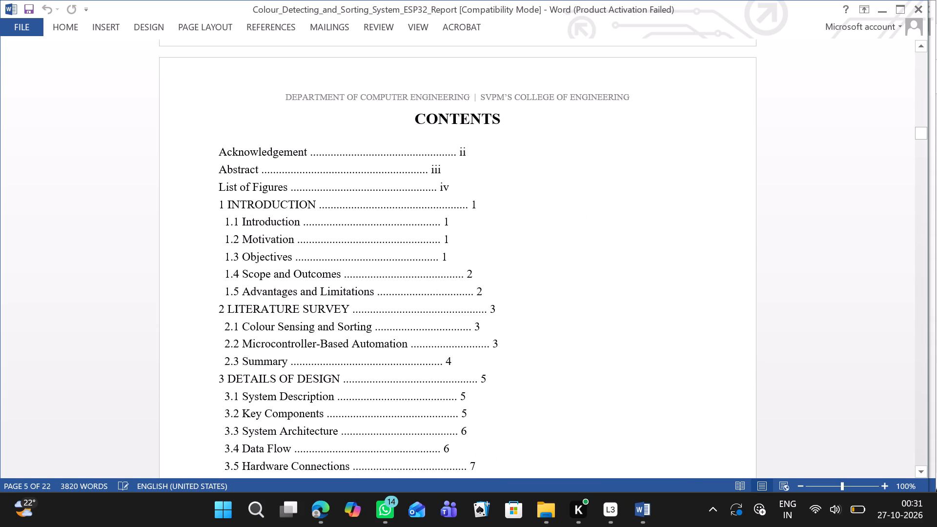
scroll(306, 240, down, 2)
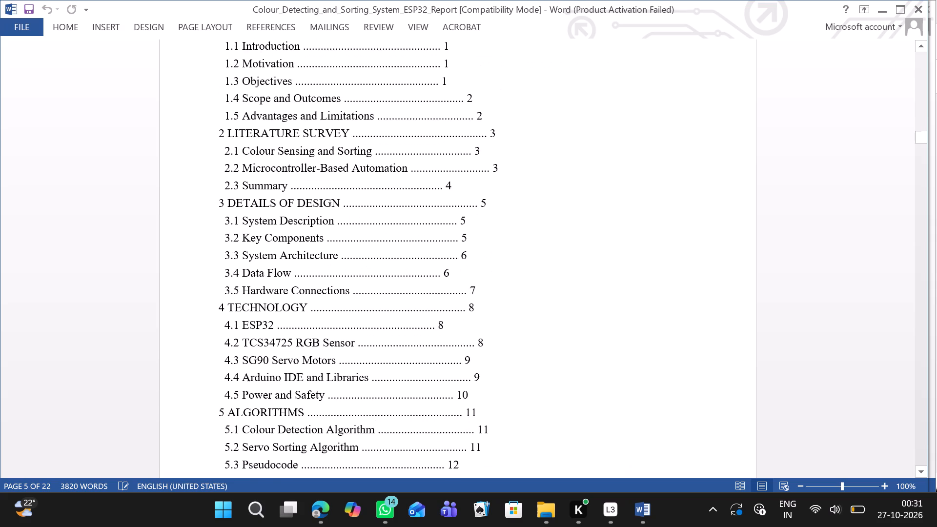
scroll(306, 240, down, 4)
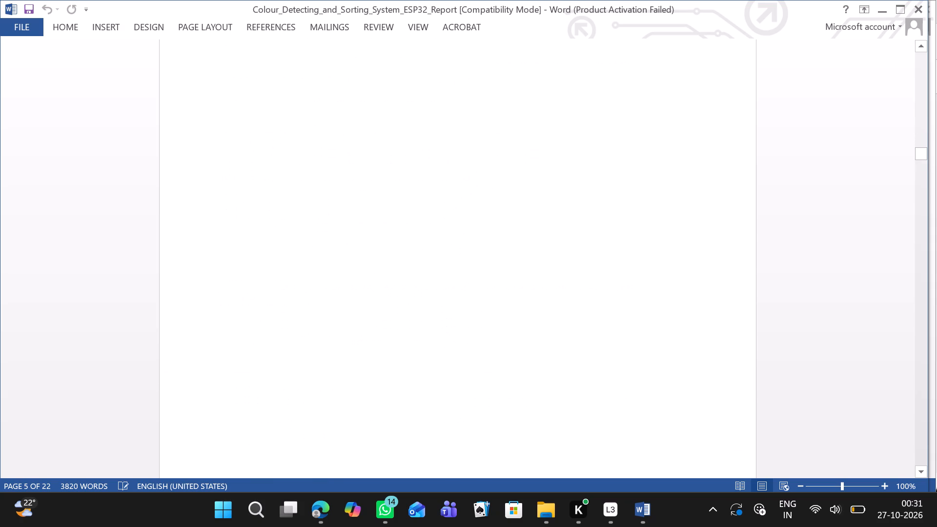
scroll(306, 240, down, 4)
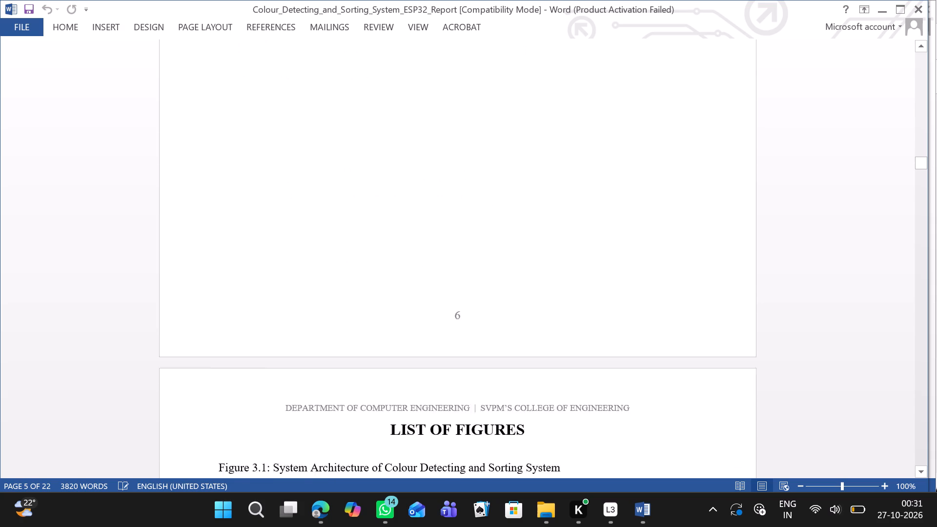
scroll(306, 240, down, 3)
scroll(306, 240, up, 1)
scroll(306, 240, down, 1)
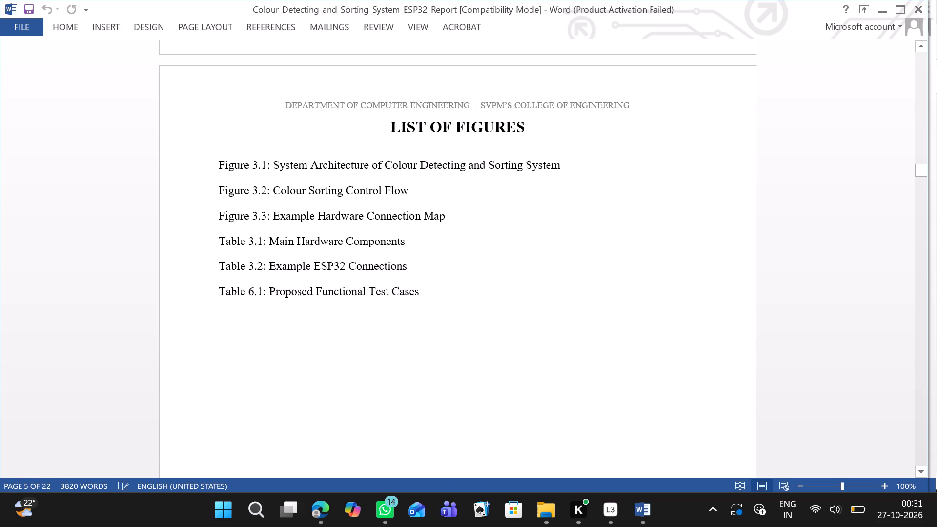
Read through the report's chapters from Chapter 1 Introduction to Chapter 3 Details of Design.
scroll(306, 240, down, 3)
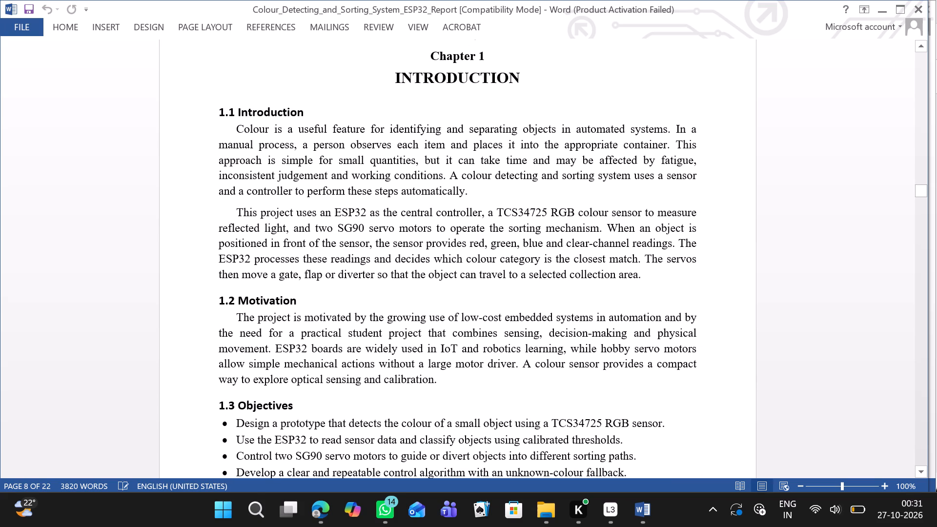
drag(267, 111, 456, 311)
click(316, 249)
scroll(273, 201, down, 1)
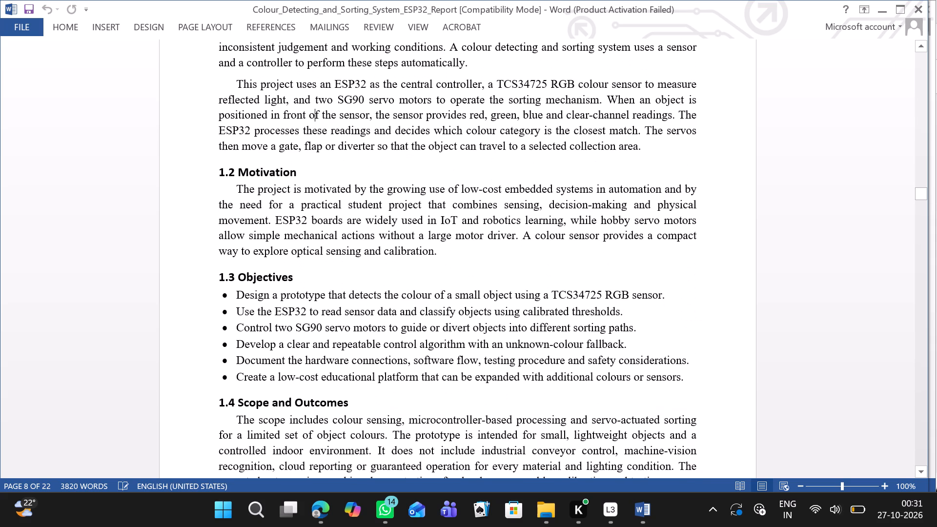
drag(240, 187, 335, 230)
click(335, 230)
scroll(333, 353, down, 1)
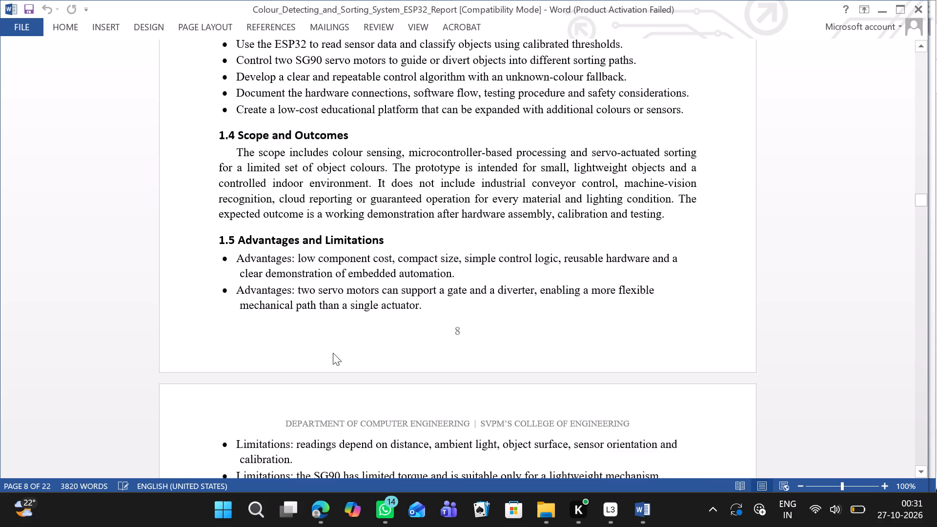
scroll(333, 353, down, 9)
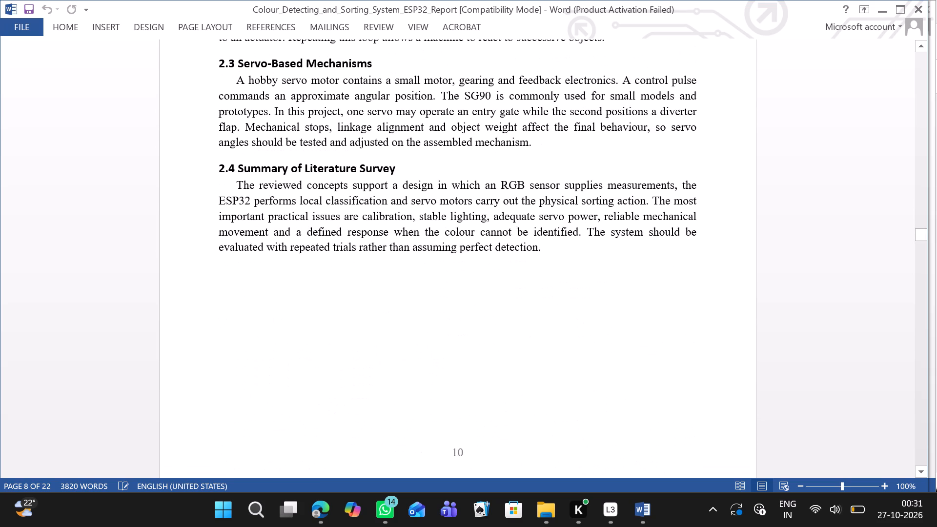
scroll(333, 353, down, 8)
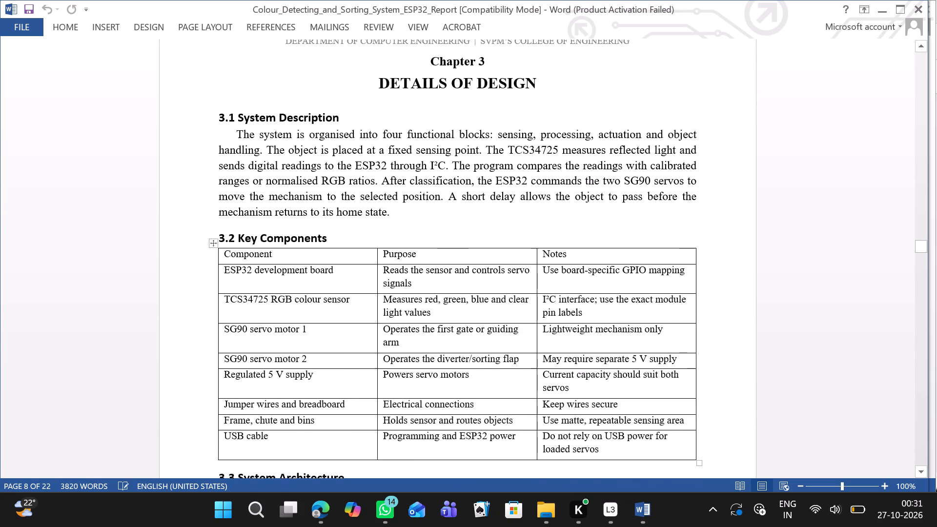
scroll(333, 353, down, 5)
Return to the Contents pages and check the chapter and section entries through to References.
scroll(333, 353, up, 20)
scroll(333, 353, up, 18)
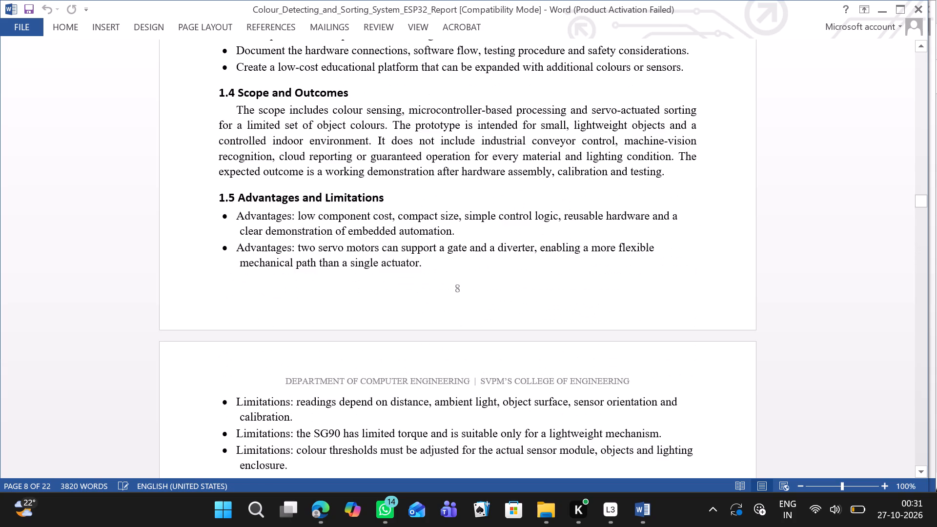
scroll(333, 353, up, 17)
scroll(333, 353, down, 4)
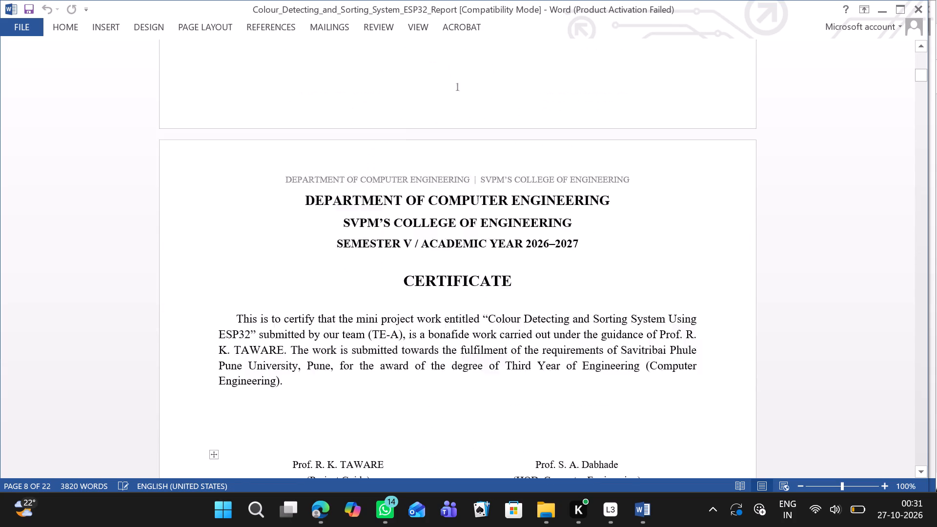
scroll(333, 353, down, 10)
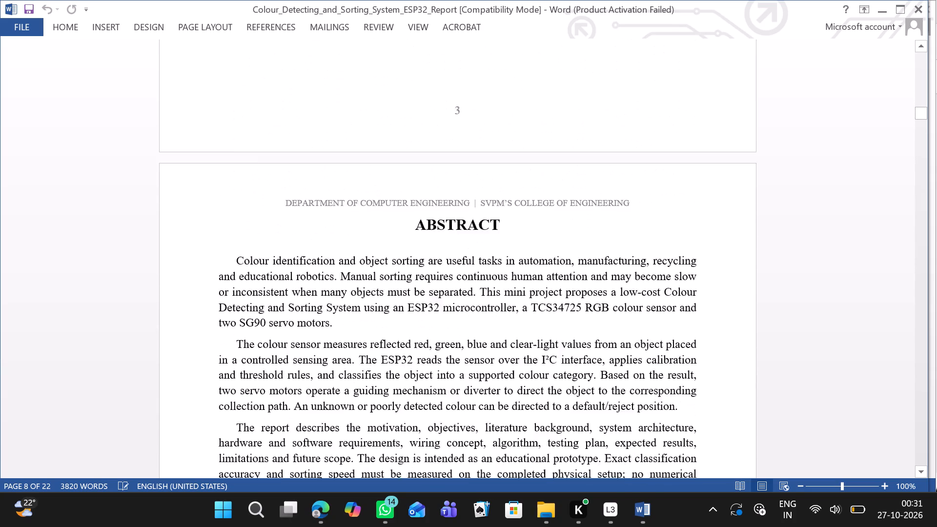
scroll(333, 353, down, 6)
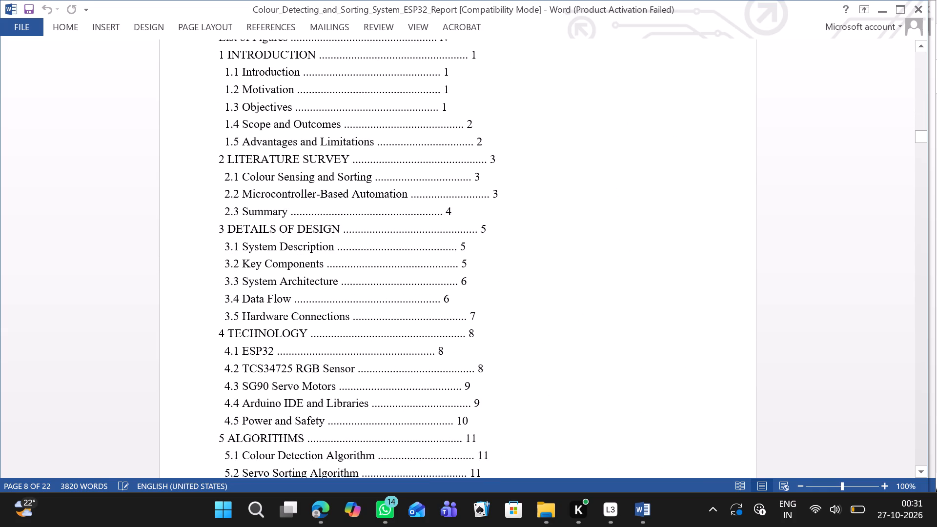
click(257, 317)
click(225, 339)
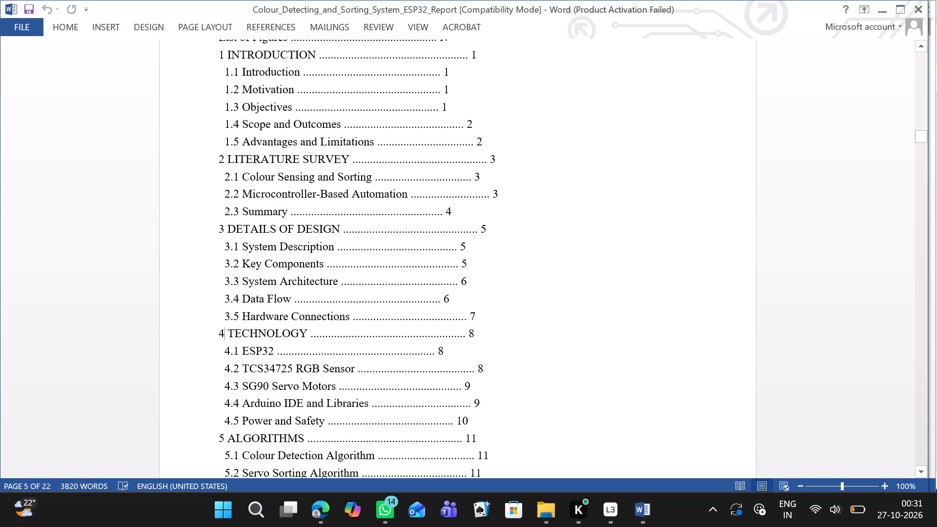
click(312, 279)
click(263, 161)
scroll(297, 377, down, 3)
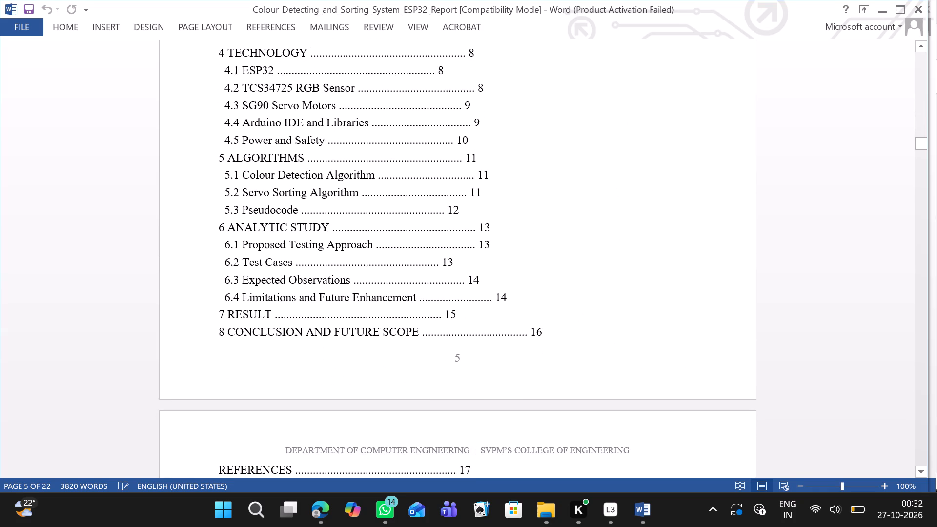
click(259, 313)
click(405, 415)
Examine the References, then review the Conclusion, Result and Limitations sections backwards and return to the title page.
scroll(405, 415, down, 20)
scroll(405, 415, down, 20)
scroll(405, 415, down, 2)
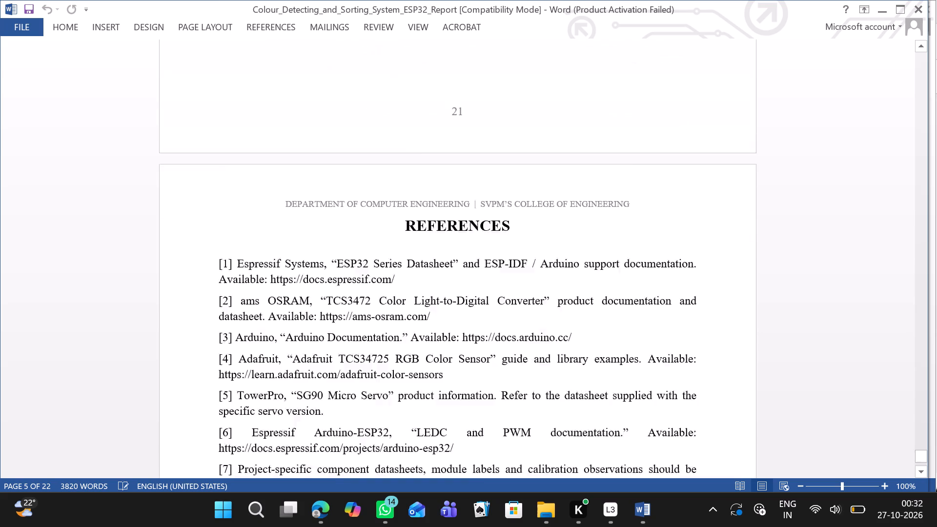
scroll(405, 415, down, 6)
scroll(405, 415, up, 4)
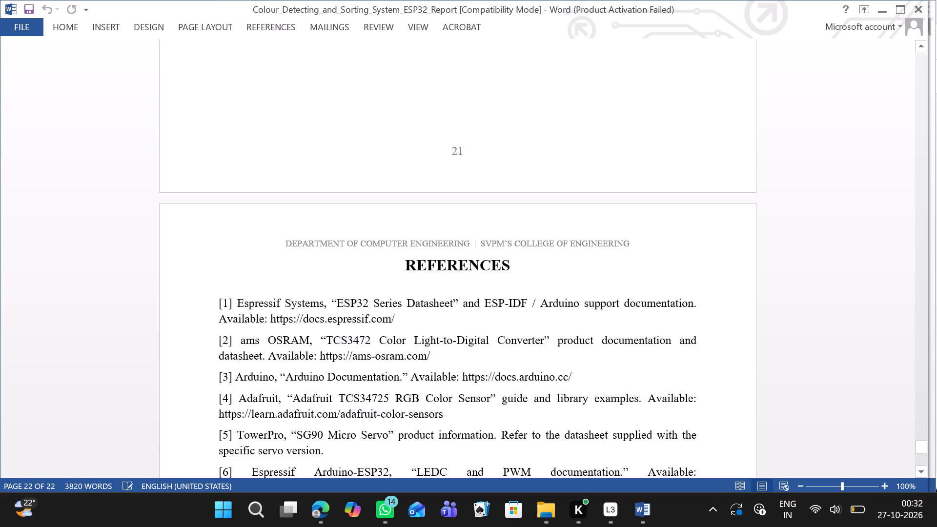
scroll(405, 415, up, 4)
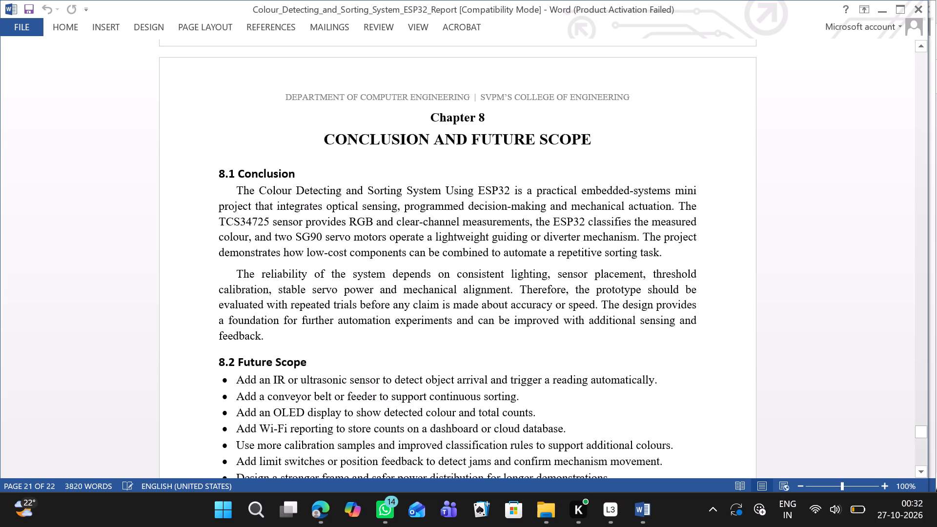
scroll(405, 415, up, 4)
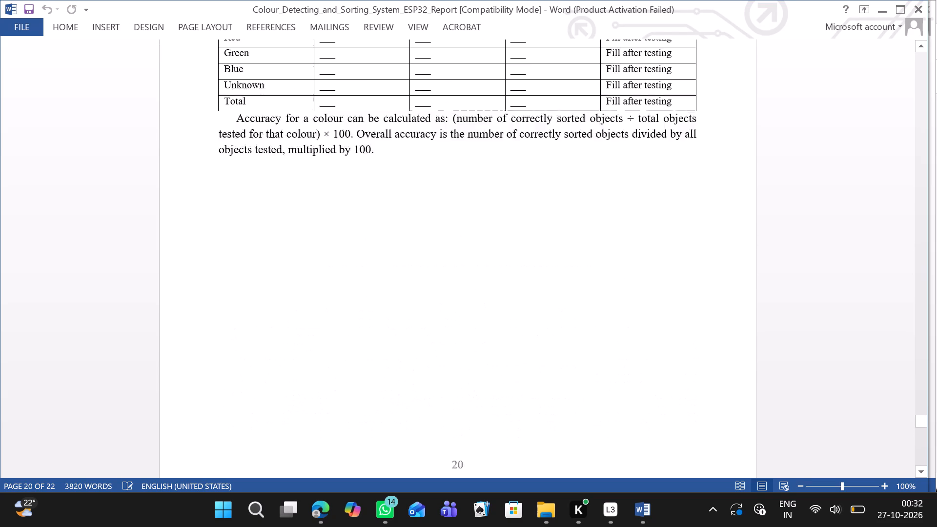
scroll(405, 415, up, 2)
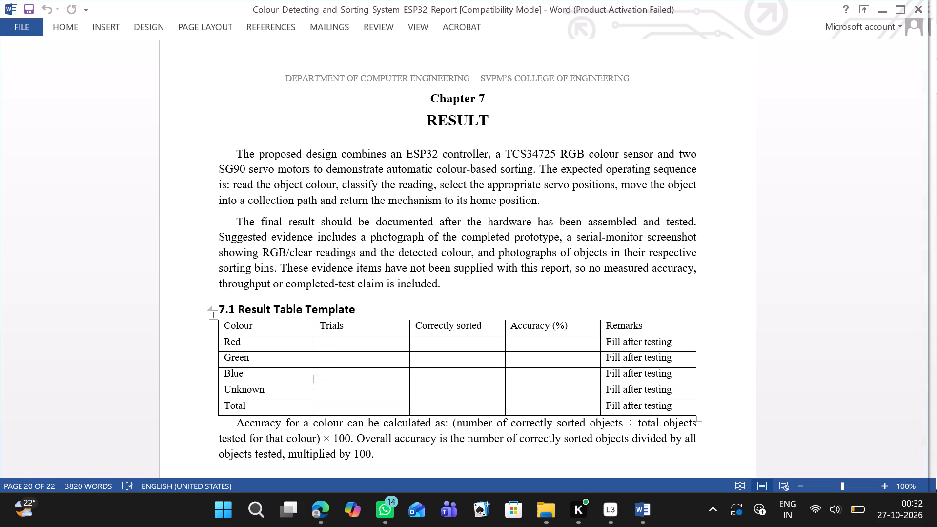
scroll(483, 215, up, 20)
scroll(483, 215, up, 20)
scroll(483, 215, up, 6)
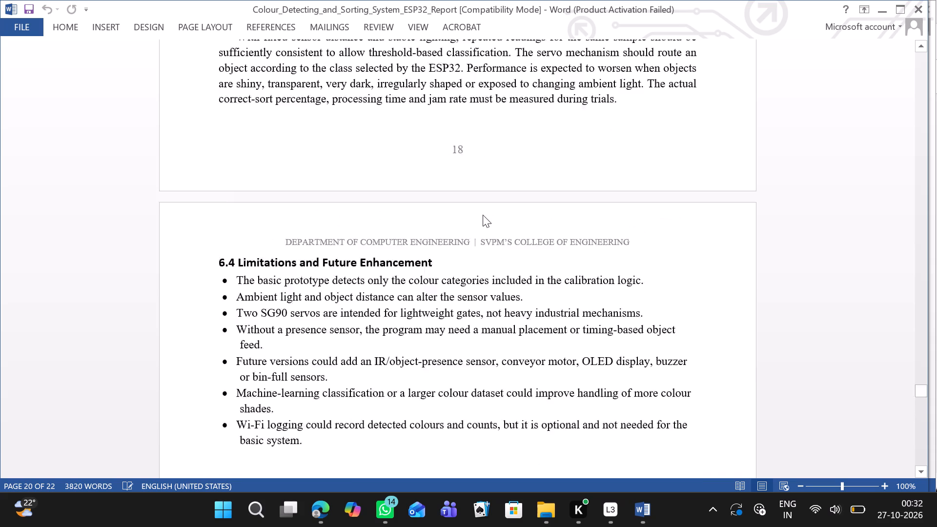
scroll(483, 215, up, 20)
scroll(483, 215, up, 20)
scroll(483, 215, up, 20)
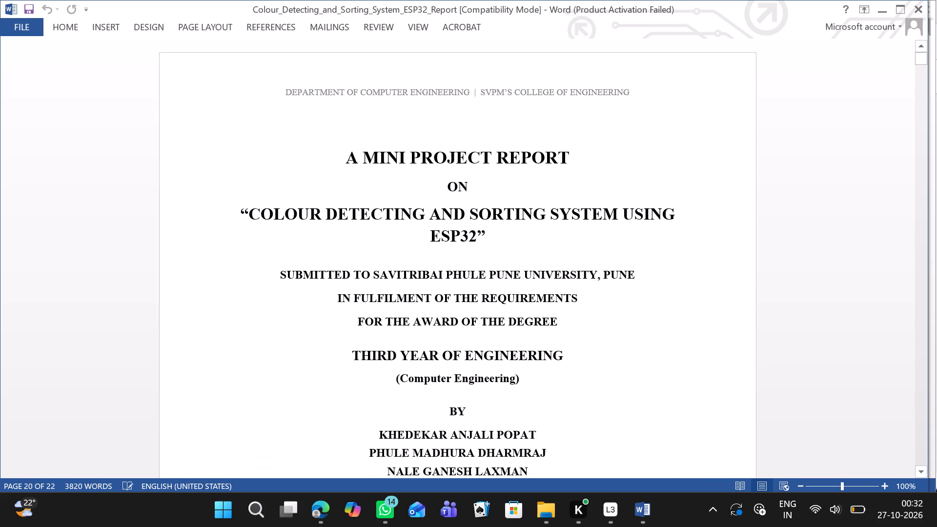
click(311, 211)
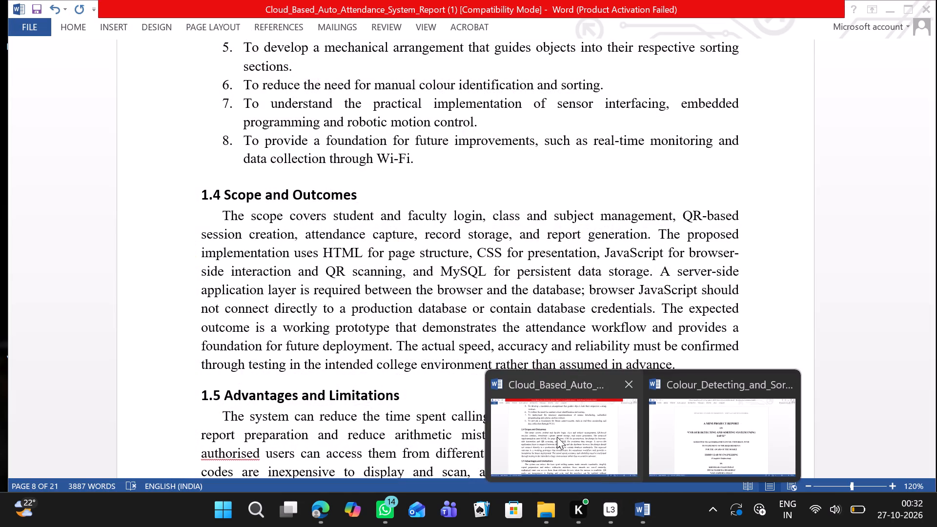
Copy the full title-page content, from "A MINI PROJECT REPORT" through "2026–2027", in the Cloud Based Auto Attendance System report.
click(557, 437)
scroll(399, 256, up, 20)
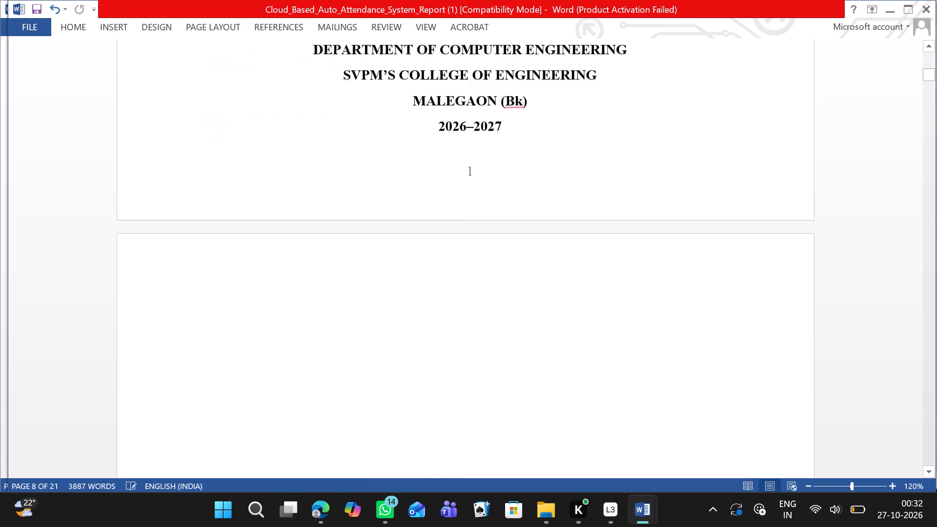
scroll(399, 256, up, 10)
scroll(369, 211, down, 1)
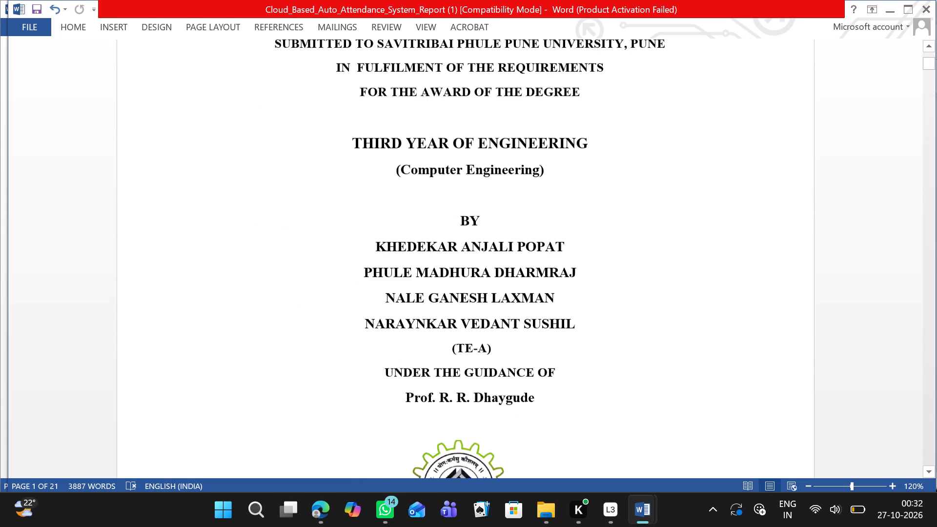
scroll(369, 211, up, 2)
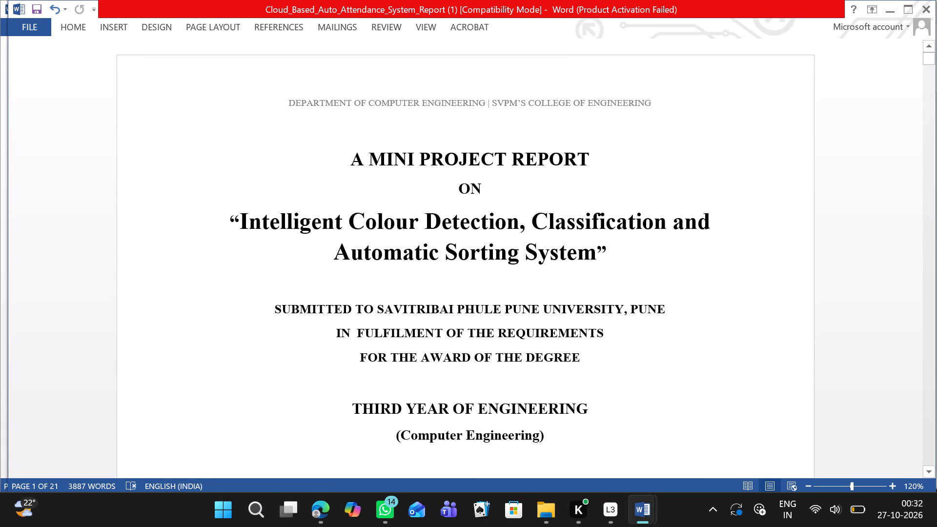
drag(352, 163, 582, 508)
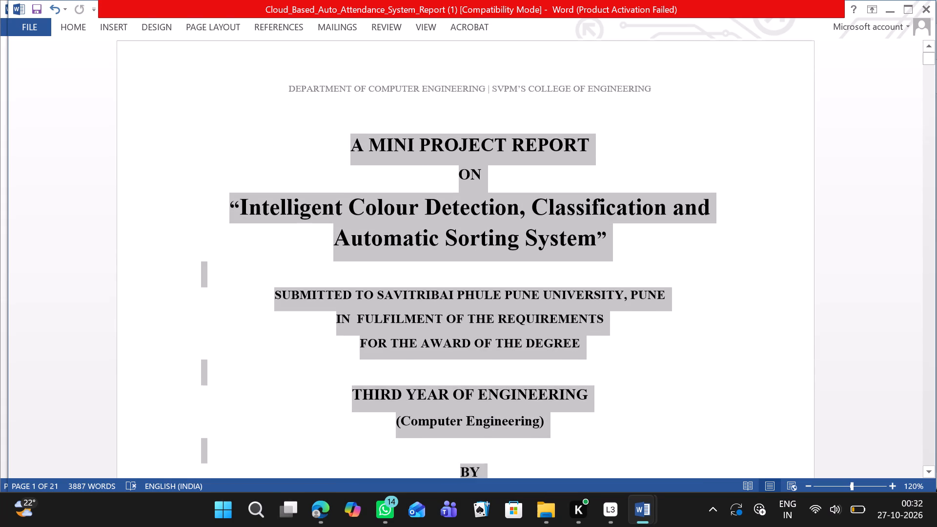
drag(582, 508, 596, 433)
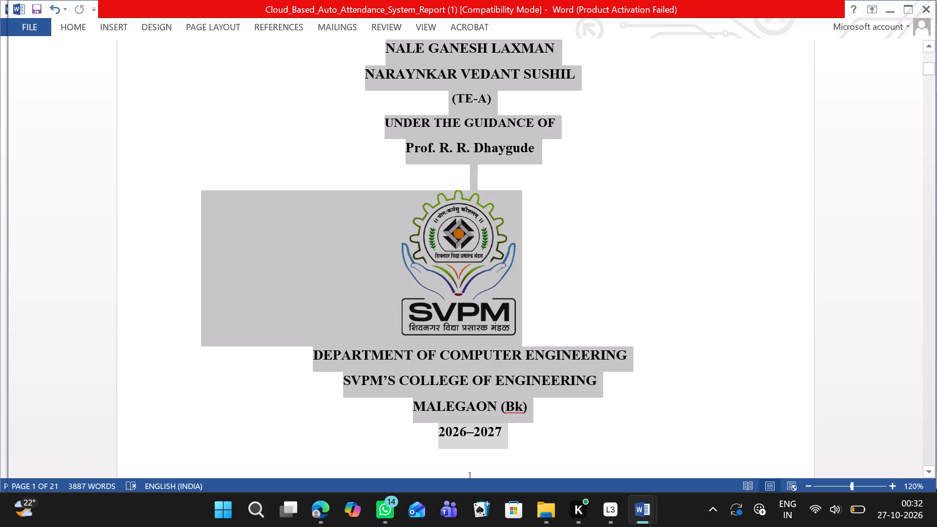
key(ctrl+c)
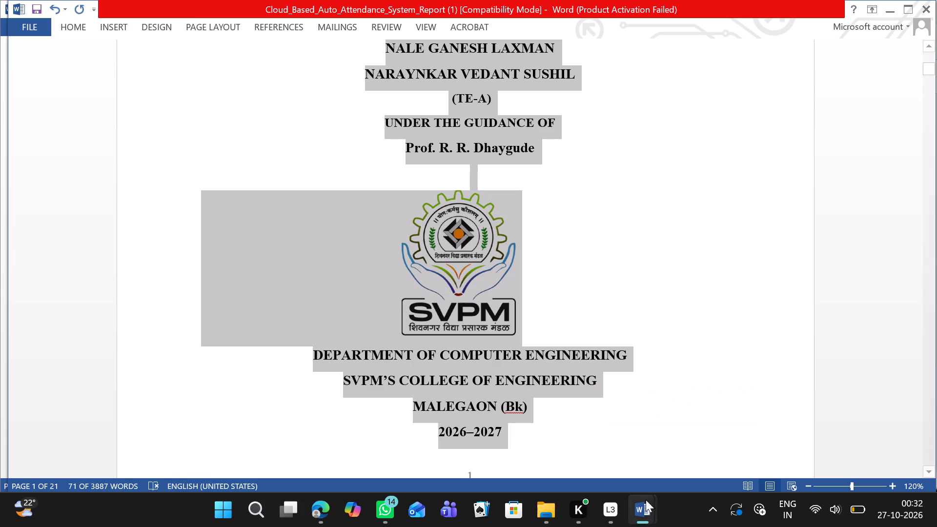
Replace the title-page content of the Colour Detecting and Sorting System ESP32 report with the copied title page.
click(710, 412)
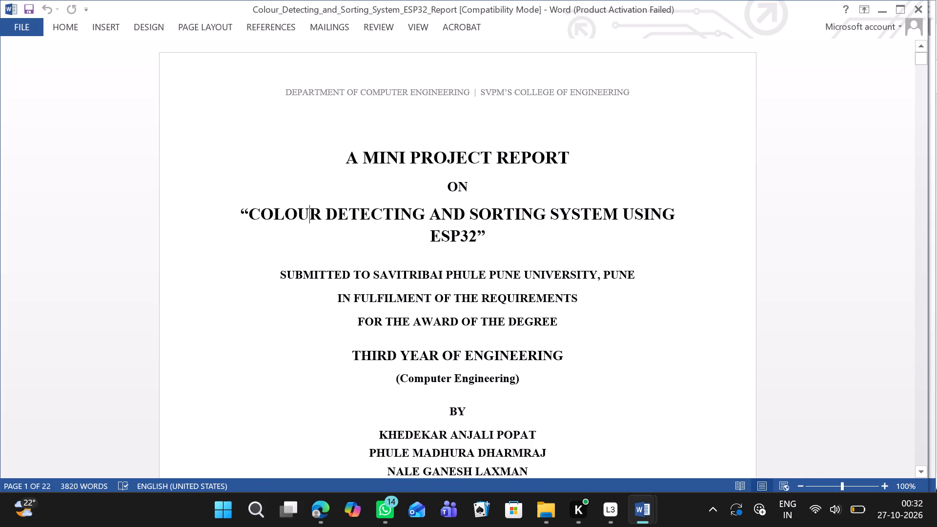
scroll(342, 148, up, 5)
drag(343, 151, 542, 410)
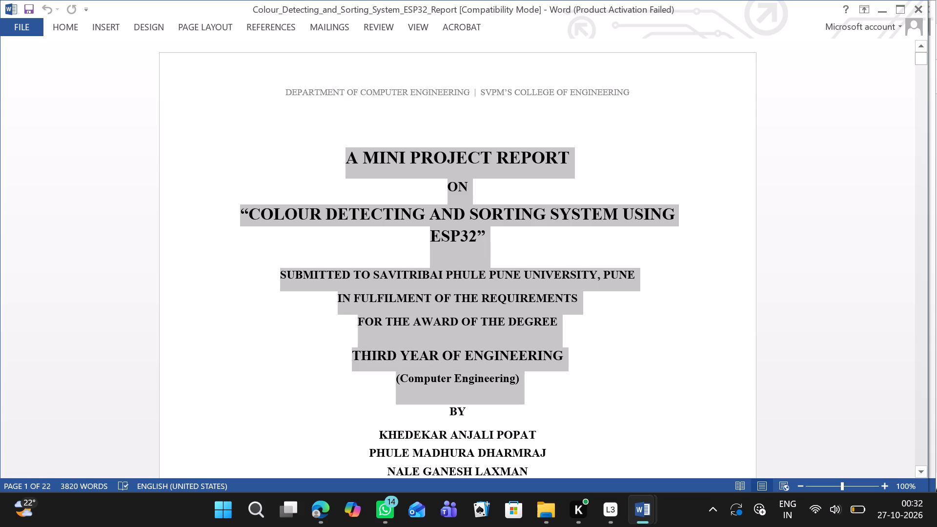
drag(542, 410, 503, 79)
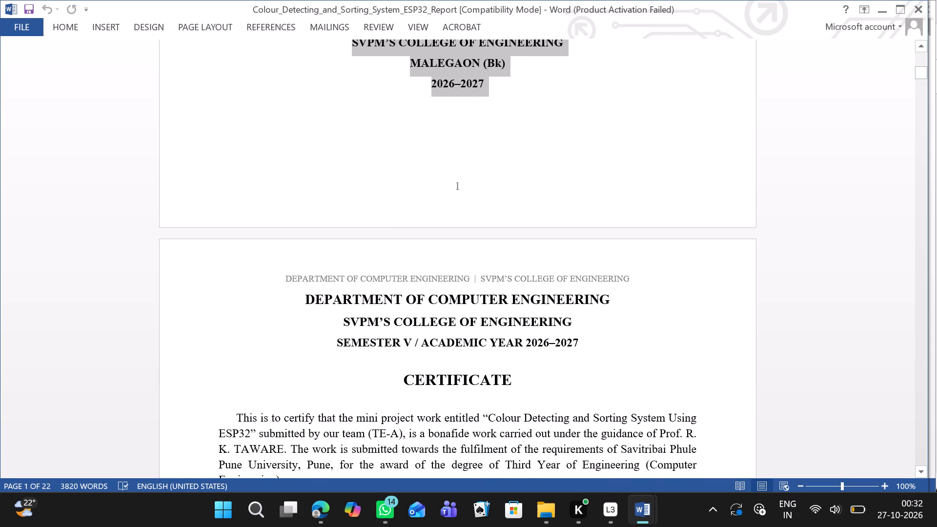
key(ctrl+v)
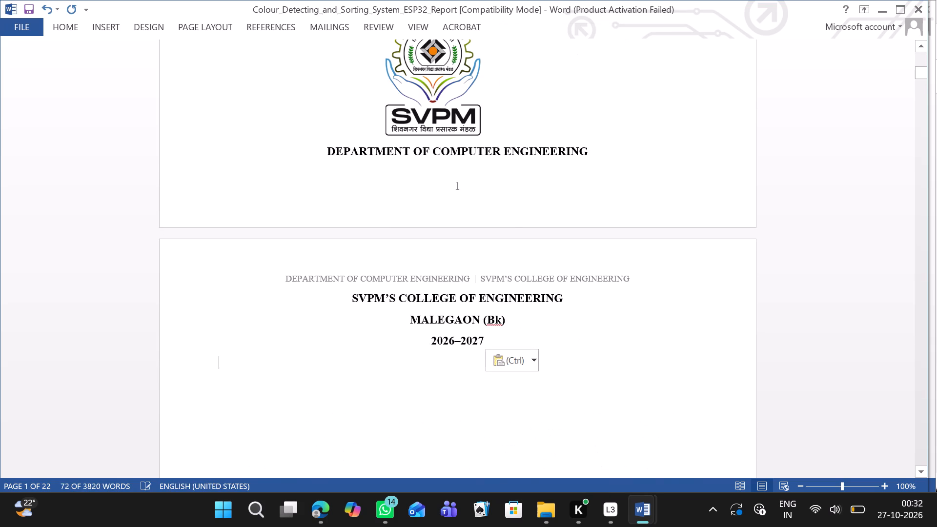
scroll(505, 221, up, 4)
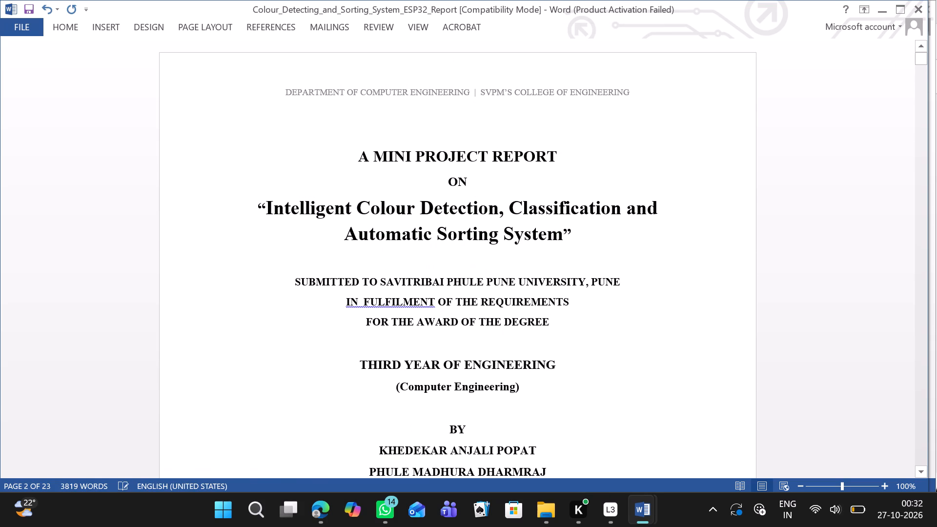
click(314, 228)
Replace the title page's project title with the phrase entitled "Colour Detecting and Sorting System Using ESP32" copied from the Certificate page.
scroll(464, 305, down, 3)
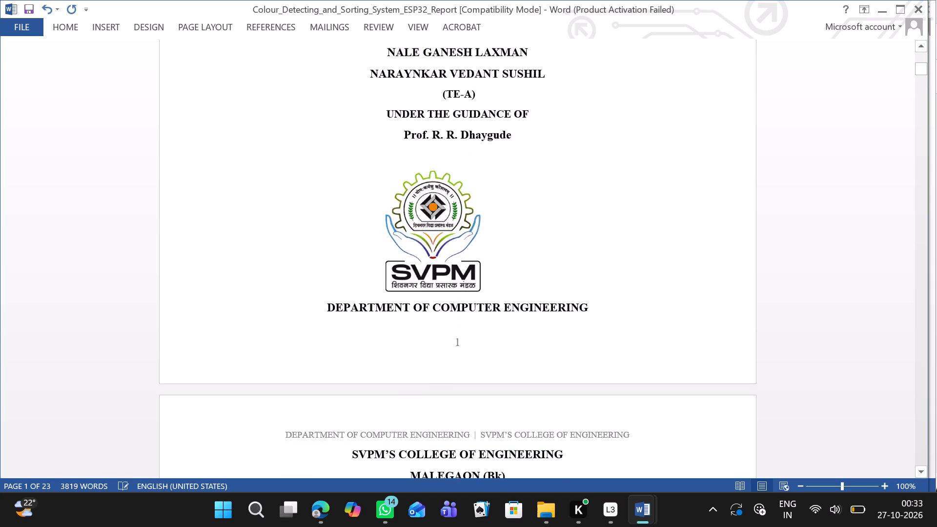
scroll(464, 305, down, 5)
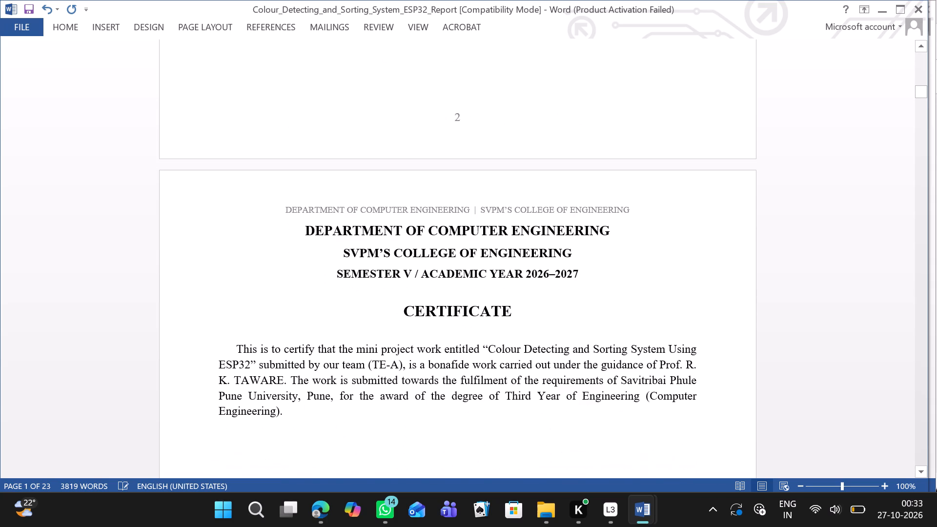
scroll(464, 305, down, 1)
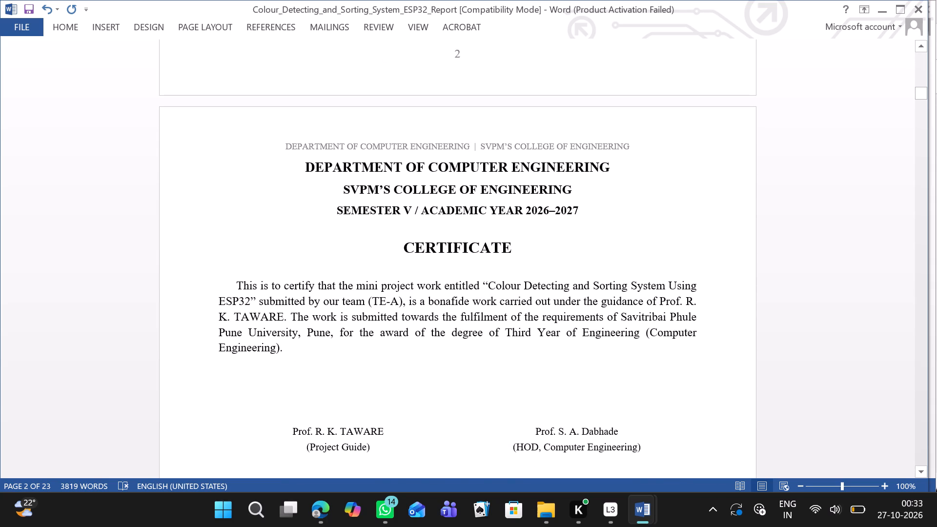
drag(480, 280, 256, 300)
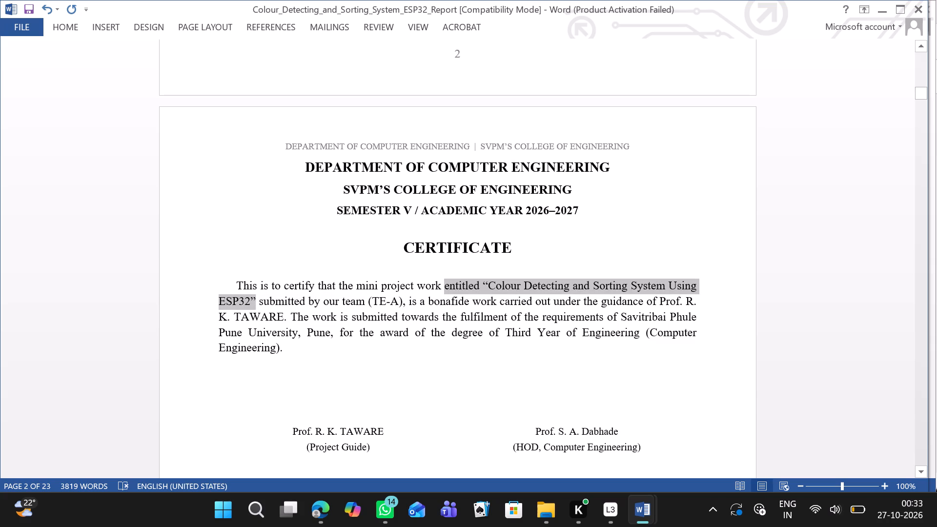
drag(256, 300, 255, 300)
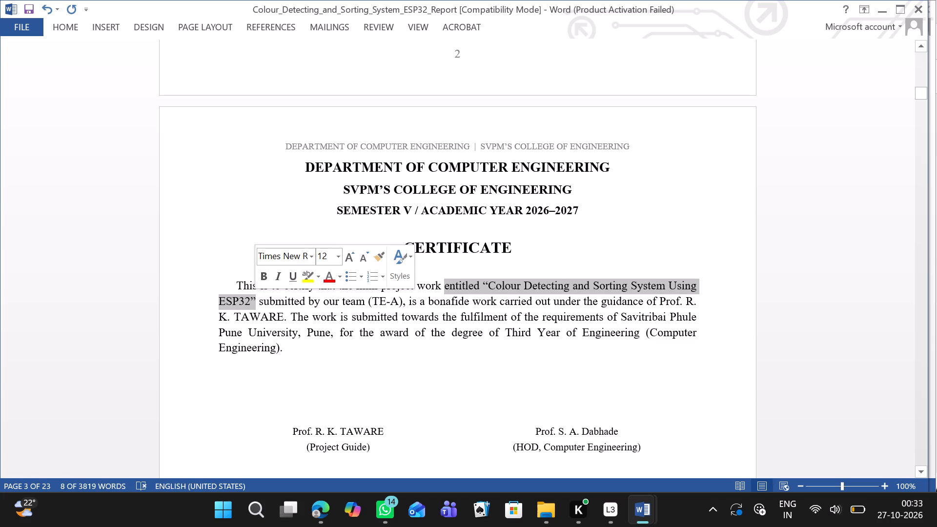
key(ctrl+c)
scroll(407, 92, up, 3)
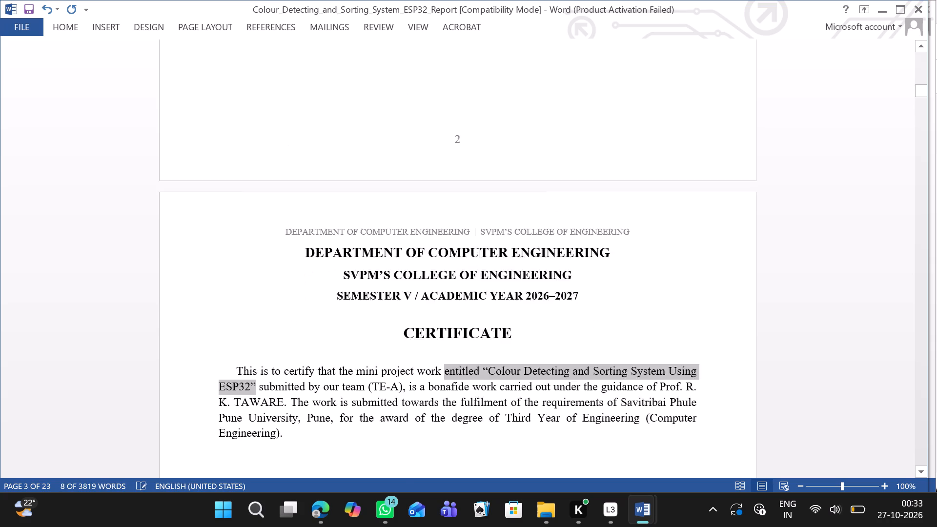
scroll(407, 92, up, 12)
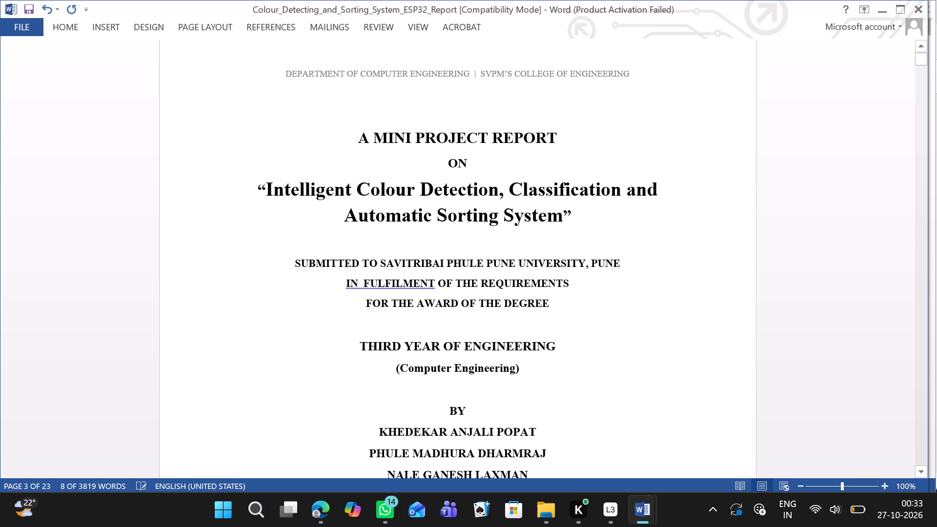
scroll(407, 92, up, 1)
click(317, 233)
drag(256, 207, 572, 236)
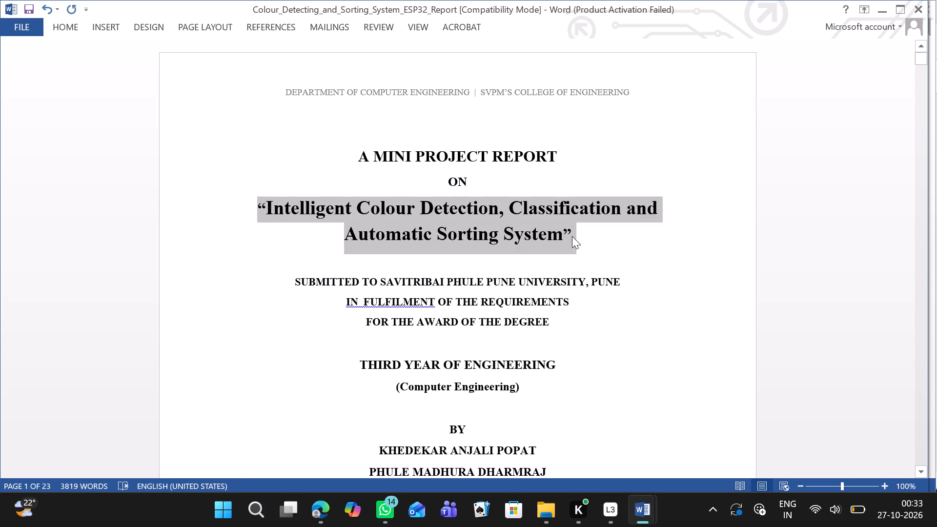
key(ctrl+v)
click(434, 277)
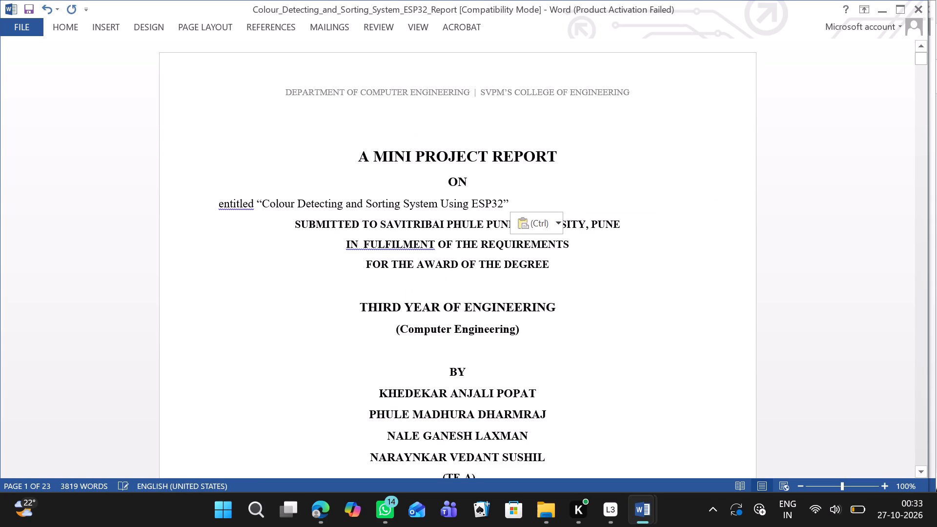
Format the pasted project title line on the title page as bold, 20 pt.
drag(221, 201, 321, 205)
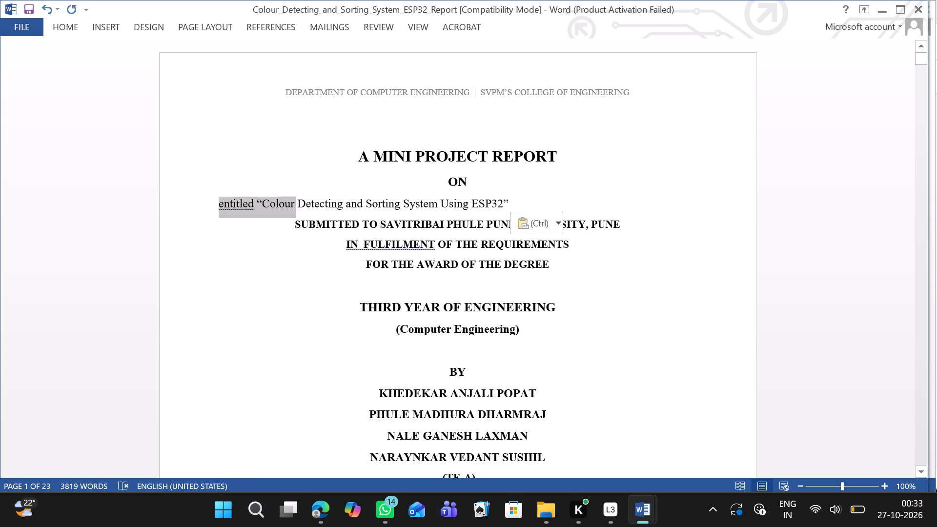
drag(321, 205, 514, 199)
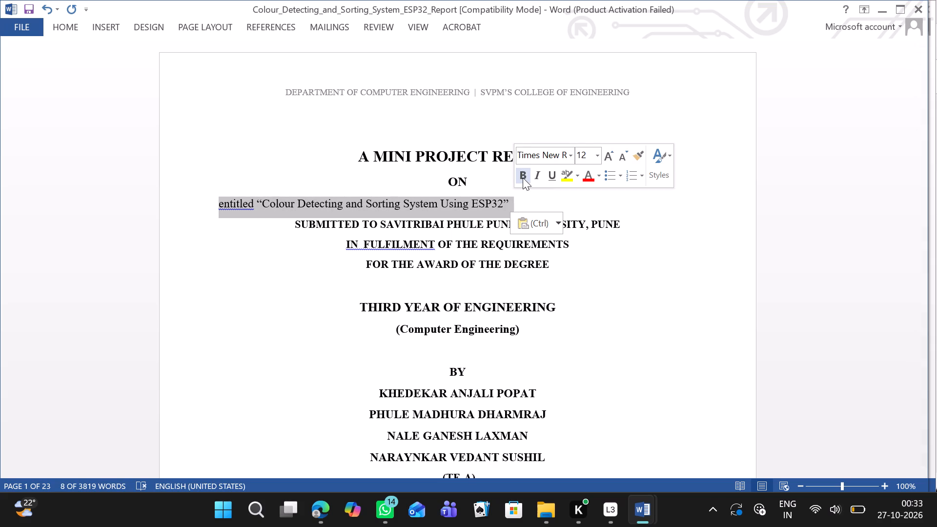
click(523, 178)
click(599, 150)
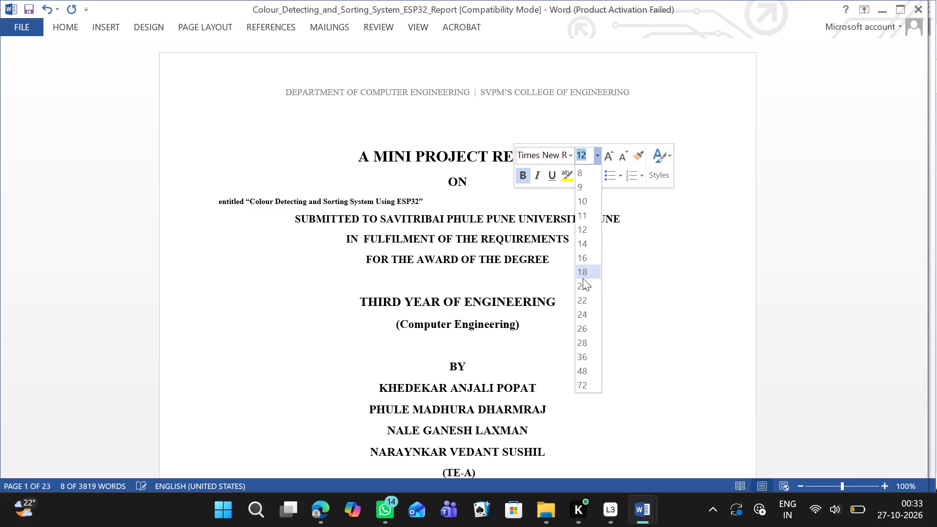
click(579, 284)
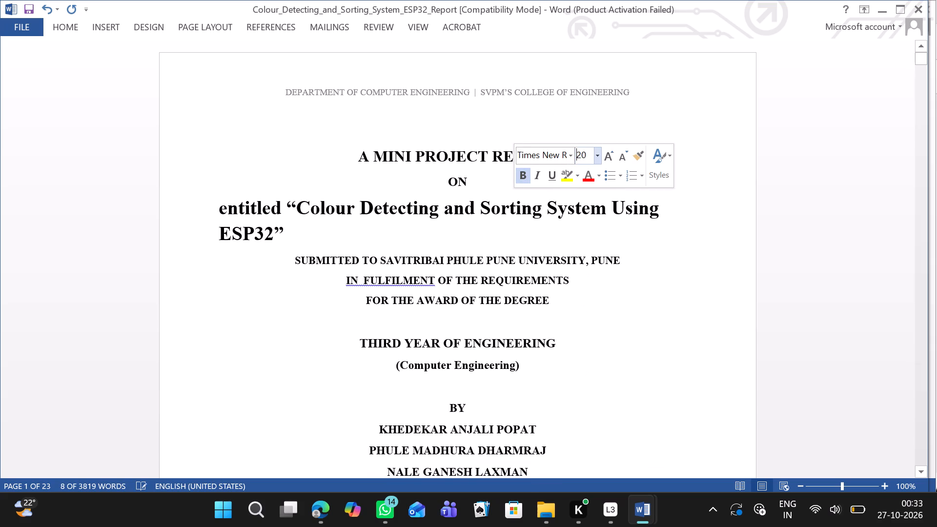
Delete the word "entitled" in front of the project title on the title page.
click(281, 203)
key(BackSpace)
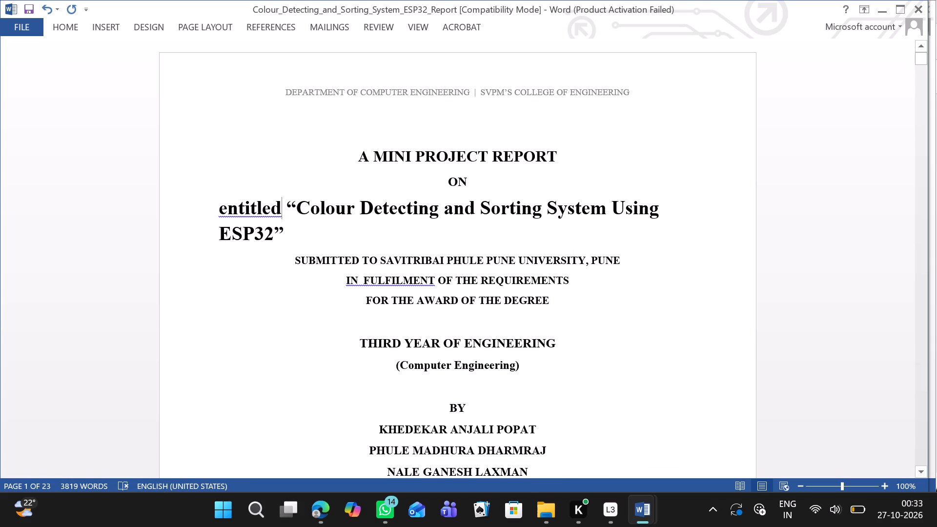
key(BackSpace)
key(BackSpace)
key(BackSpace)
key(BackSpace)
key(BackSpace)
key(BackSpace)
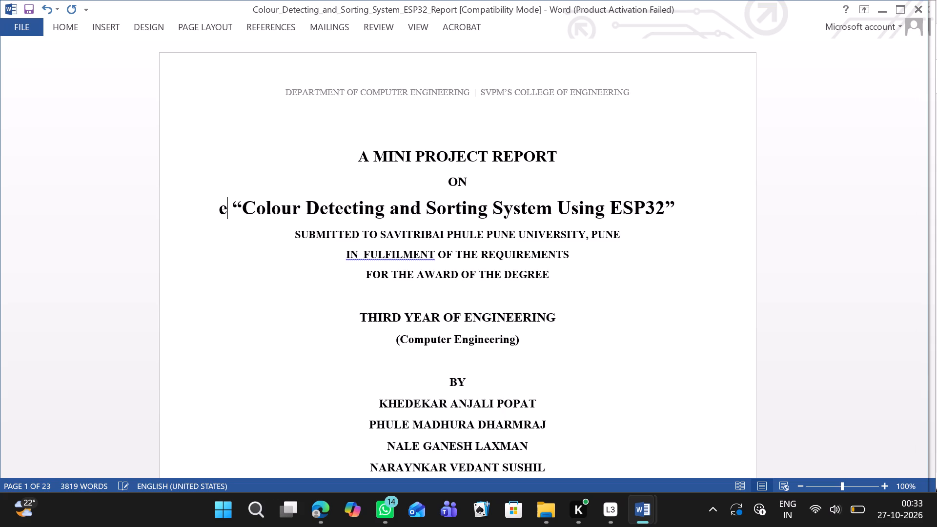
key(BackSpace)
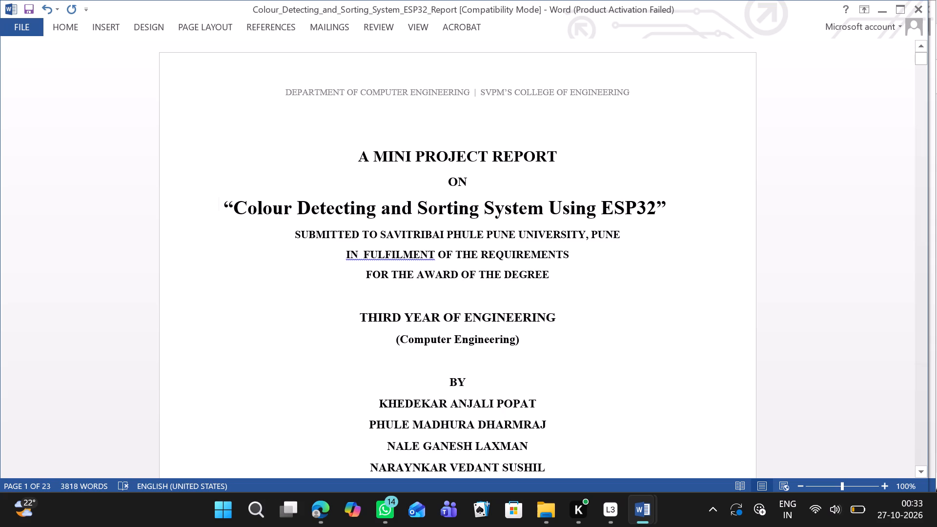
Centre the project title, the submission lines below it and the blank line that follows them.
drag(221, 205, 589, 309)
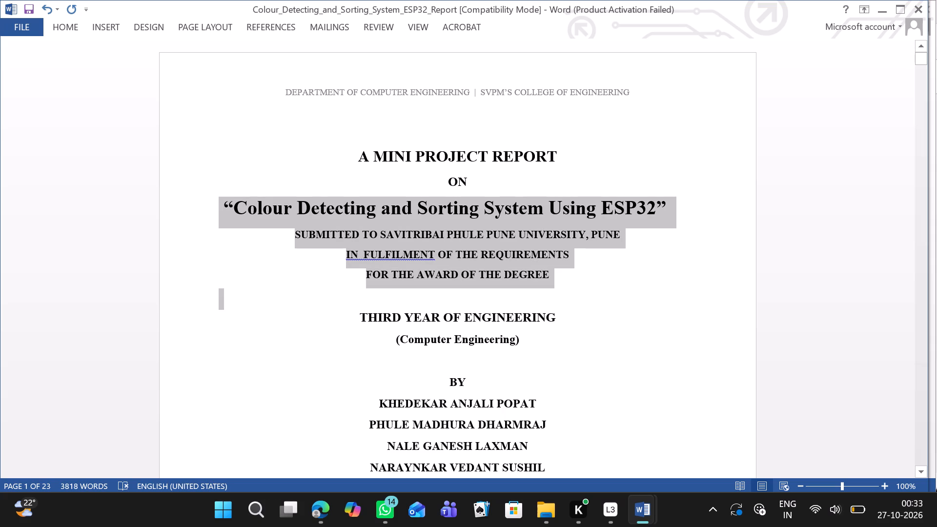
click(64, 24)
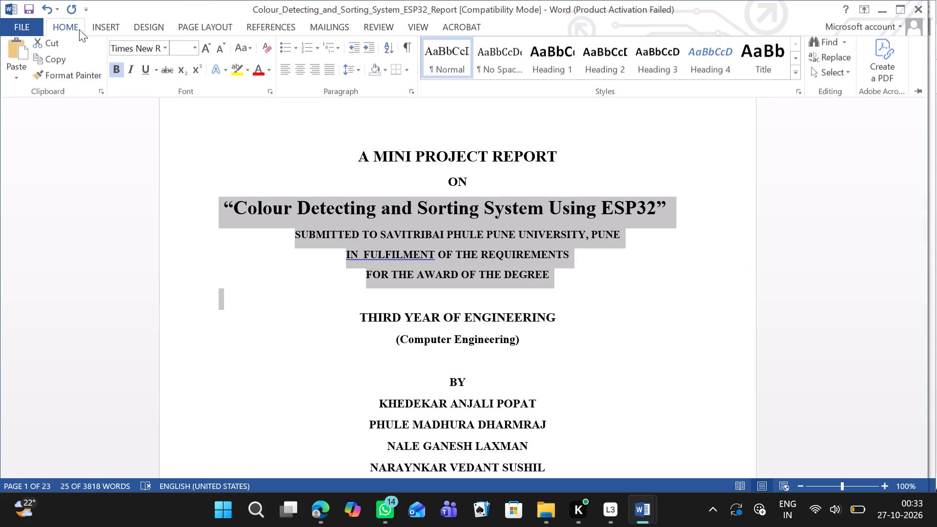
click(304, 70)
click(315, 247)
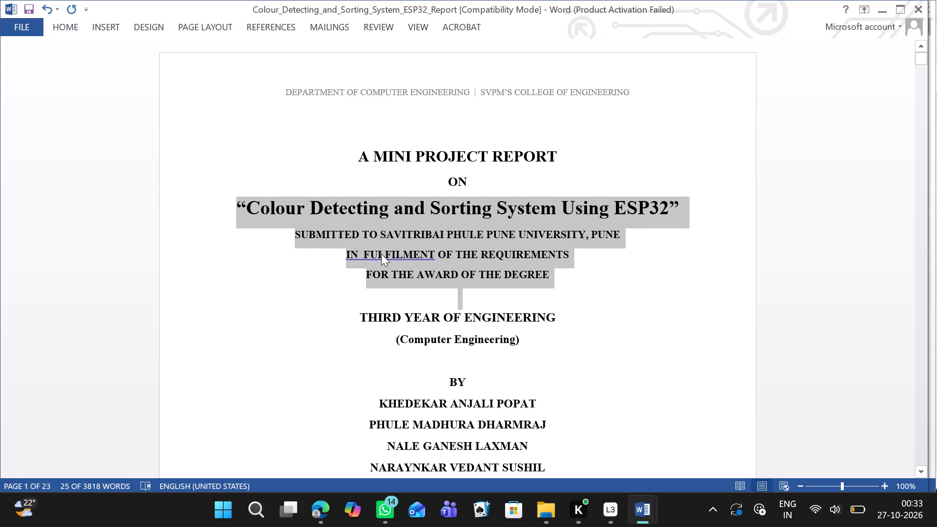
Remove the extra space between "IN" and "FULFILMENT" in the title page's submission text.
click(381, 254)
click(381, 254)
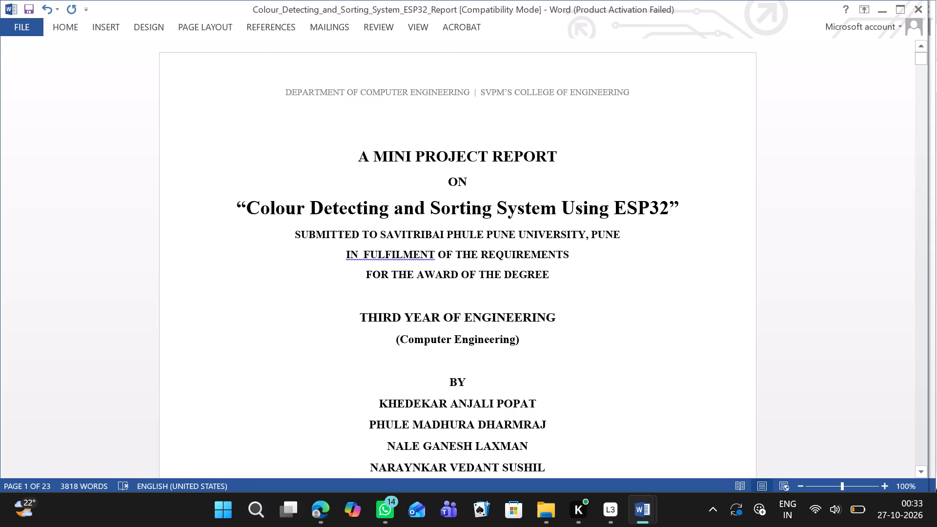
click(364, 254)
key(BackSpace)
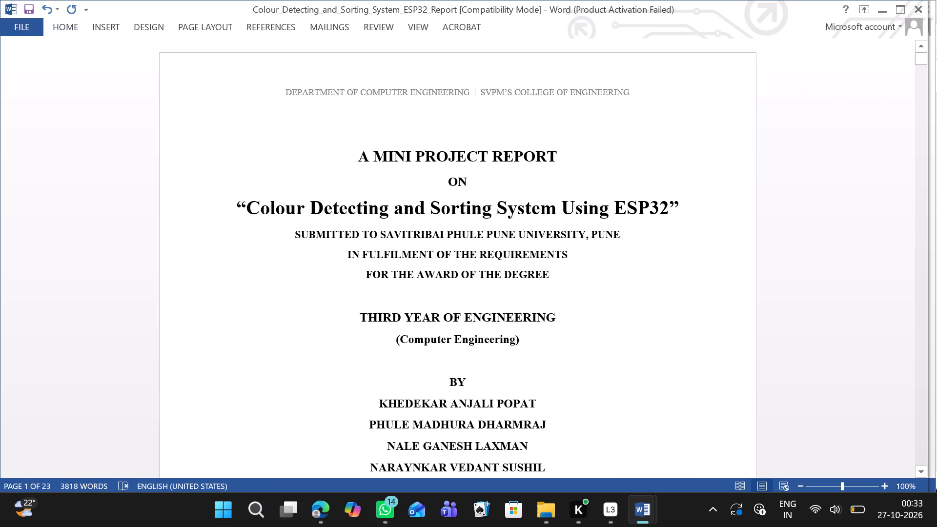
scroll(411, 307, down, 3)
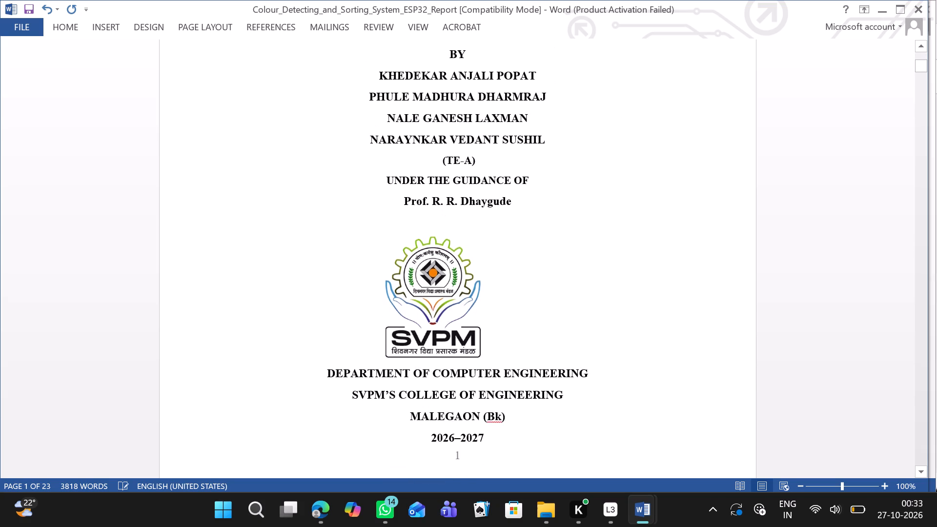
Shift the SVPM logo on the title page to the centre by inserting seven spaces in front of it.
scroll(411, 307, down, 1)
click(392, 157)
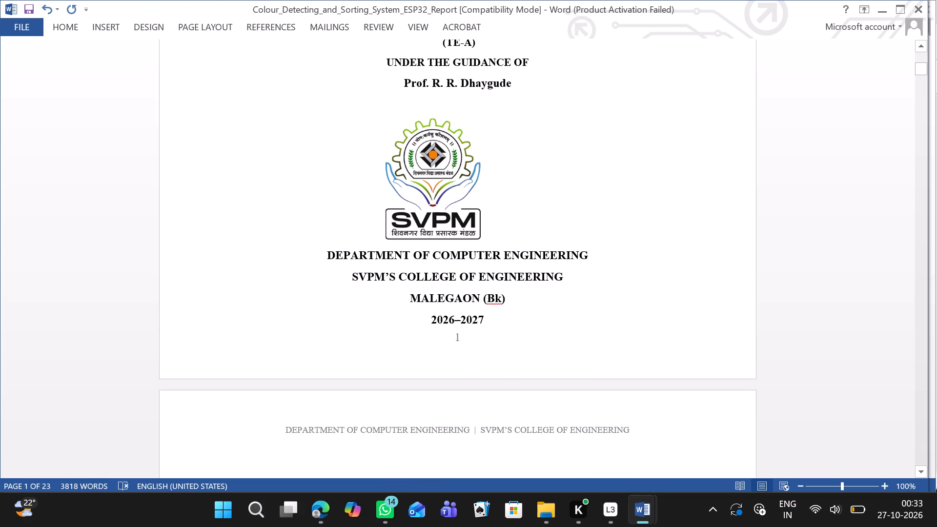
click(349, 147)
key(space)
key(space)
key(space)
key(space)
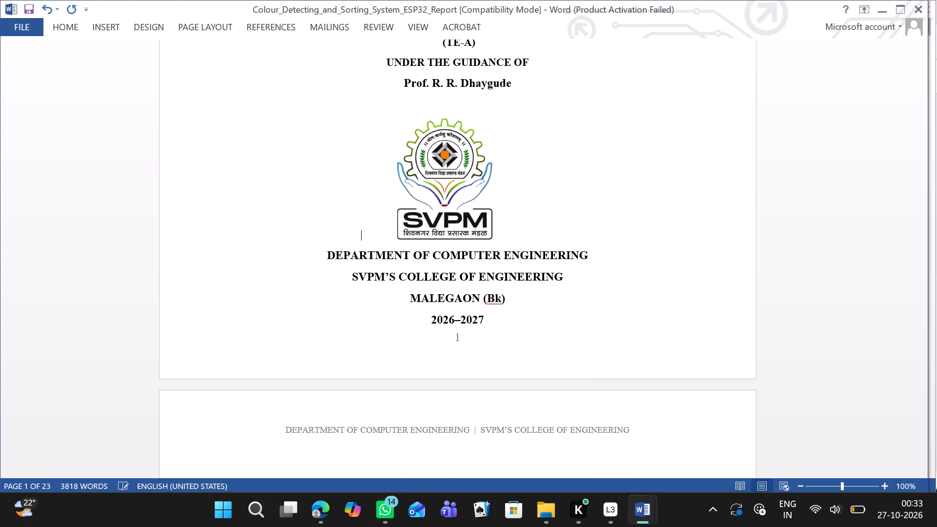
key(space)
key(space)
key(space)
double_click(349, 142)
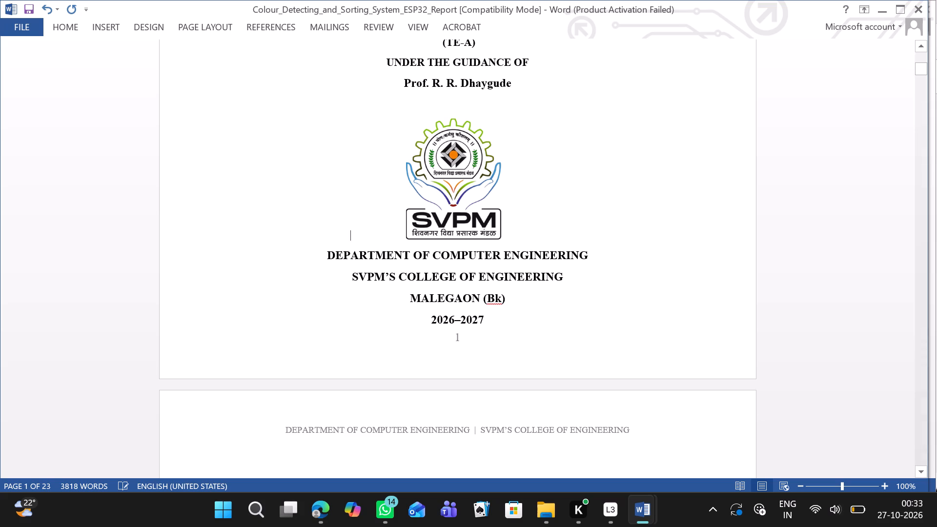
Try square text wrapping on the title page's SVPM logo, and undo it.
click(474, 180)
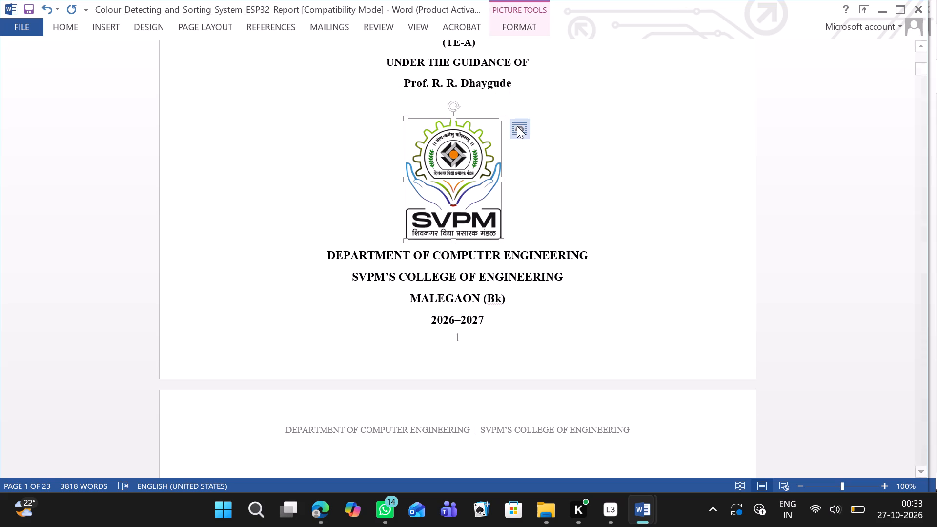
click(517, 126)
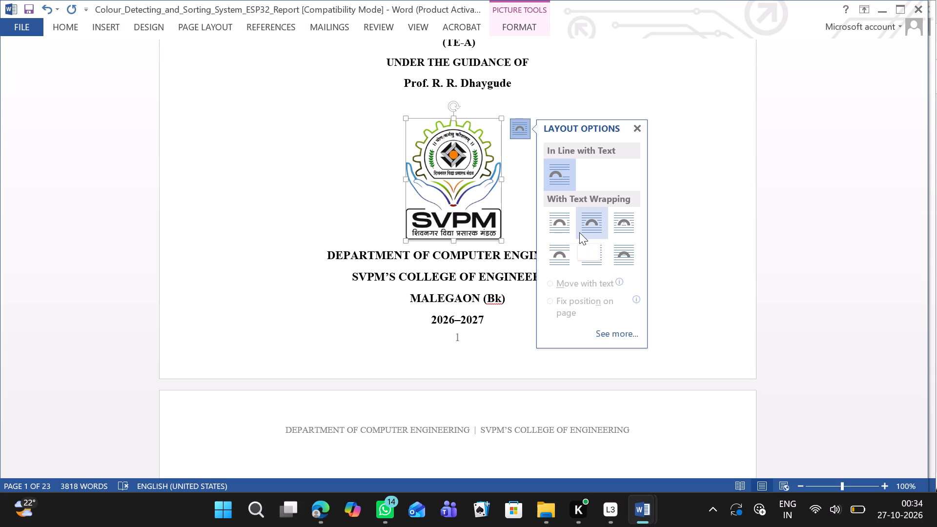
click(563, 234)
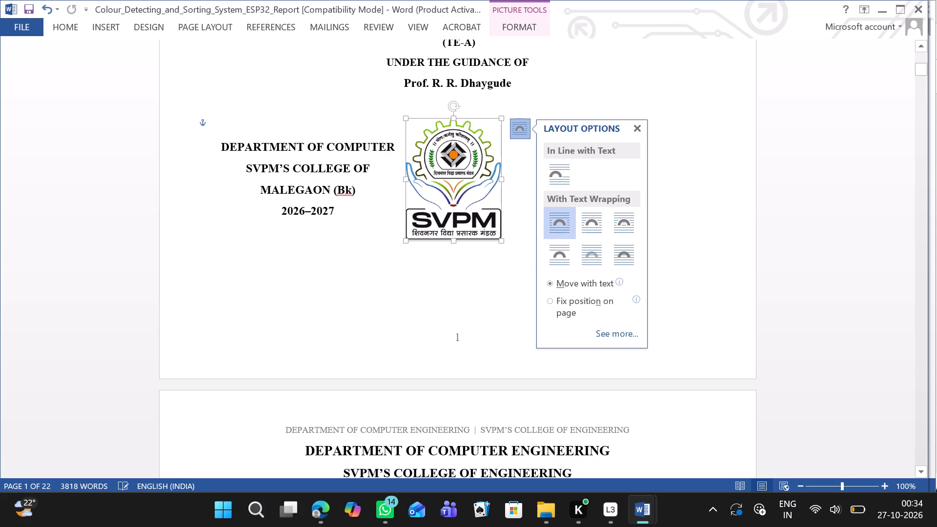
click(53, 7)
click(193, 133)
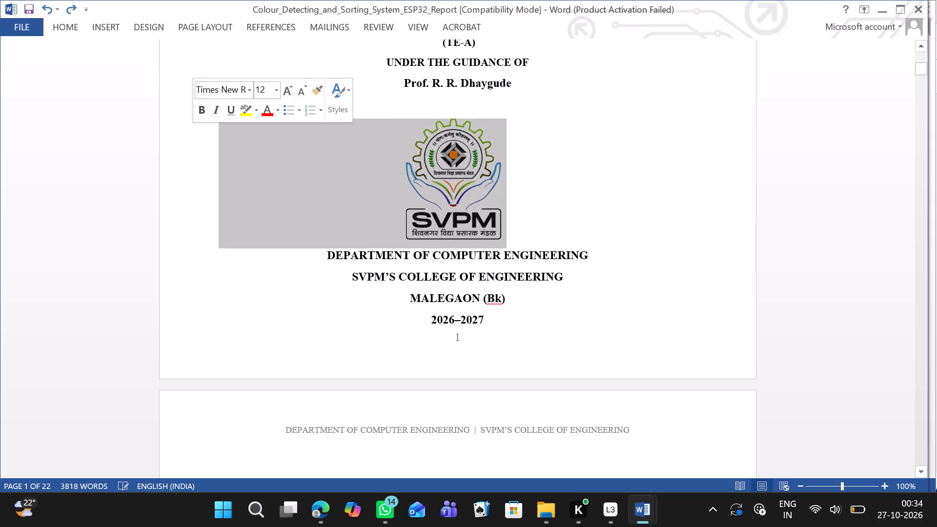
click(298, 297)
Review the title page's layout from the report heading down to the academic year line.
scroll(525, 219, up, 1)
scroll(525, 219, down, 1)
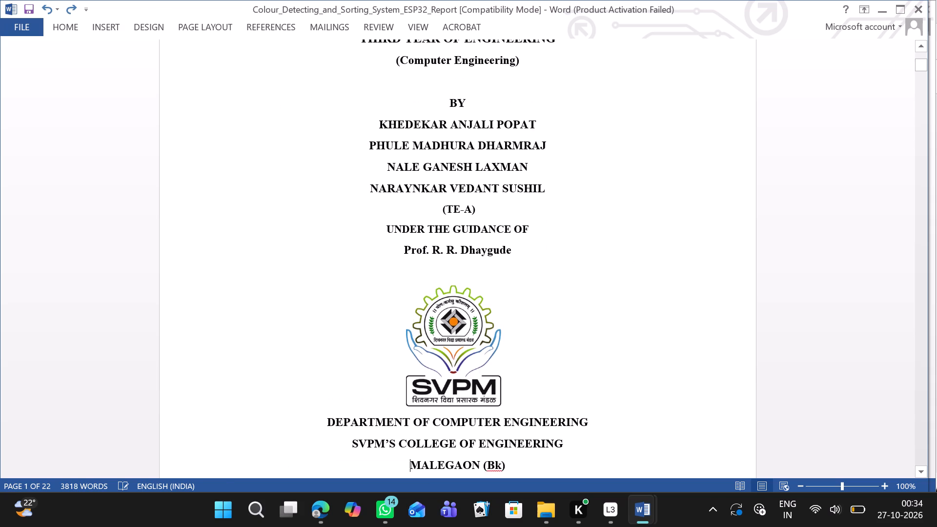
scroll(525, 219, down, 1)
scroll(525, 219, up, 1)
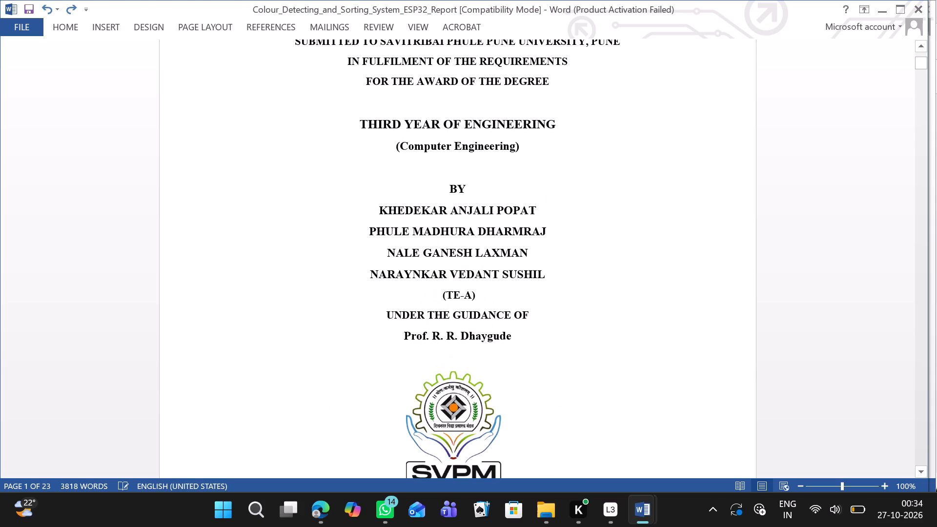
scroll(498, 197, up, 1)
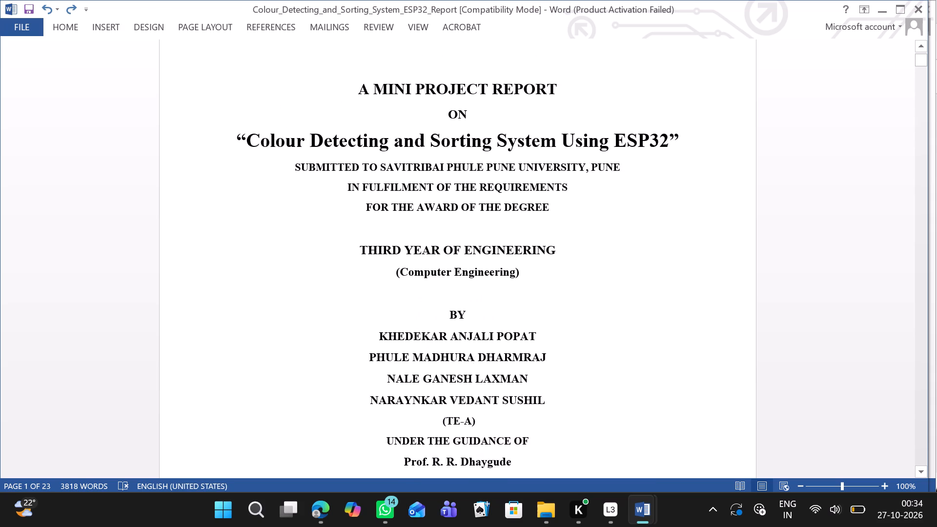
scroll(498, 197, up, 1)
scroll(498, 197, down, 4)
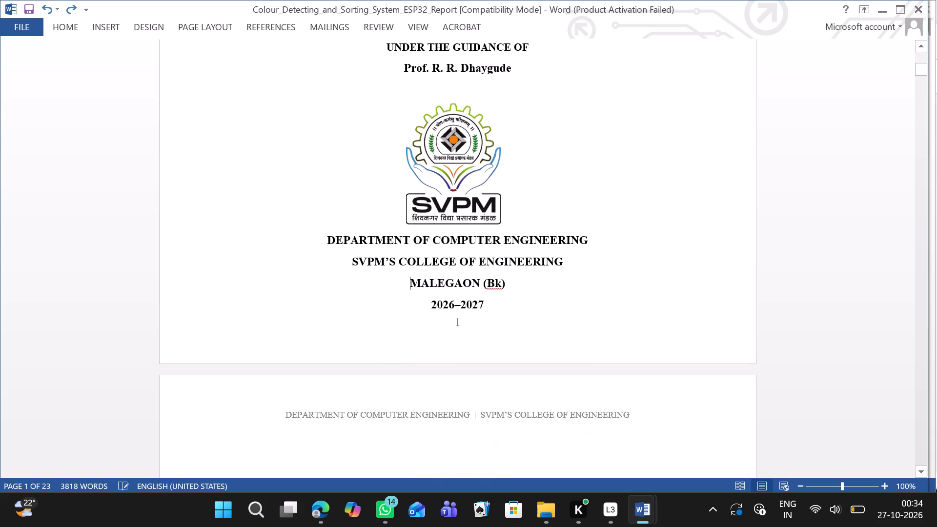
Remove the blank page between the title page and the Certificate page.
scroll(498, 197, down, 4)
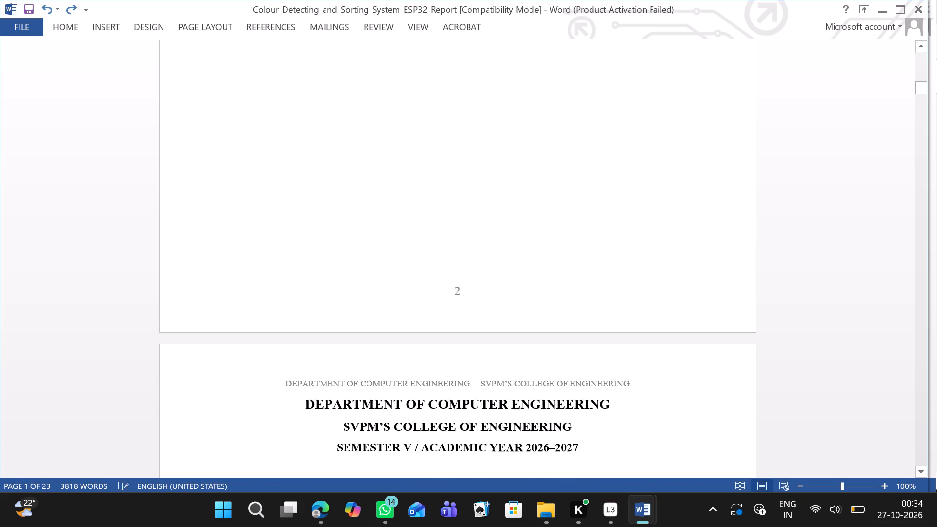
scroll(498, 197, down, 1)
click(431, 144)
scroll(334, 247, up, 2)
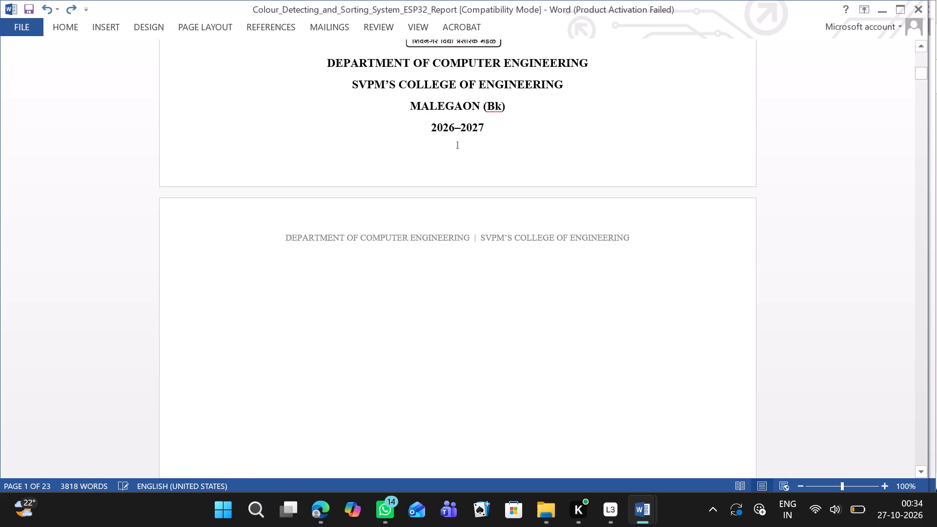
scroll(334, 247, up, 2)
scroll(334, 247, down, 5)
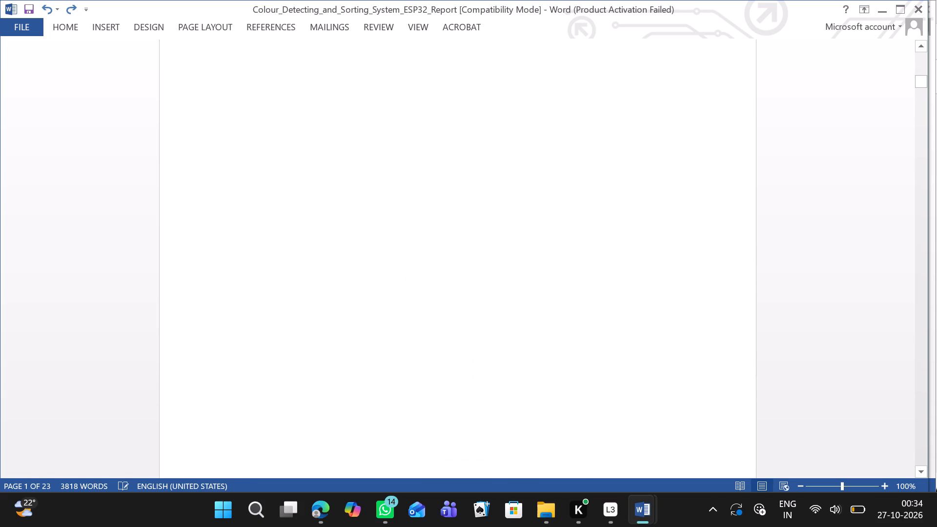
scroll(306, 325, down, 1)
click(274, 432)
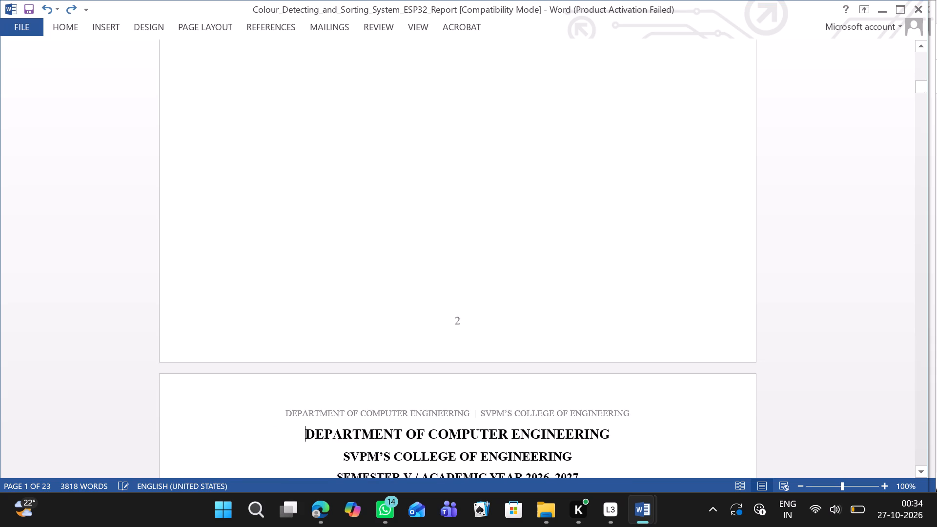
key(BackSpace)
key(BackSpace)
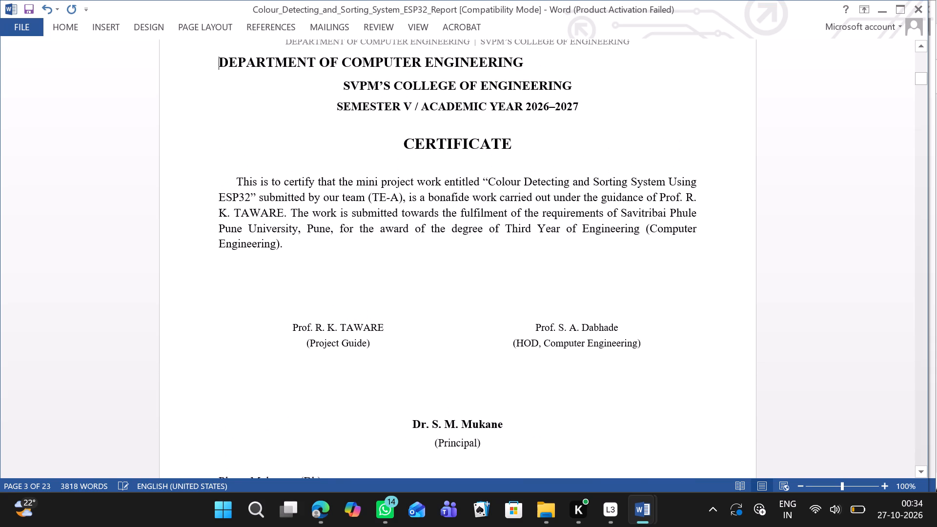
Centre the department, college and semester heading lines at the top of the Certificate page.
scroll(295, 435, up, 2)
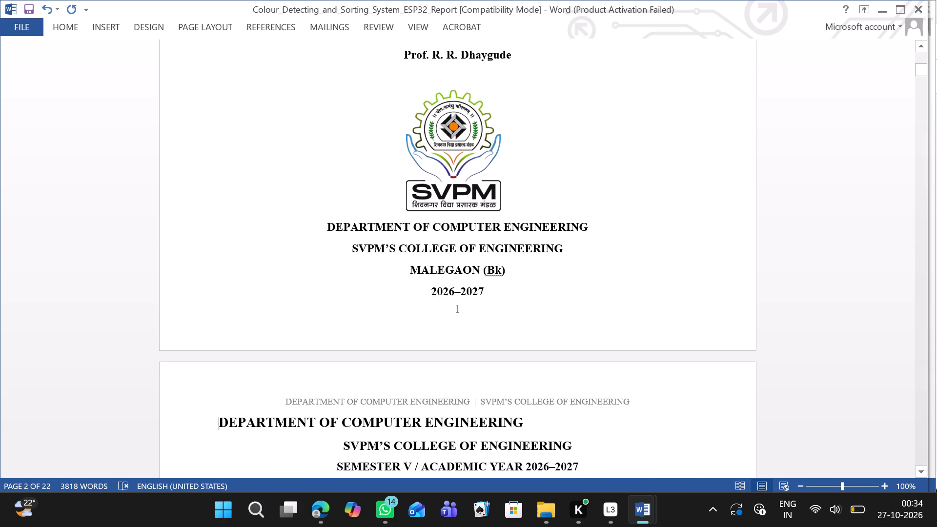
drag(212, 430, 496, 470)
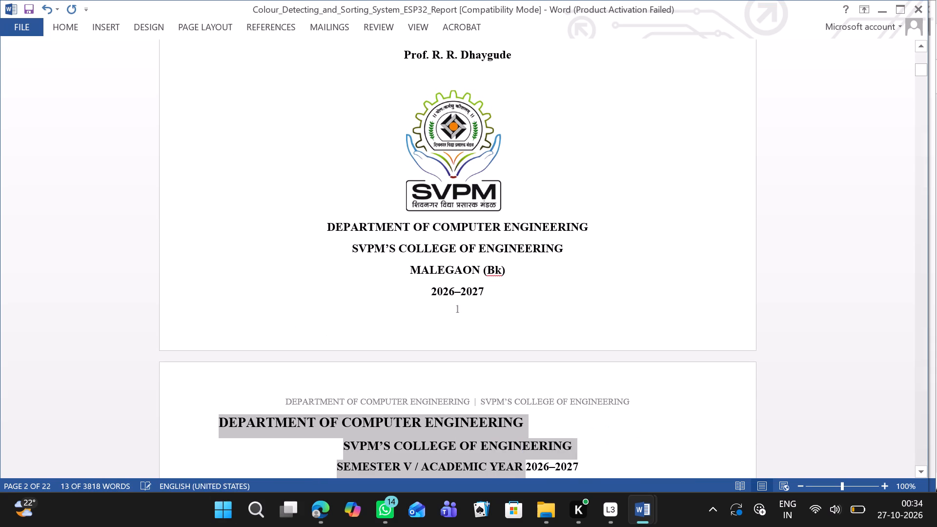
click(69, 20)
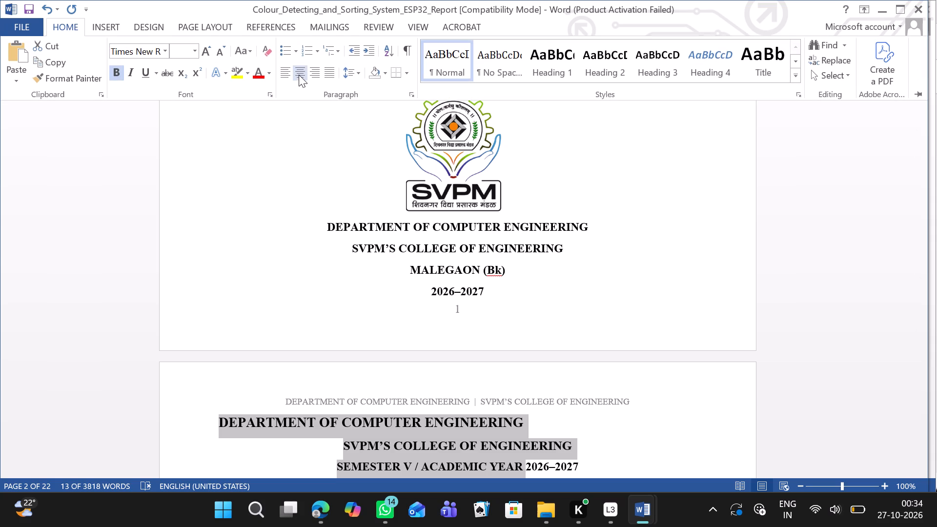
click(299, 75)
click(330, 311)
scroll(330, 311, down, 1)
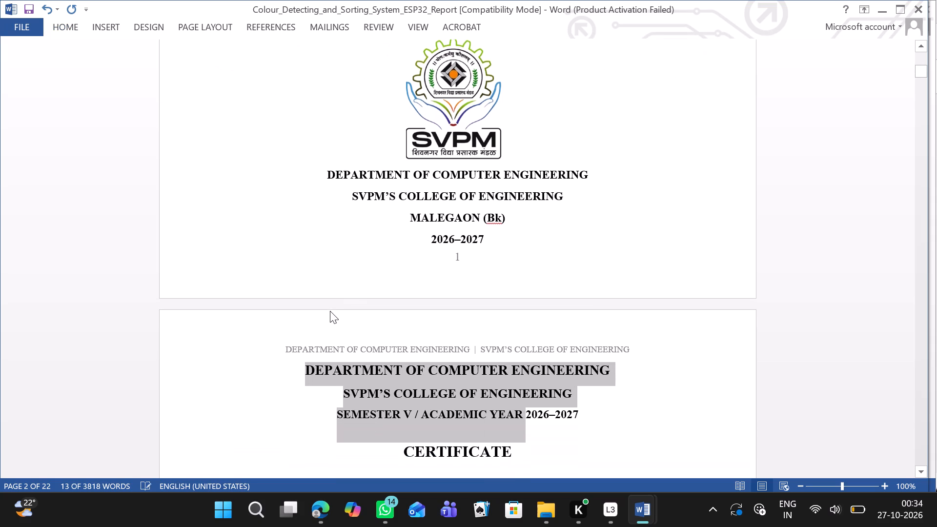
click(476, 277)
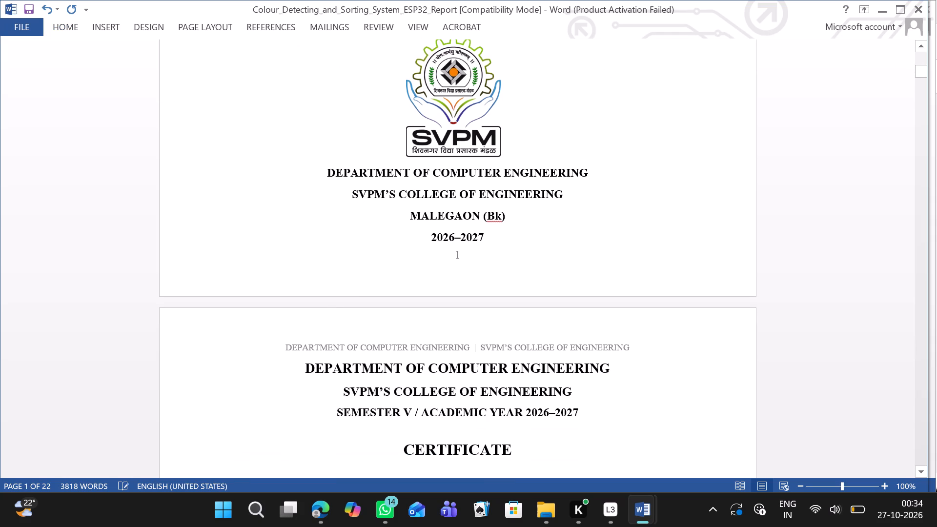
Ignore all spelling flags for "Bk" in the title page's "MALEGAON (Bk)" line.
double_click(497, 217)
right_click(497, 217)
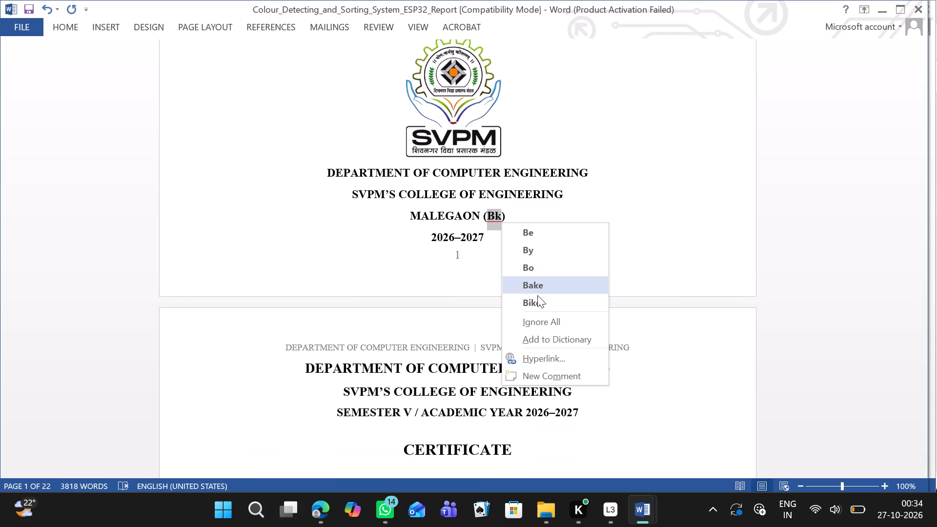
click(542, 314)
click(432, 342)
Examine the ESP32 report's Certificate page and the Acknowledgement page that follows it.
scroll(432, 342, down, 1)
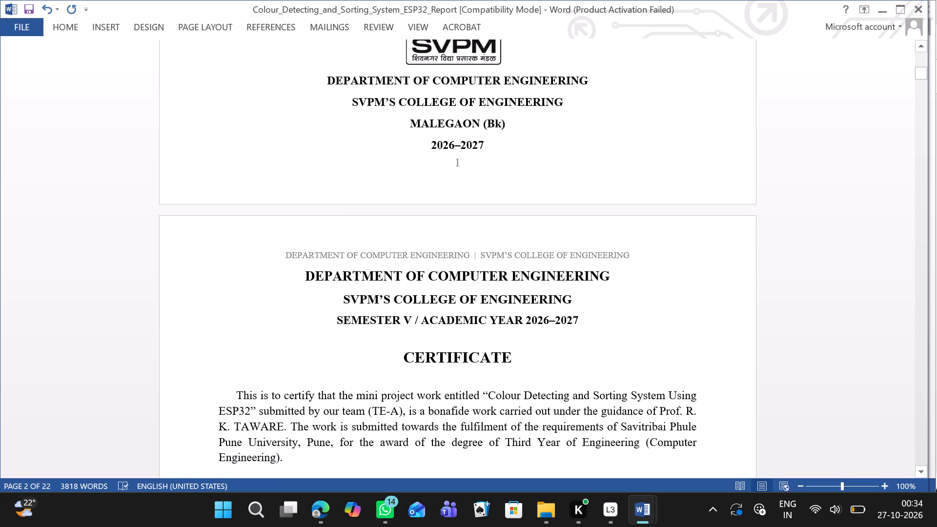
scroll(498, 362, down, 1)
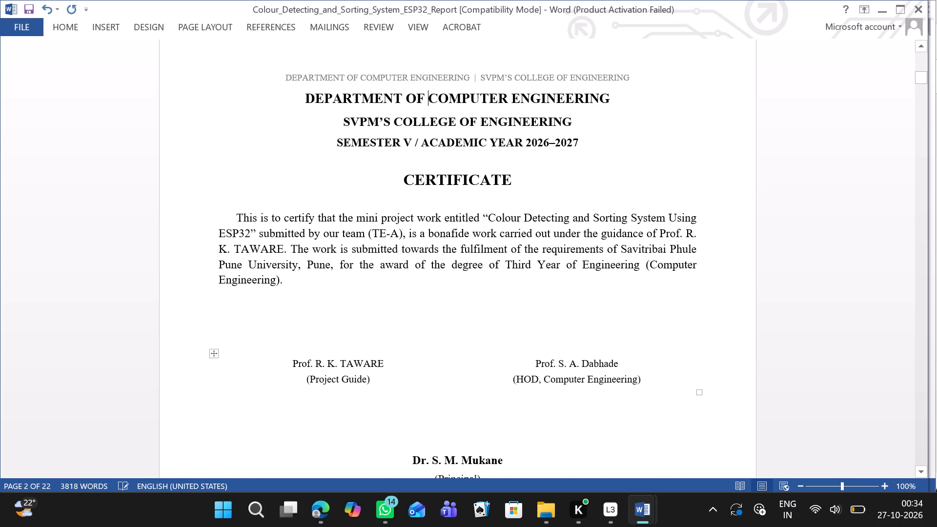
scroll(430, 302, down, 1)
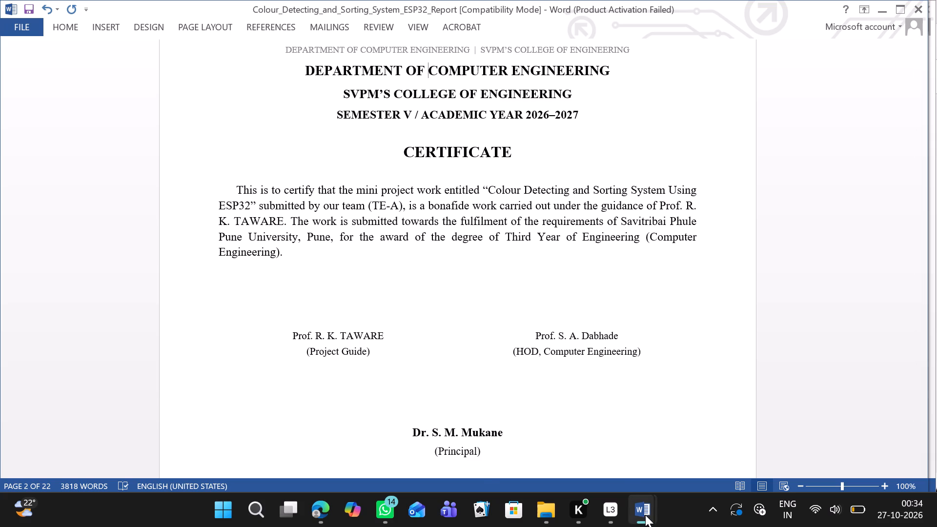
click(702, 413)
scroll(605, 358, up, 2)
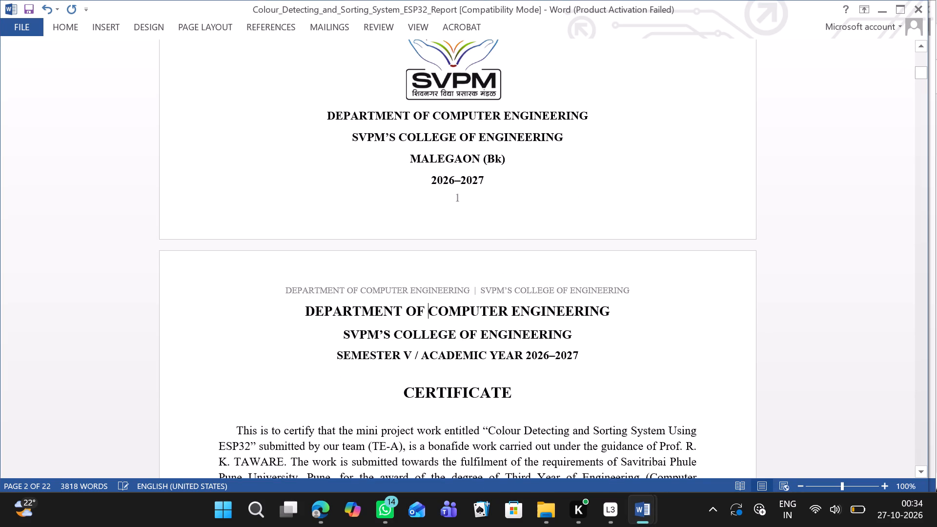
scroll(605, 358, down, 1)
scroll(446, 324, down, 1)
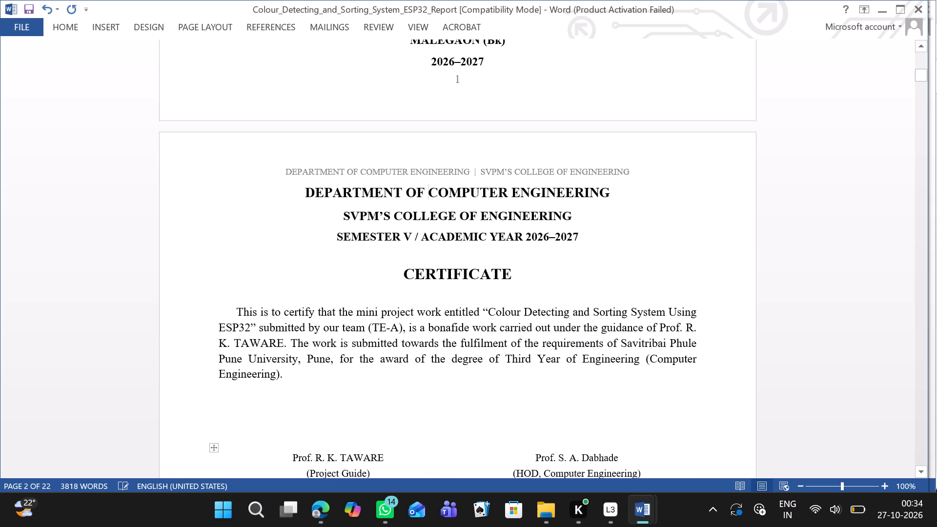
scroll(446, 324, down, 1)
scroll(446, 324, up, 1)
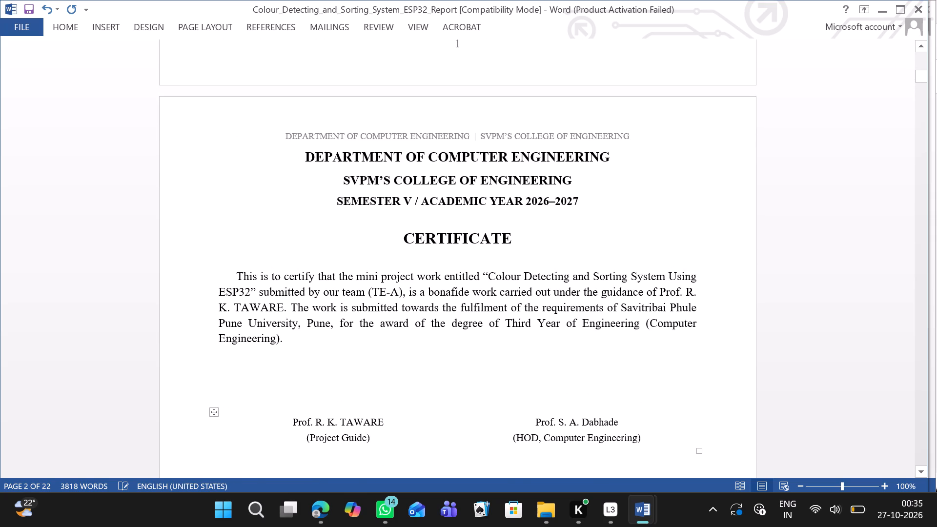
click(329, 323)
scroll(472, 333, down, 5)
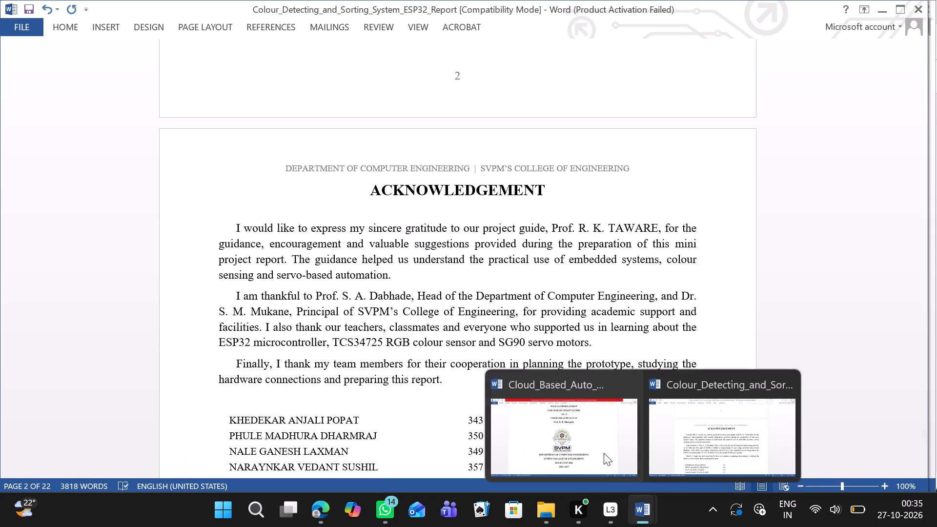
Switch to the Cloud Based Auto Attendance System report and copy its entire Certificate page, from the department heading to the Date line.
click(586, 428)
scroll(515, 305, down, 1)
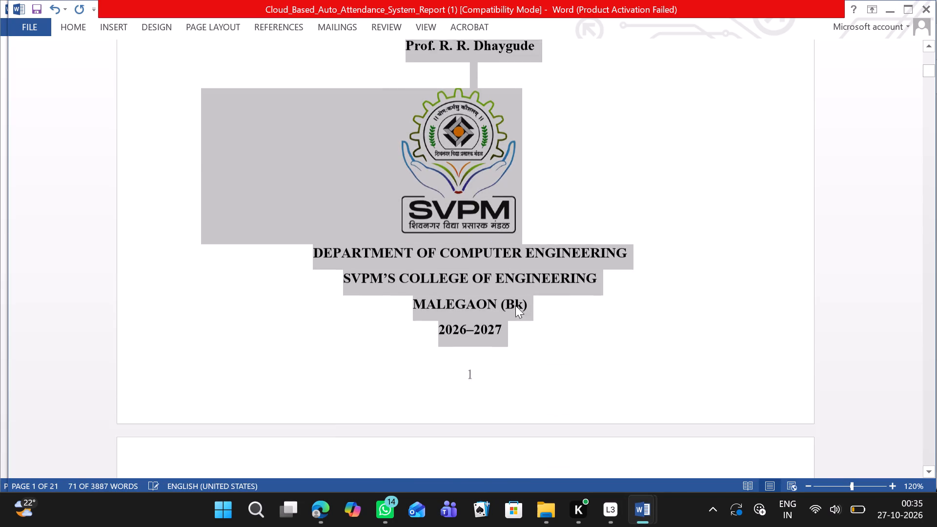
scroll(515, 305, down, 1)
click(515, 305)
scroll(515, 305, down, 1)
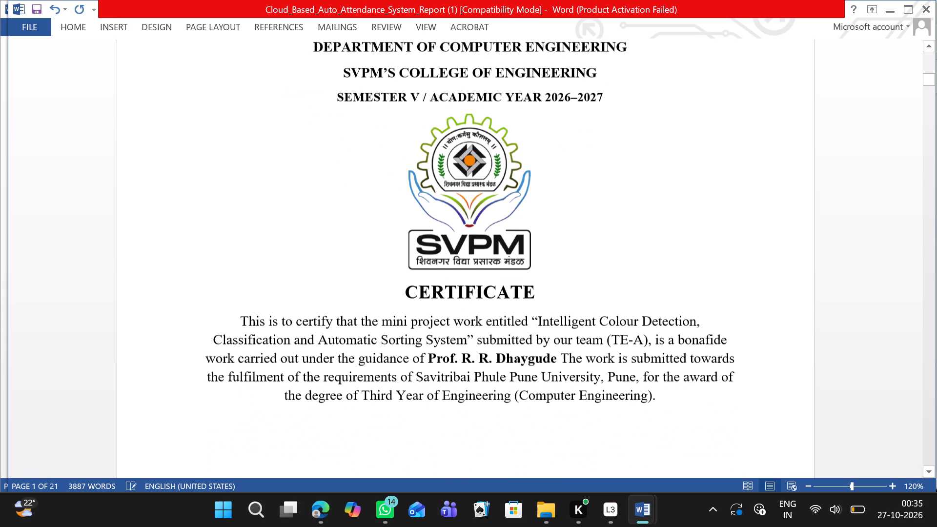
scroll(515, 305, down, 1)
scroll(611, 319, up, 1)
scroll(611, 319, down, 1)
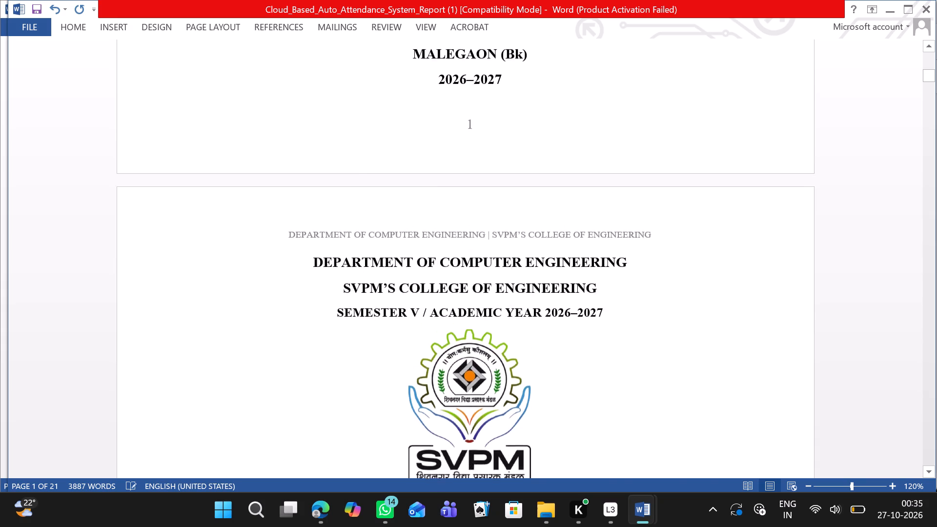
scroll(611, 319, down, 1)
scroll(611, 319, up, 1)
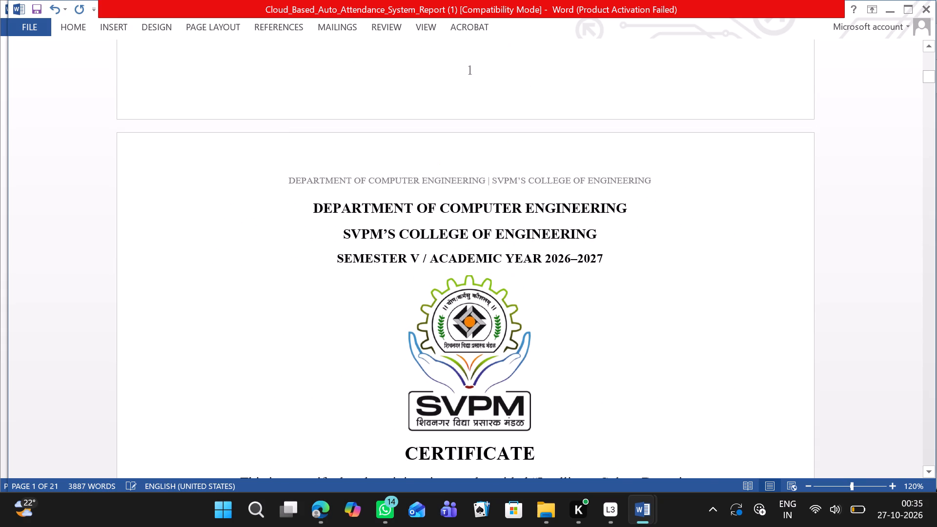
drag(302, 208, 629, 424)
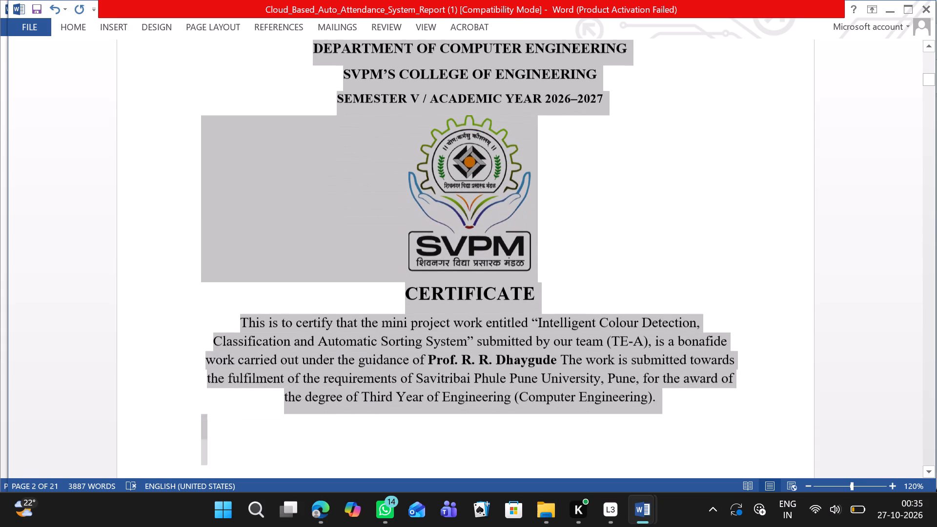
drag(629, 424, 601, 271)
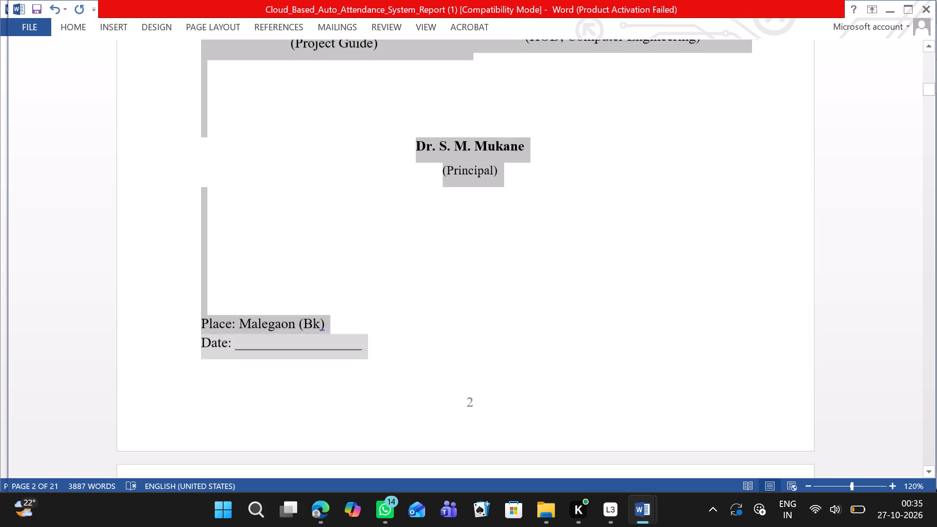
drag(601, 271, 529, 364)
key(ctrl+c)
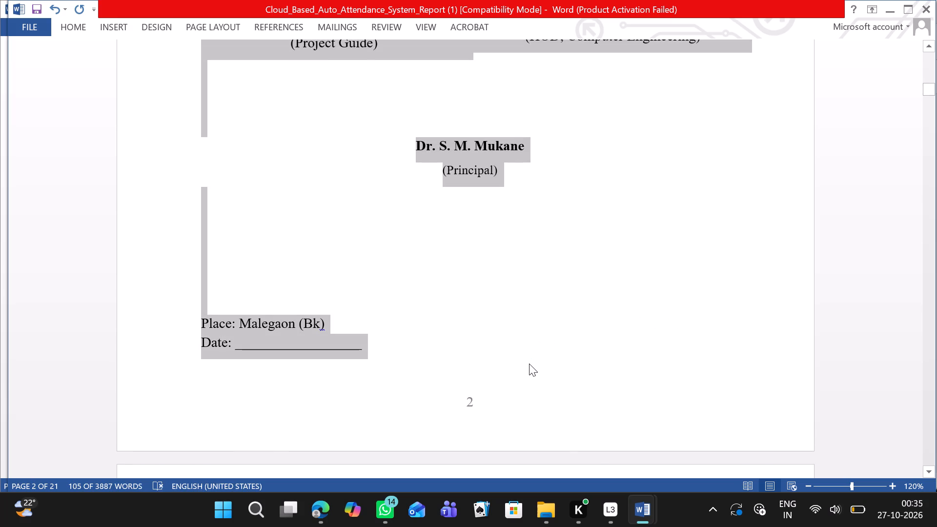
In the ESP32 report, replace the whole Certificate page content with the copied Certificate page.
click(684, 441)
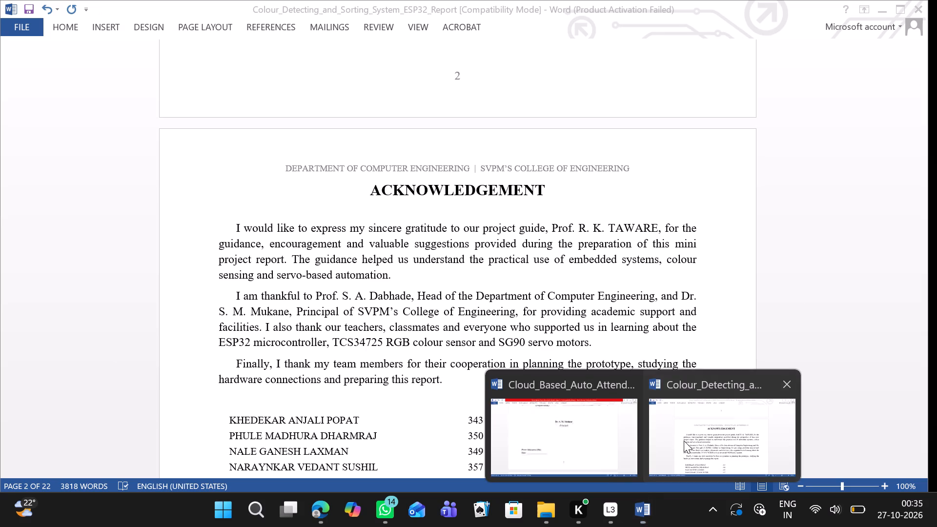
scroll(558, 316, up, 9)
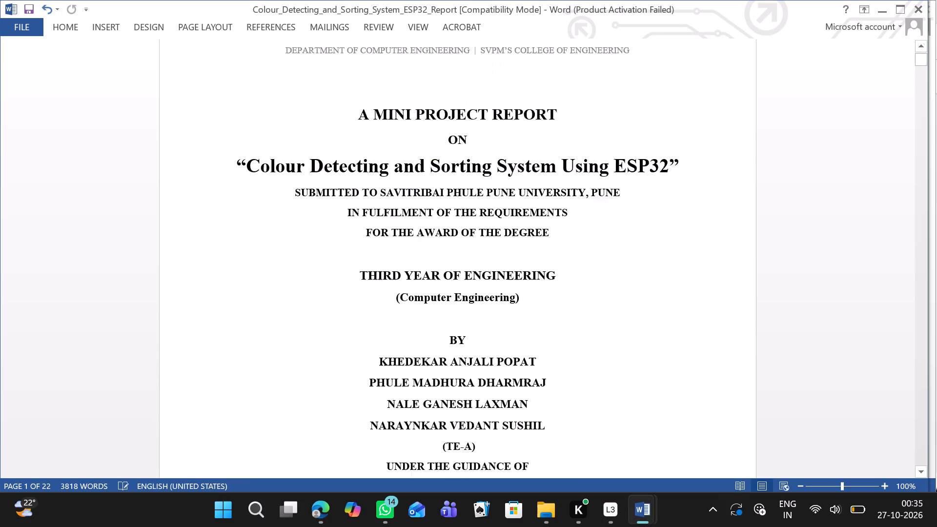
scroll(558, 316, up, 7)
scroll(558, 316, down, 3)
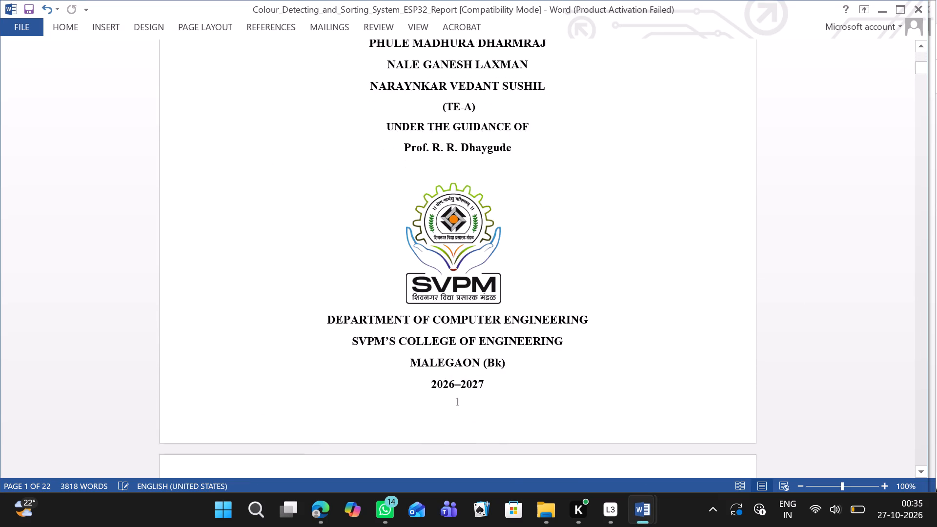
scroll(558, 316, down, 1)
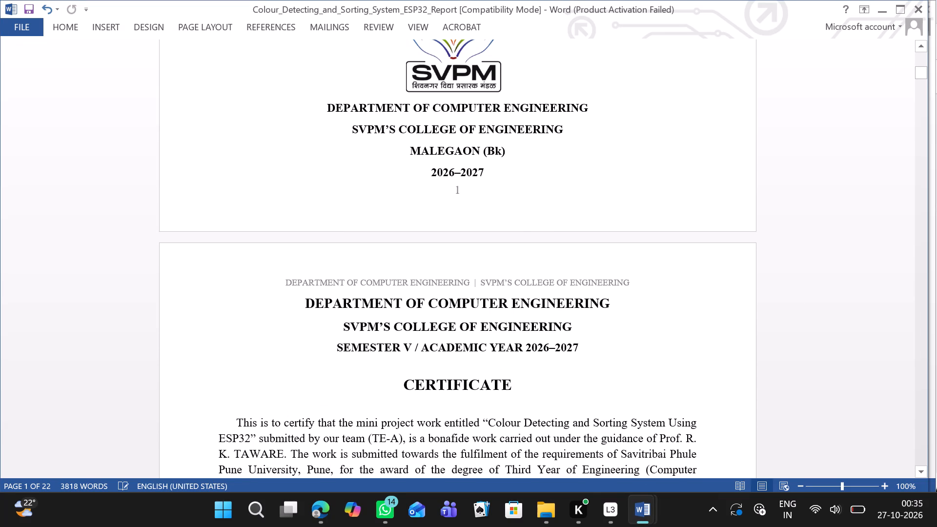
drag(297, 295, 513, 327)
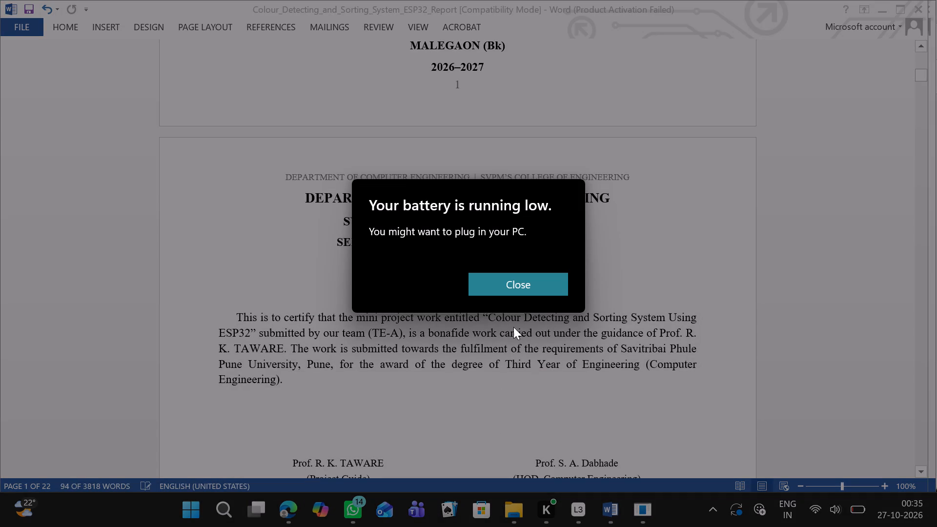
drag(513, 327, 513, 315)
click(527, 275)
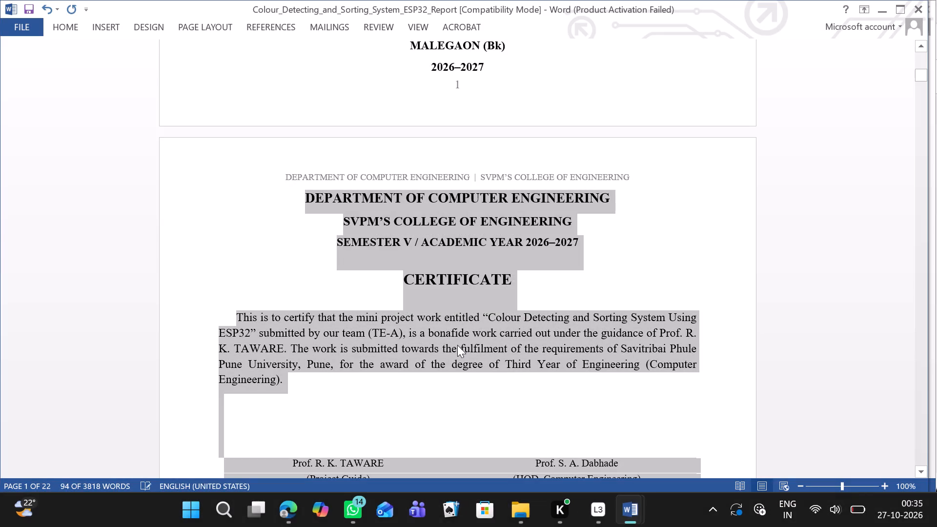
click(457, 345)
drag(304, 195, 587, 403)
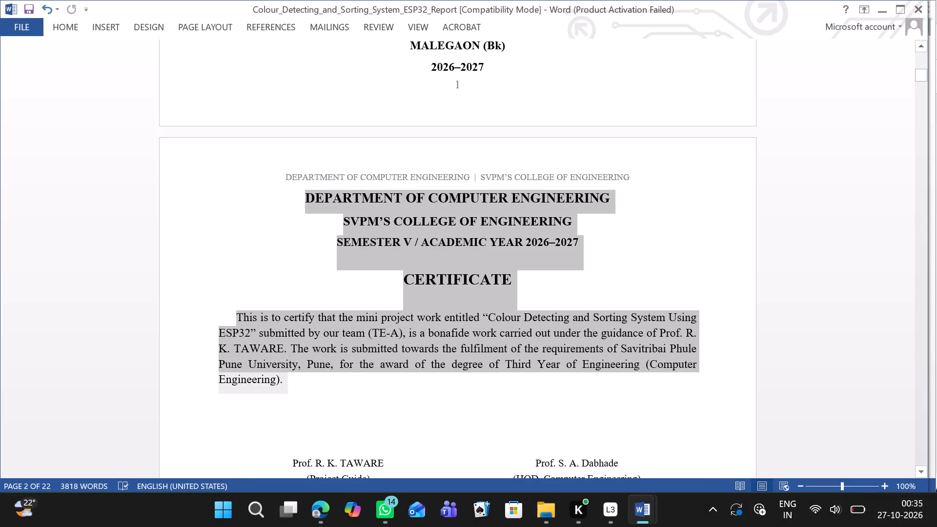
drag(587, 403, 526, 459)
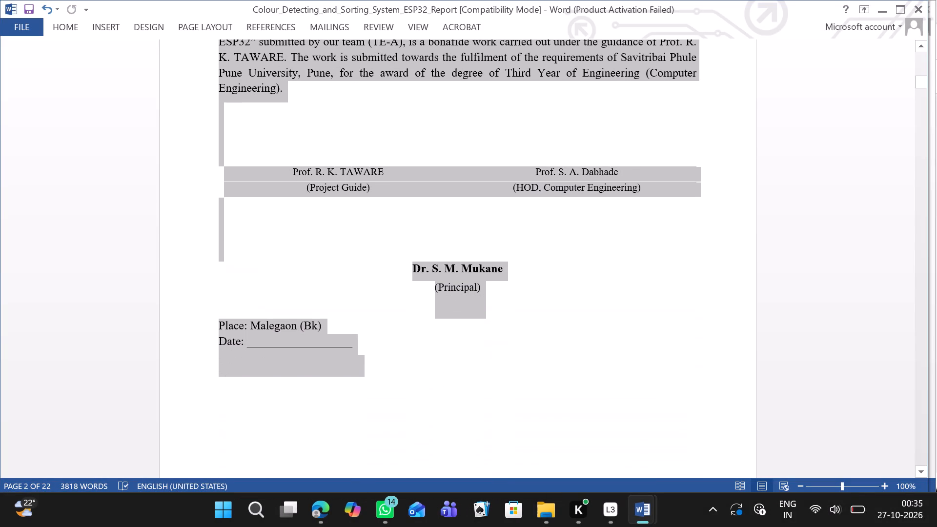
drag(526, 459, 509, 446)
key(ctrl+v)
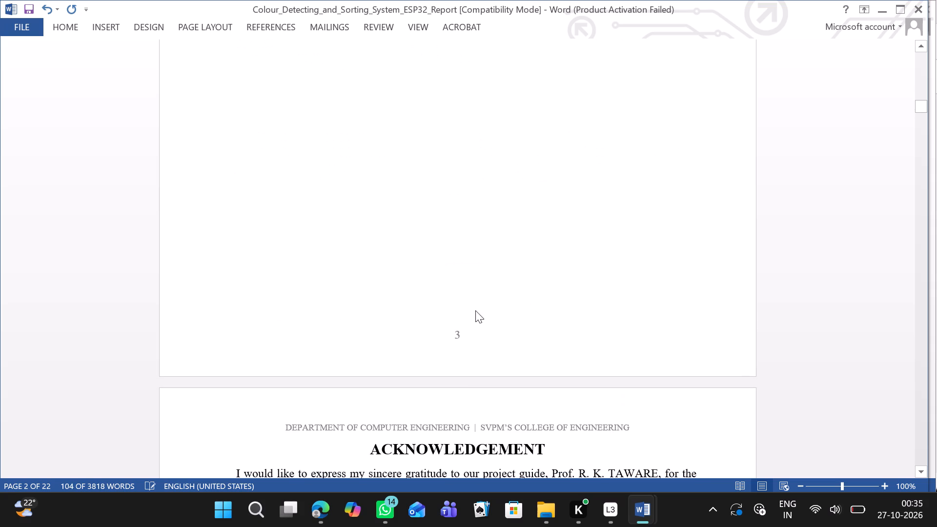
Remove one blank line above the Place line on the ESP32 report's Certificate page.
scroll(474, 263, up, 4)
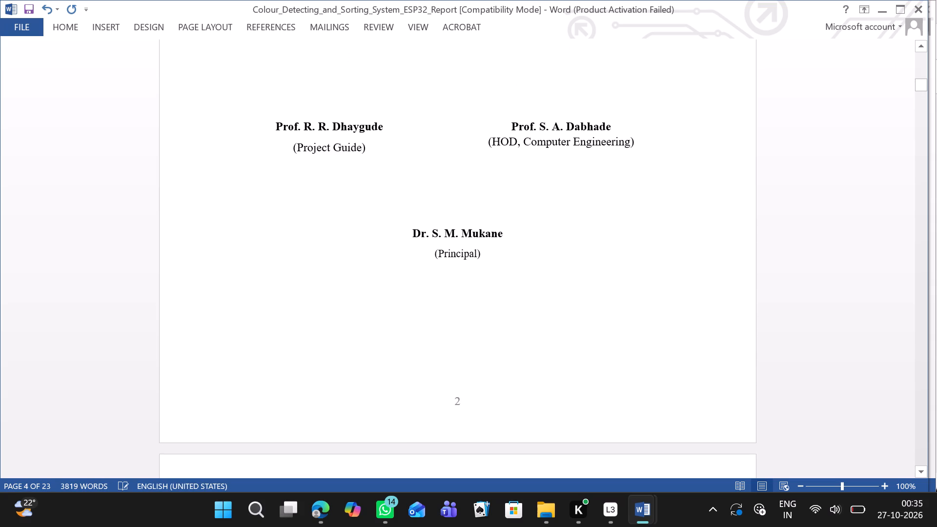
click(404, 345)
key(BackSpace)
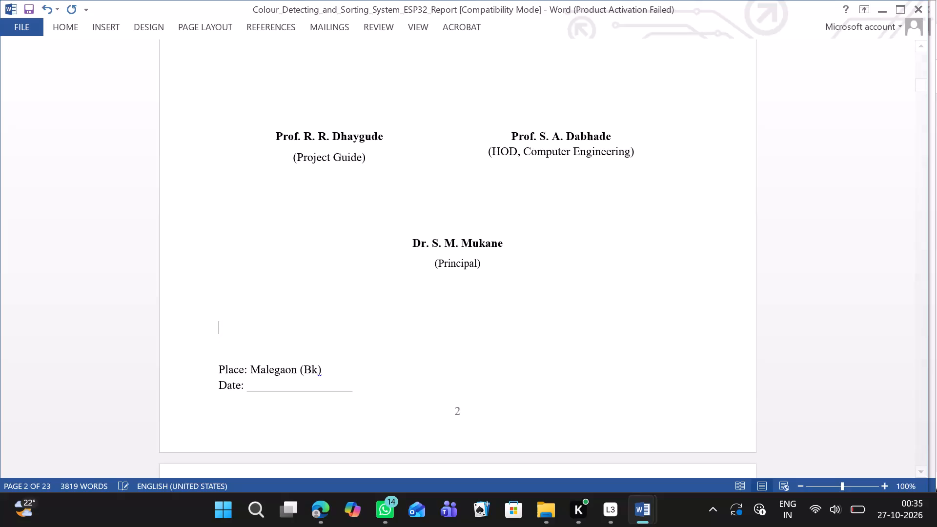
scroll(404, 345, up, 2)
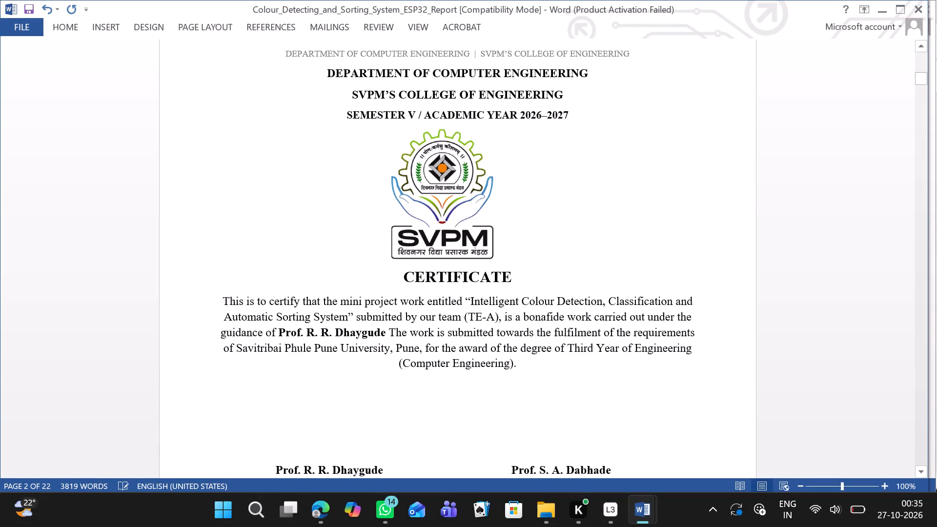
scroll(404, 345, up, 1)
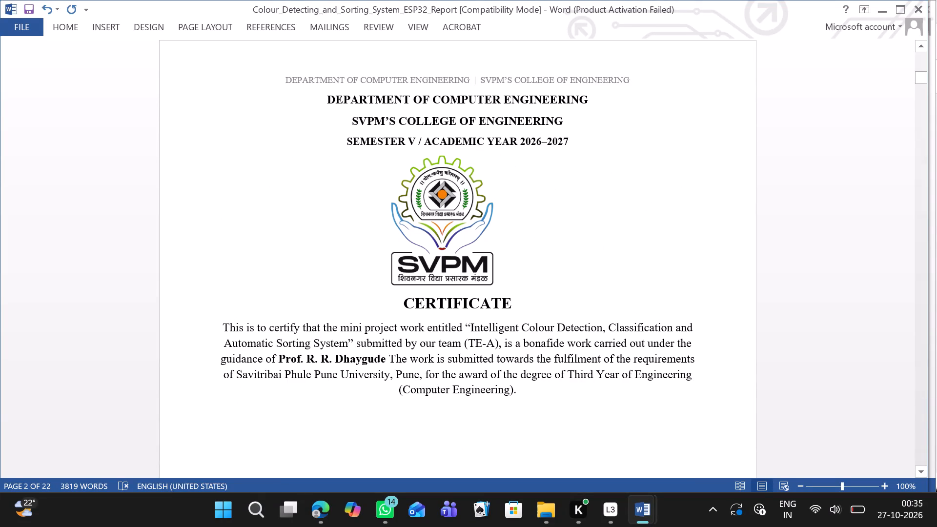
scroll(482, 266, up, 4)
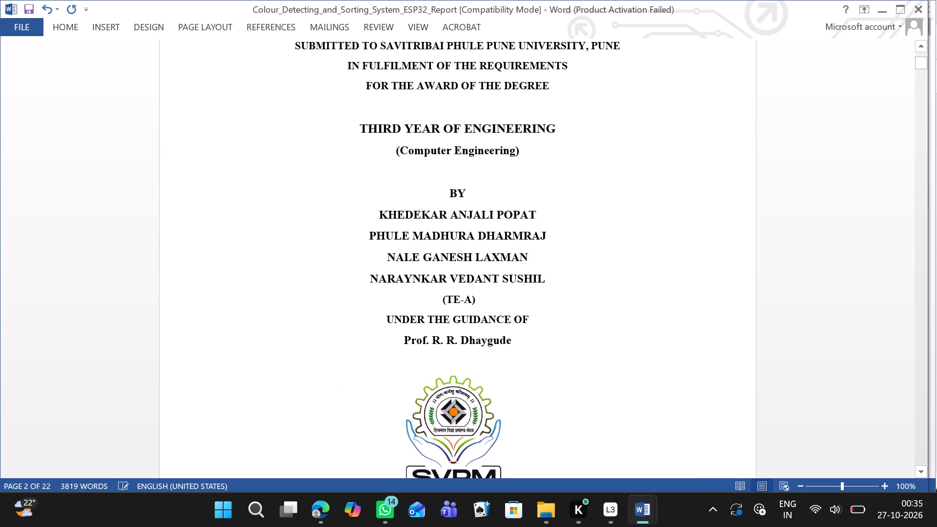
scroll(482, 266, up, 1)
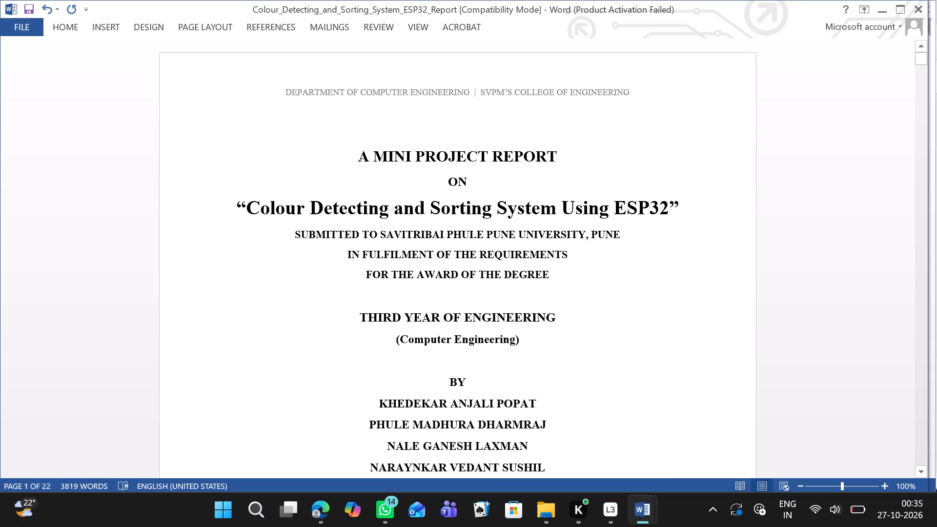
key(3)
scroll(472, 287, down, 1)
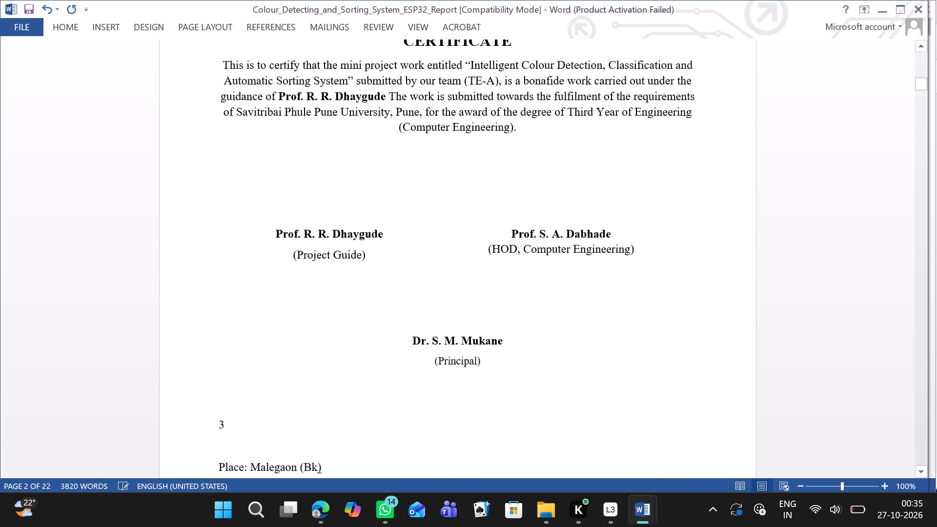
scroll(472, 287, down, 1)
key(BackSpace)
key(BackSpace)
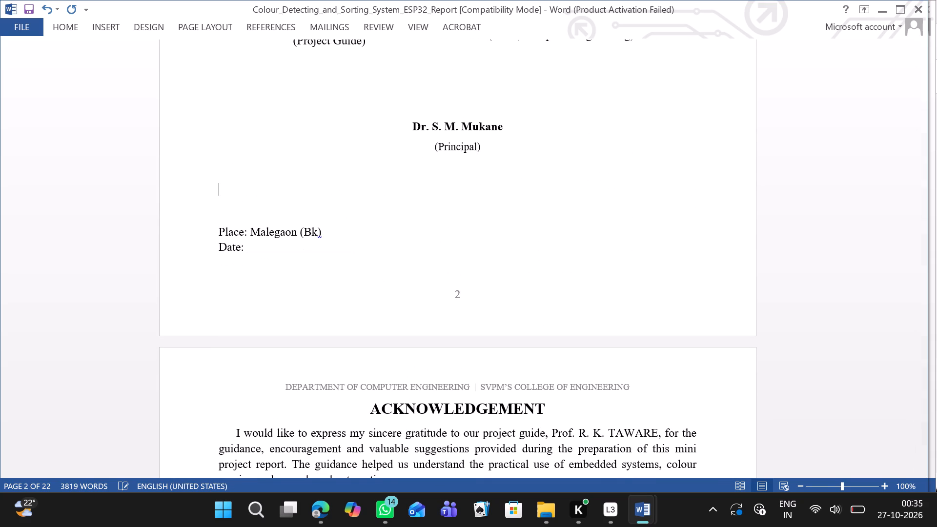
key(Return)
Remove one blank line above the "A MINI PROJECT REPORT" heading at the top of the title page.
scroll(472, 287, up, 1)
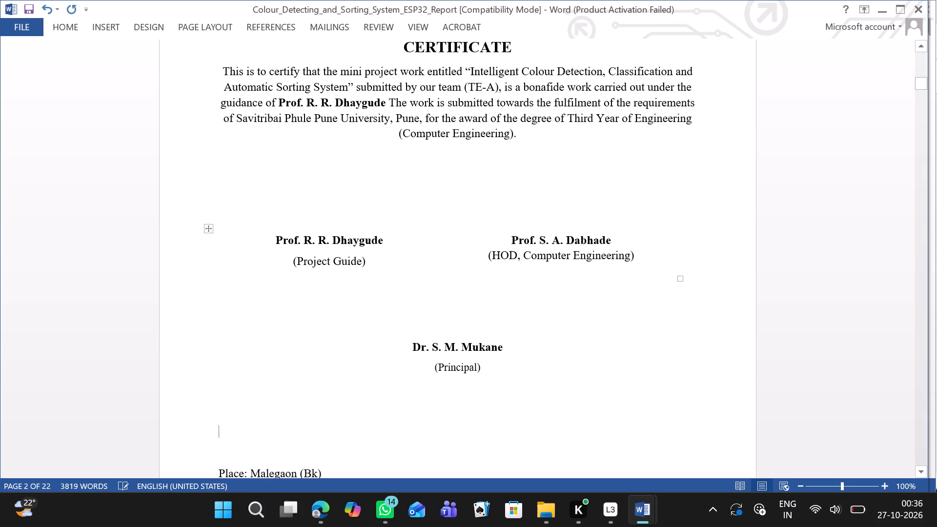
scroll(427, 203, up, 3)
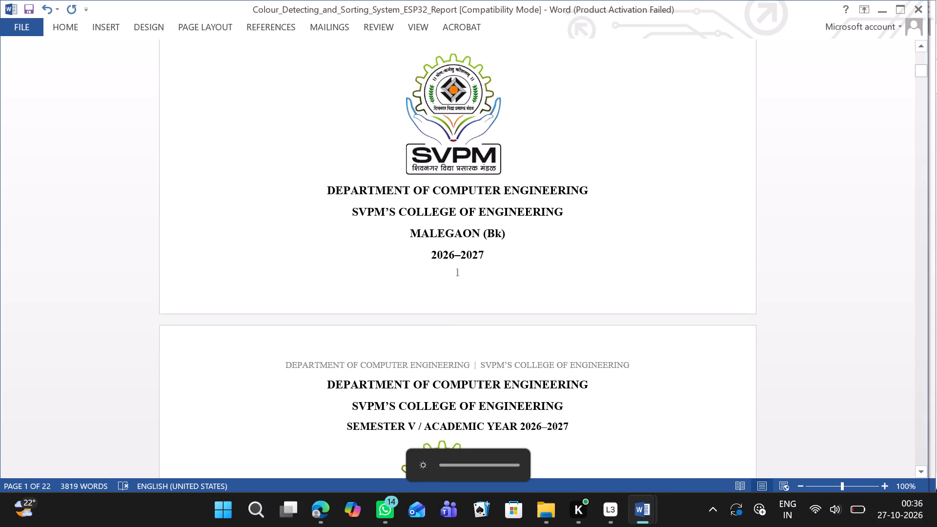
click(573, 254)
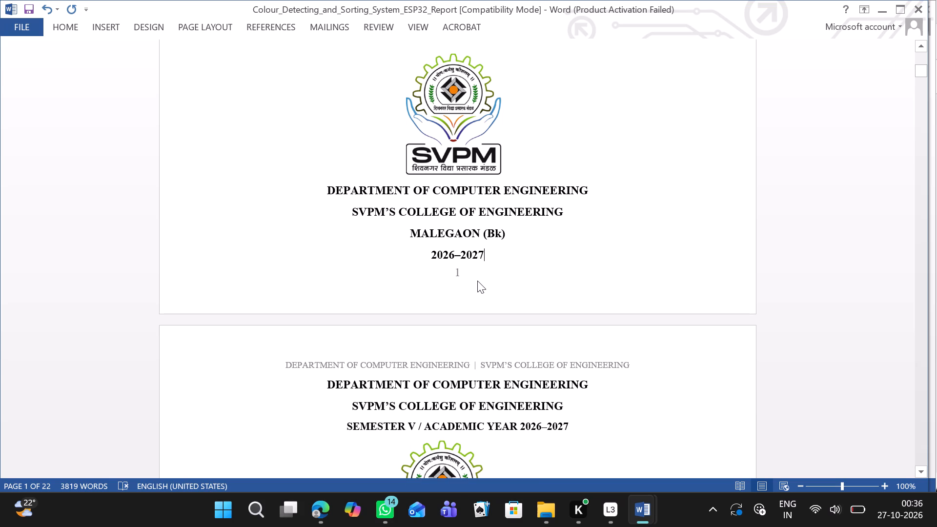
scroll(477, 281, up, 3)
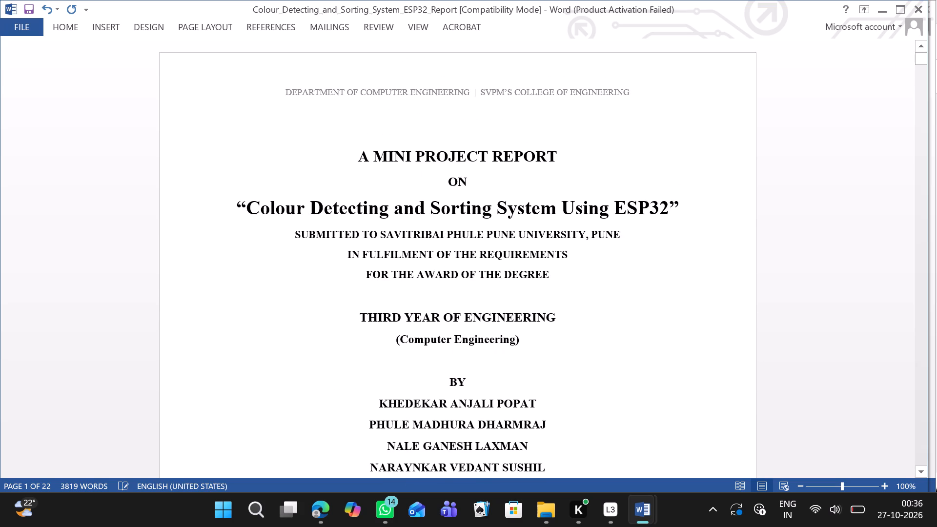
click(375, 140)
key(BackSpace)
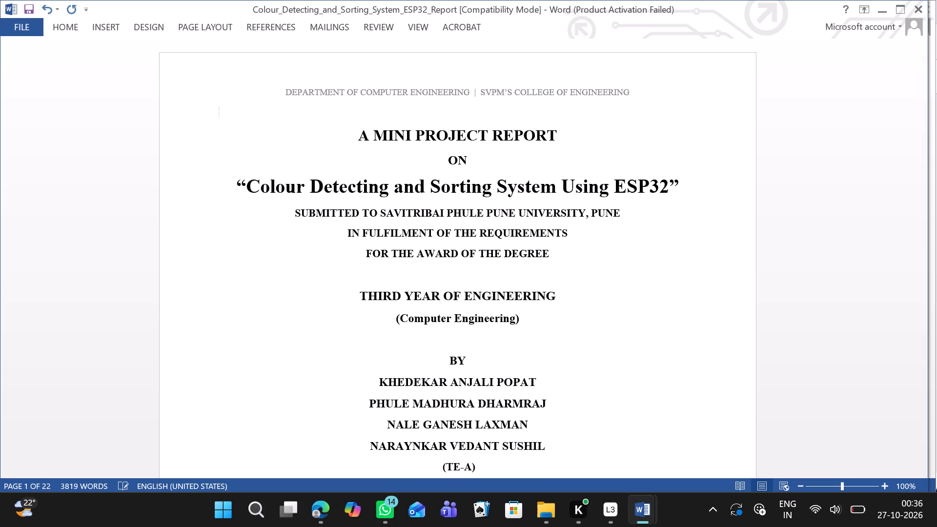
key(BackSpace)
Examine the title page and Certificate page for spacing, down to the signature blocks and the Place and Date lines.
scroll(375, 140, down, 1)
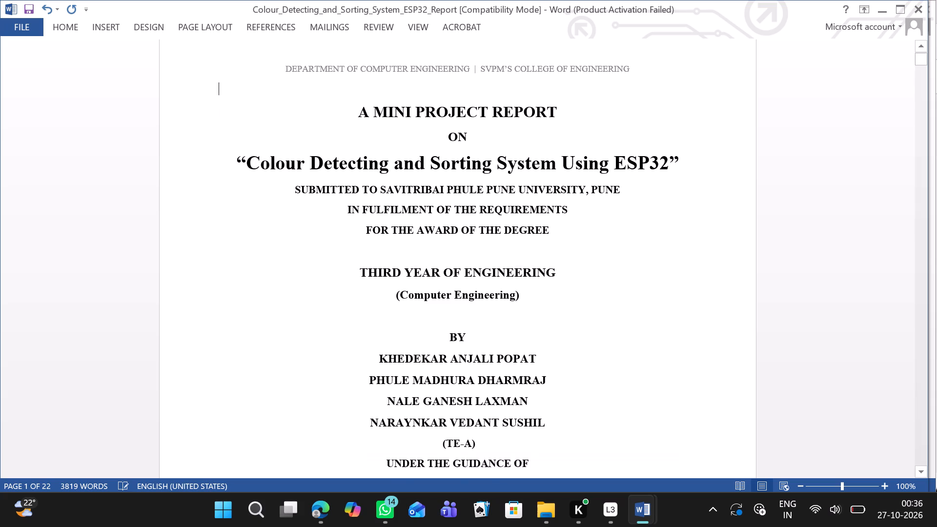
scroll(375, 140, down, 1)
scroll(482, 203, down, 2)
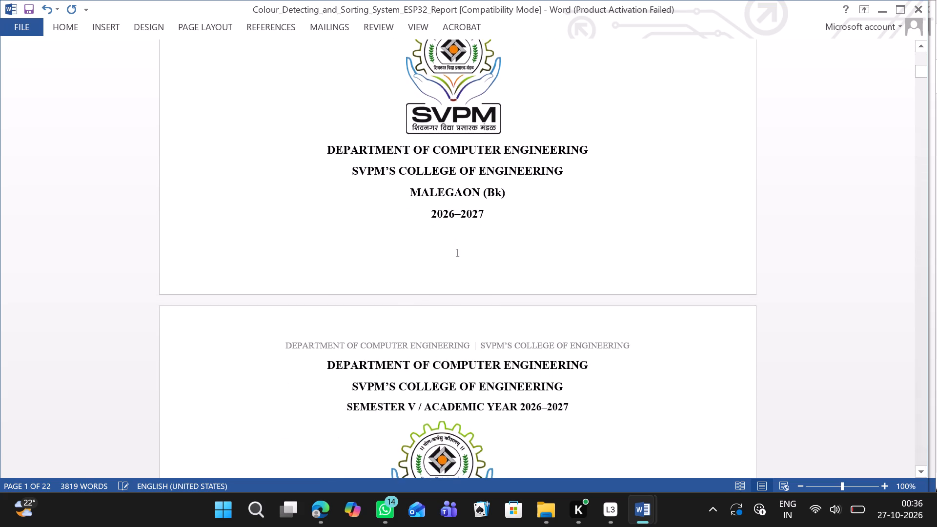
scroll(482, 203, down, 2)
scroll(401, 224, down, 1)
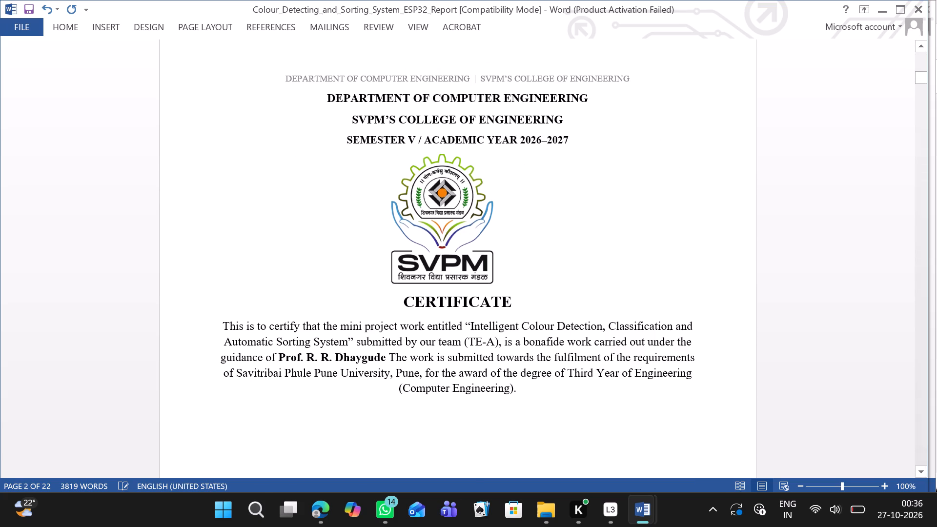
scroll(401, 224, down, 1)
scroll(363, 209, down, 1)
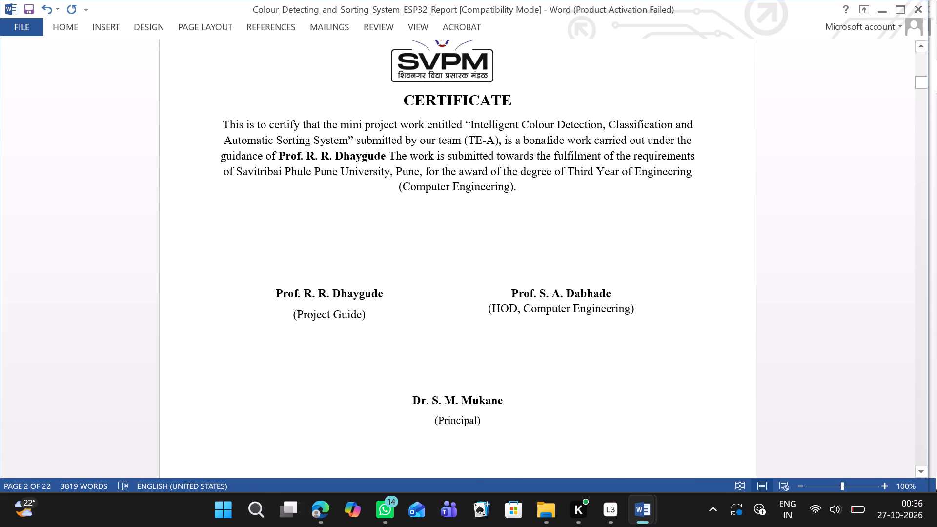
scroll(363, 209, down, 1)
click(290, 287)
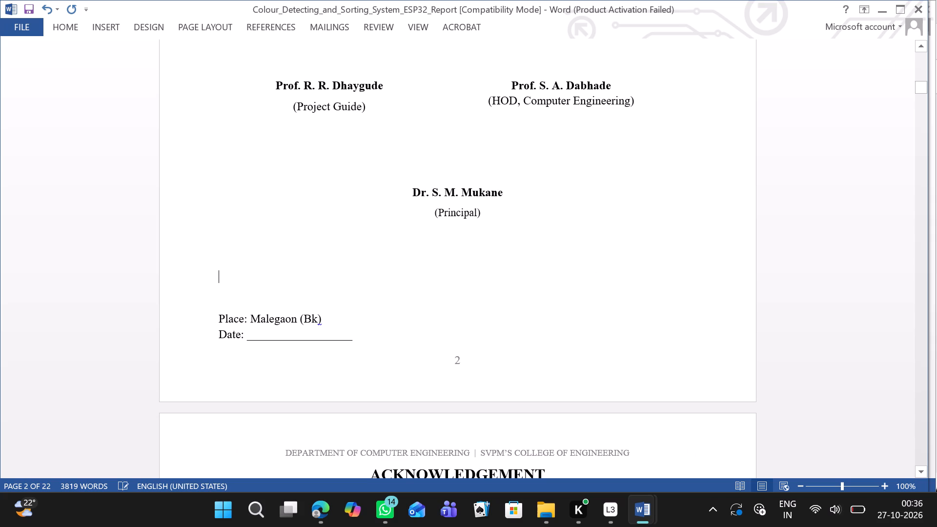
click(411, 167)
Save the ESP32 report.
scroll(411, 167, up, 2)
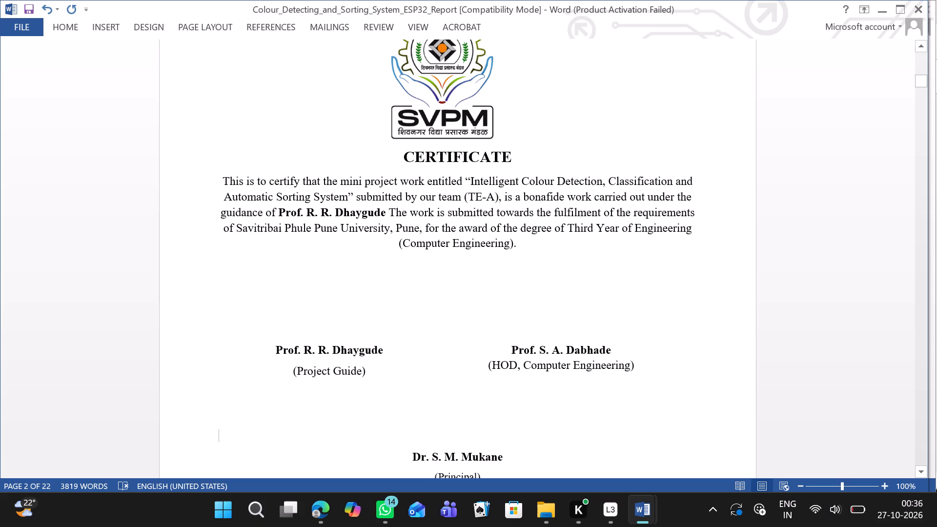
key(ctrl+s)
Examine the ESP32 report's title and Certificate pages against the Cloud Based Auto Attendance System report's Certificate page.
scroll(516, 344, up, 2)
scroll(473, 95, up, 1)
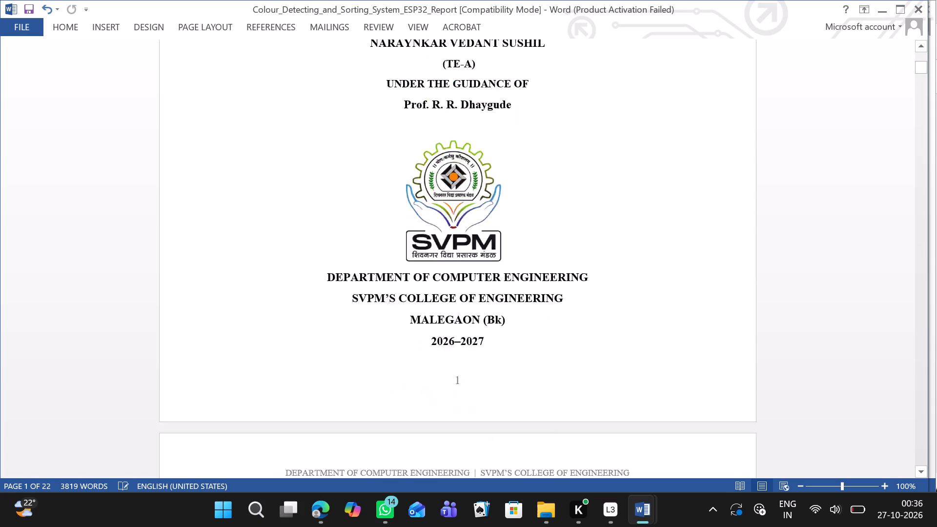
scroll(473, 95, up, 1)
scroll(473, 95, down, 5)
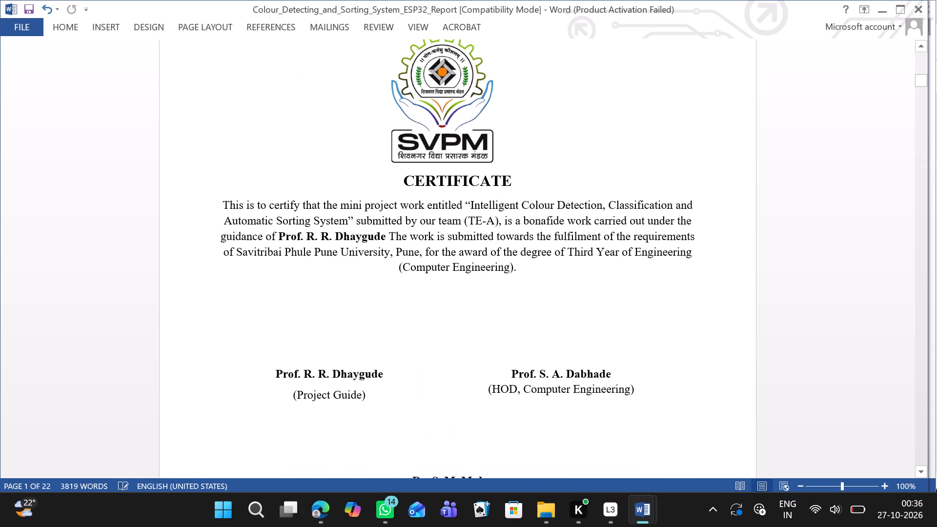
scroll(473, 95, down, 1)
scroll(474, 175, up, 2)
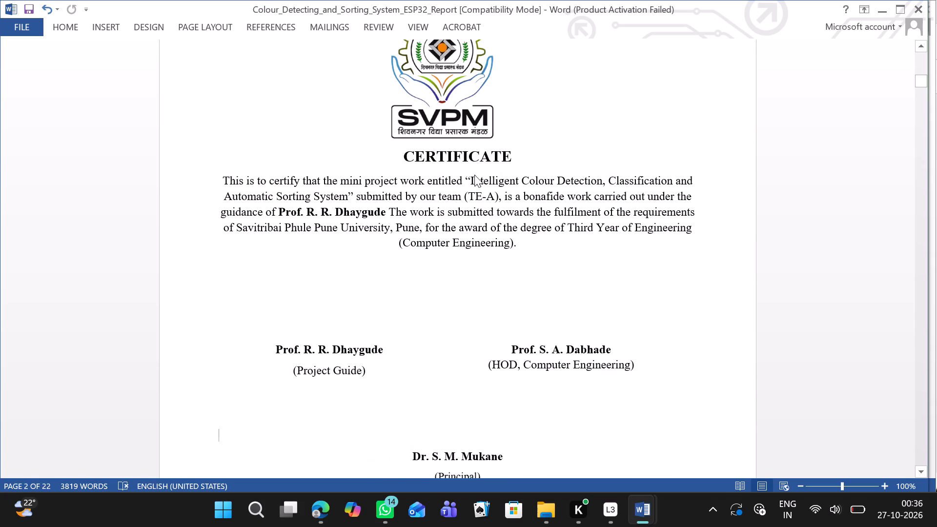
scroll(474, 175, up, 7)
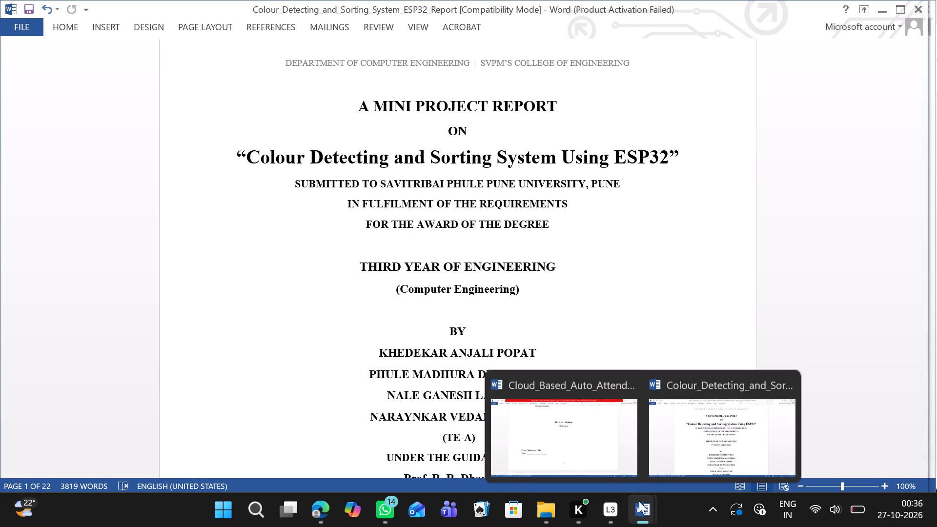
click(600, 461)
scroll(500, 221, up, 3)
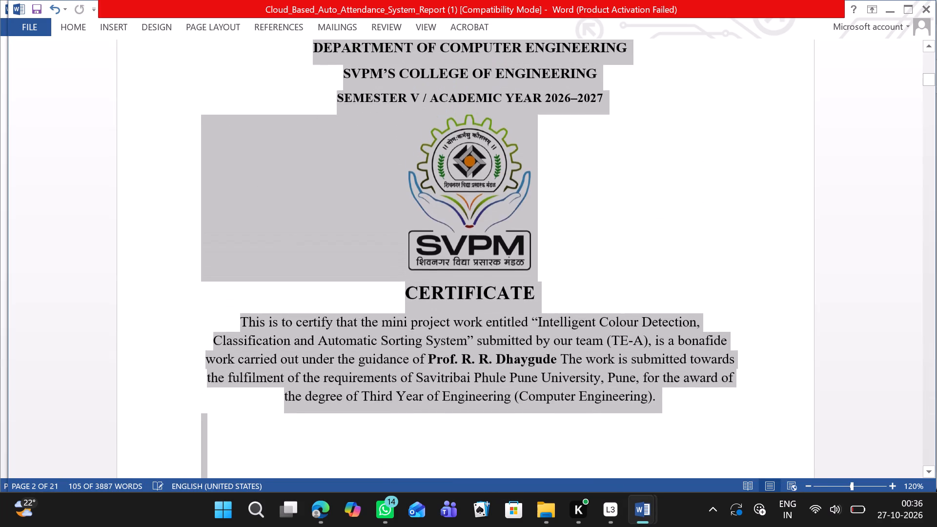
click(500, 221)
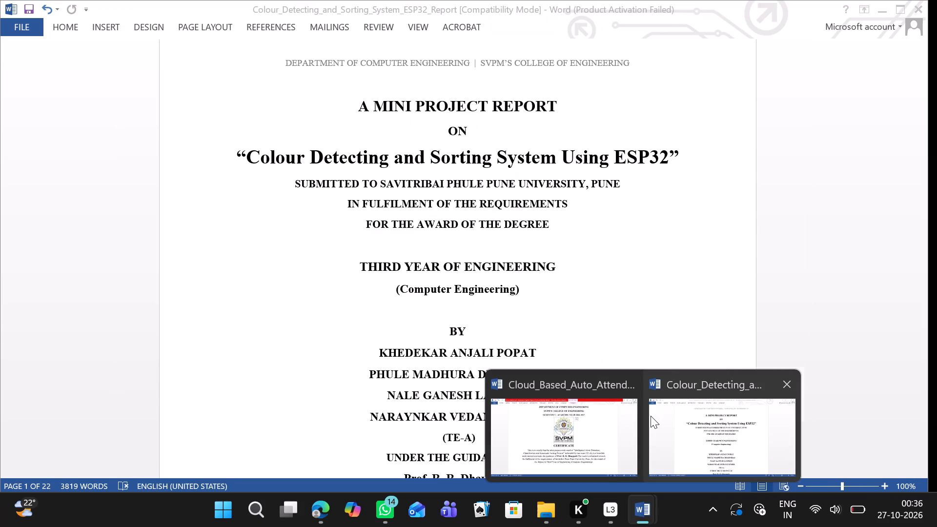
click(651, 416)
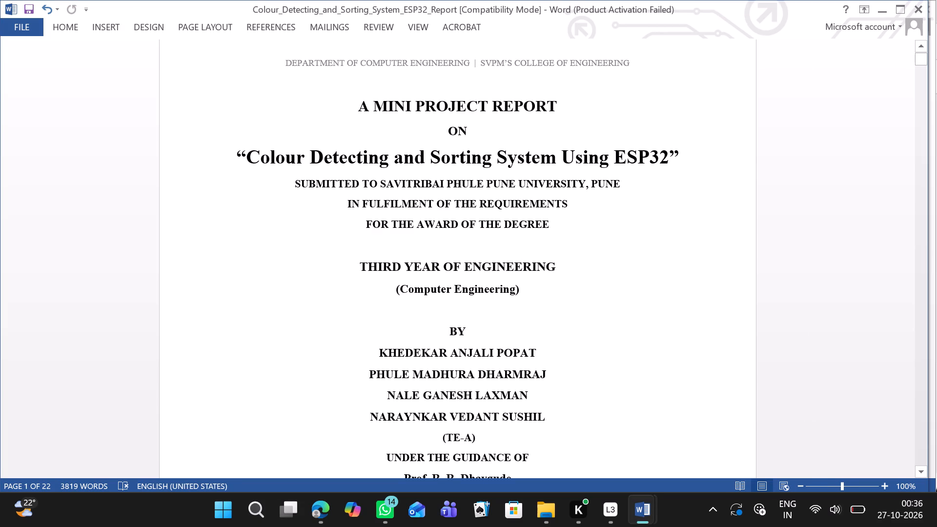
Replace the project title in the ESP32 report's certificate paragraph with “Colour Detecting and Sorting System Using ESP32” copied from the title page.
drag(237, 156, 590, 172)
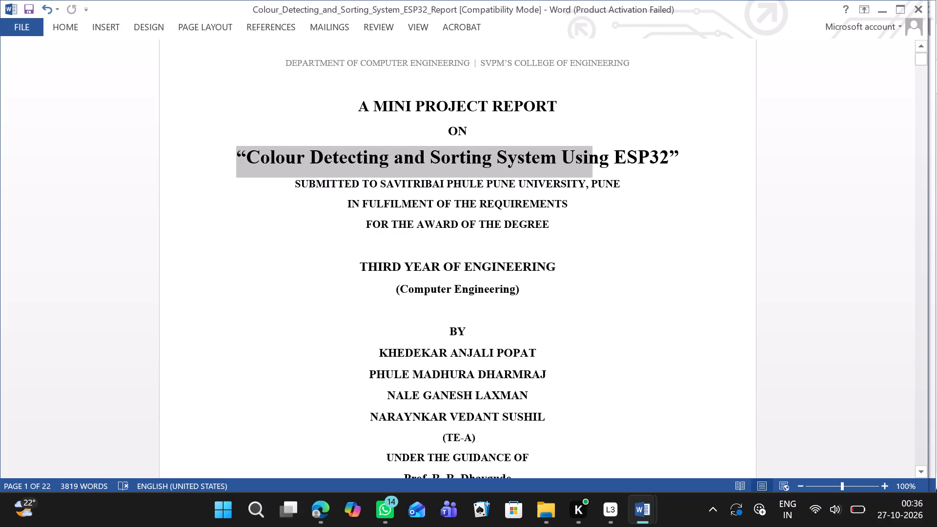
drag(590, 172, 694, 161)
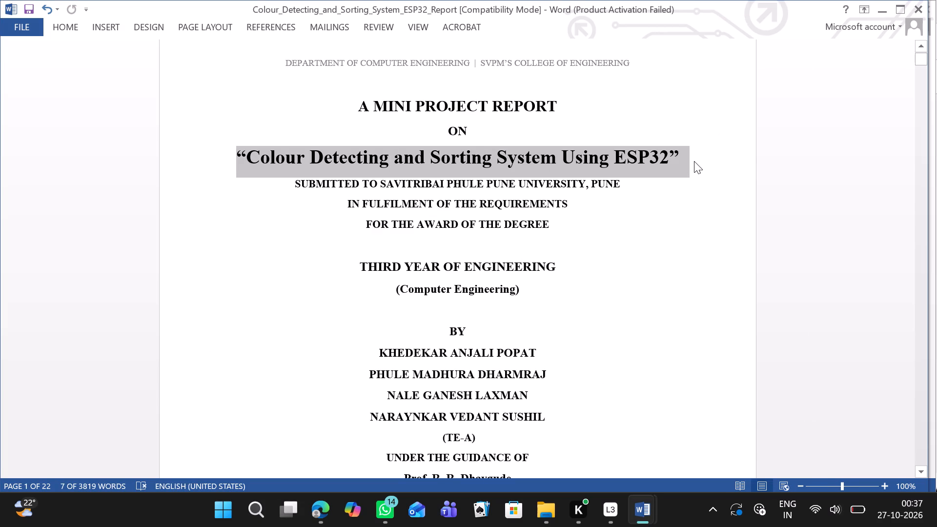
key(ctrl+c)
click(641, 320)
scroll(641, 320, down, 2)
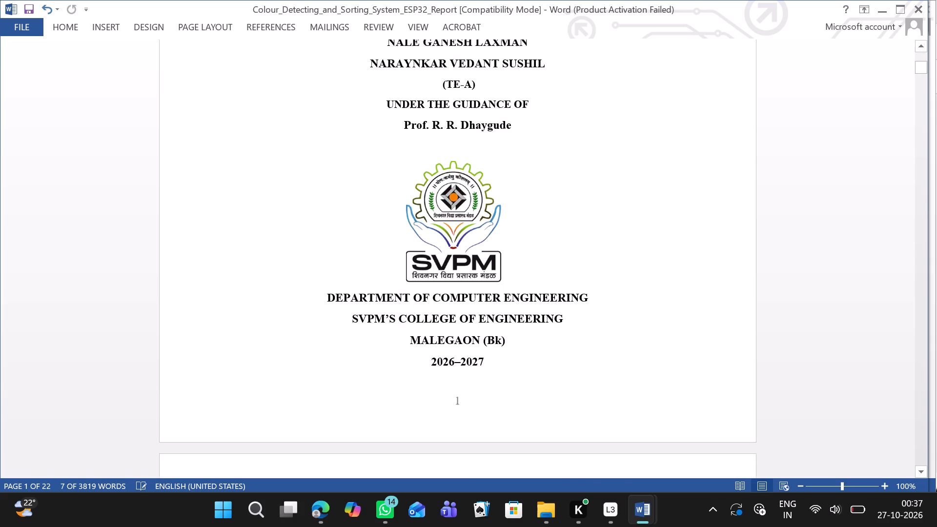
scroll(641, 320, down, 4)
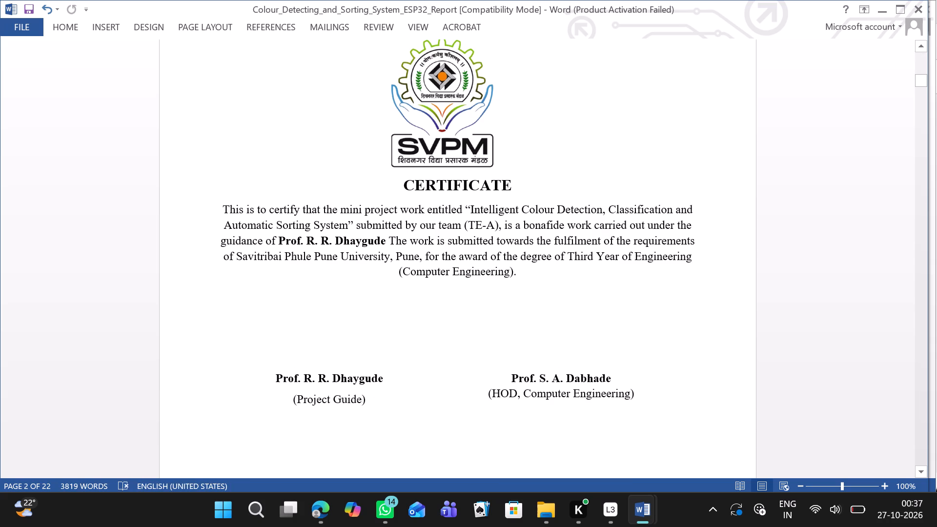
click(466, 208)
drag(466, 208, 339, 231)
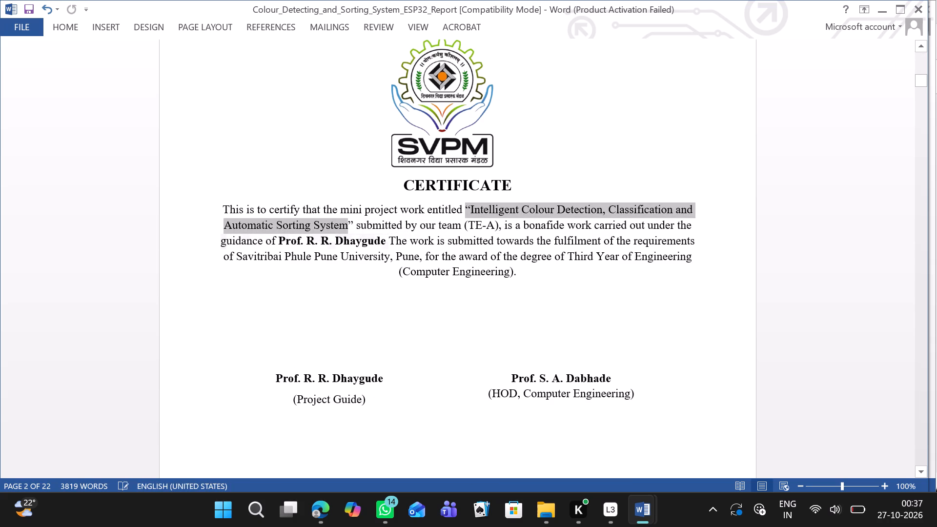
drag(339, 231, 353, 226)
drag(353, 226, 353, 225)
key(ctrl+v)
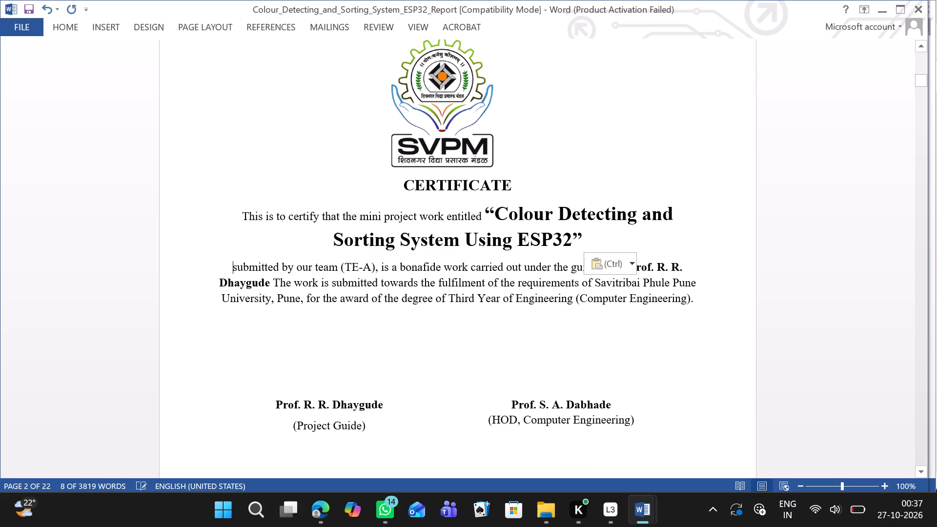
Remove the bold from the pasted project title in the certificate paragraph and set its font size to 12.
drag(482, 210, 562, 239)
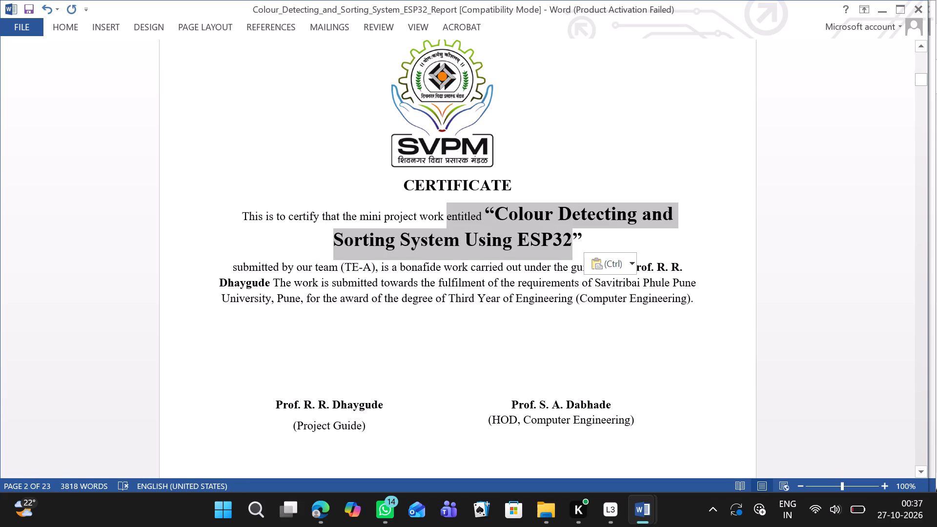
drag(562, 239, 580, 238)
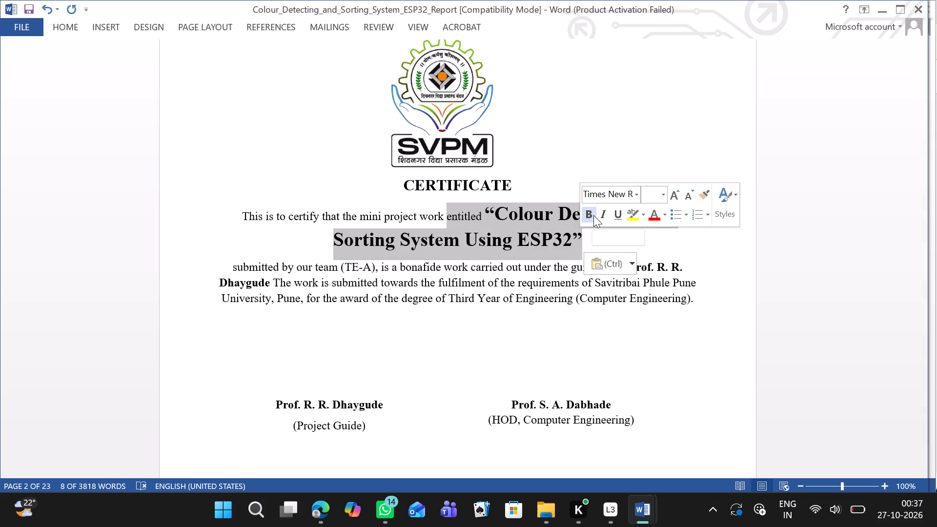
click(594, 215)
click(594, 215)
click(566, 243)
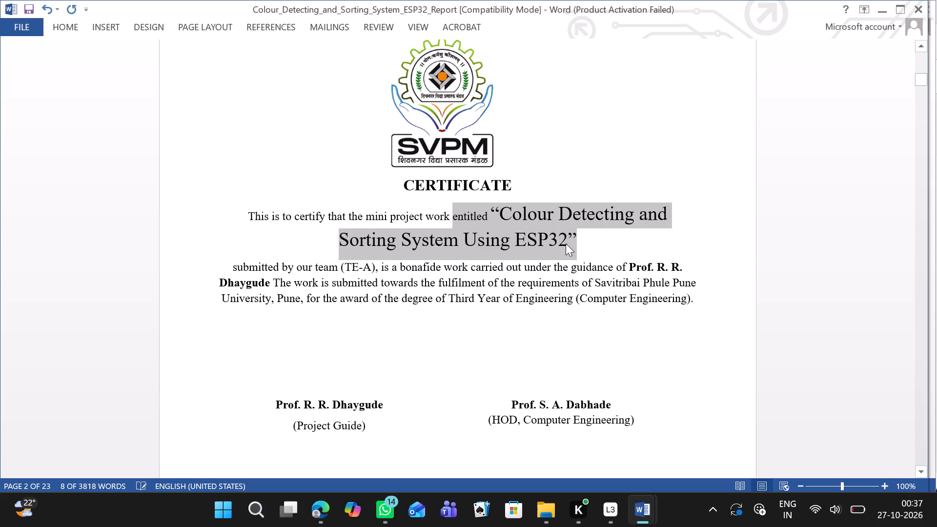
drag(492, 209, 576, 243)
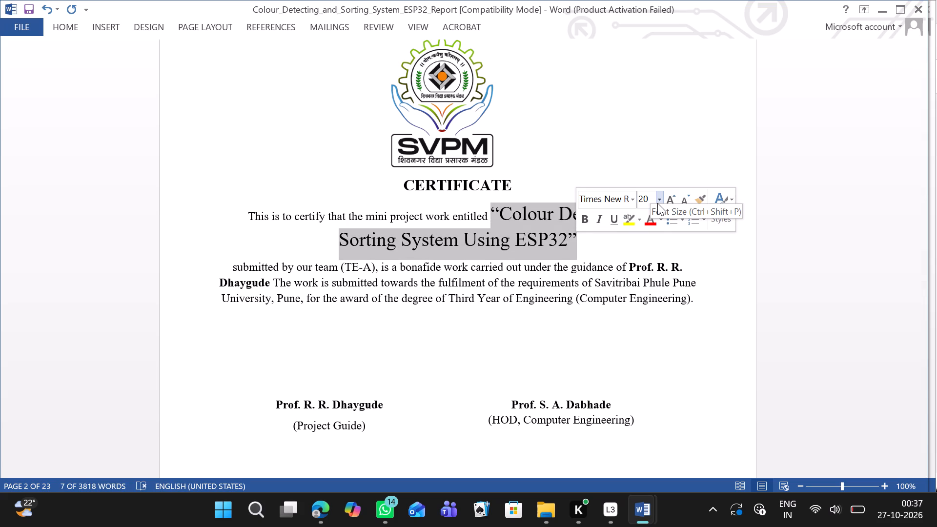
click(657, 203)
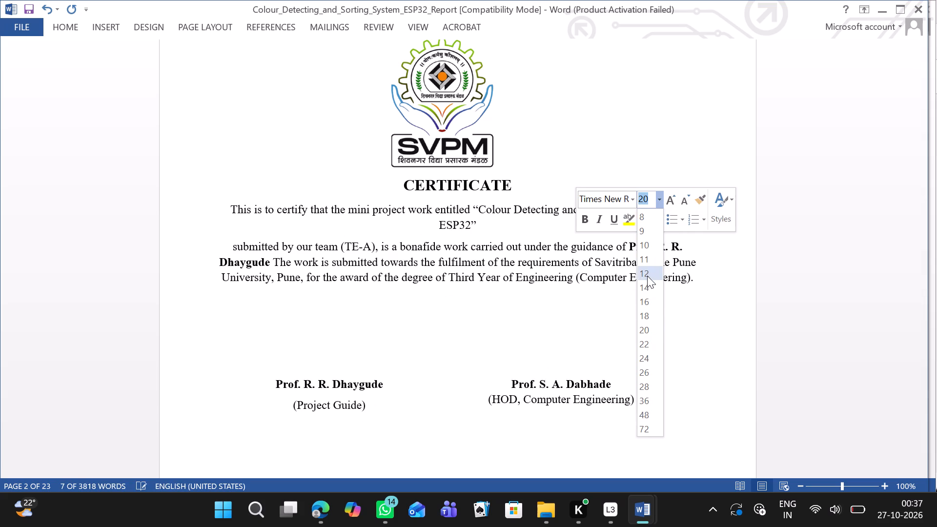
click(647, 276)
click(521, 273)
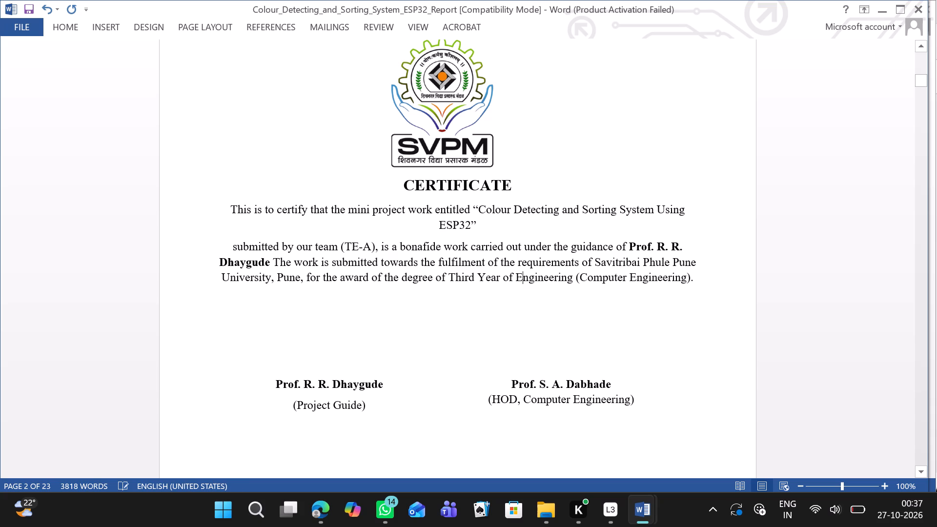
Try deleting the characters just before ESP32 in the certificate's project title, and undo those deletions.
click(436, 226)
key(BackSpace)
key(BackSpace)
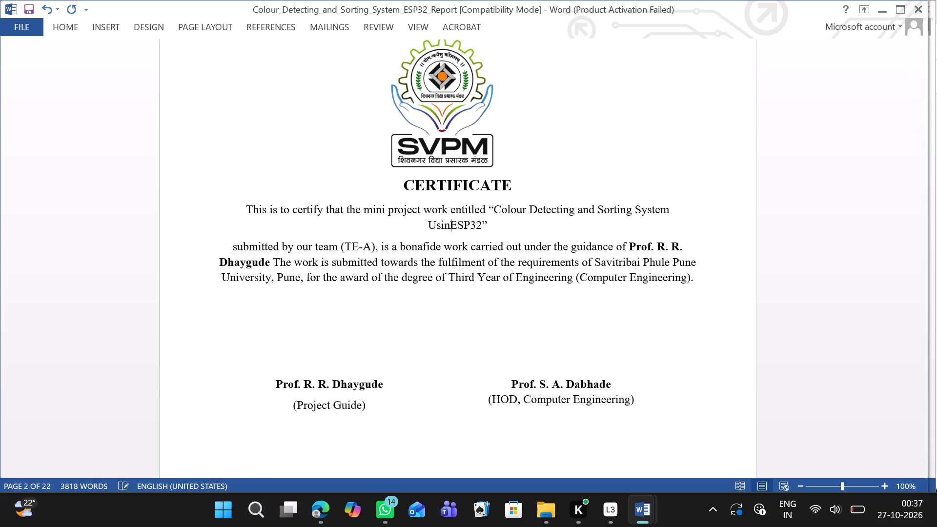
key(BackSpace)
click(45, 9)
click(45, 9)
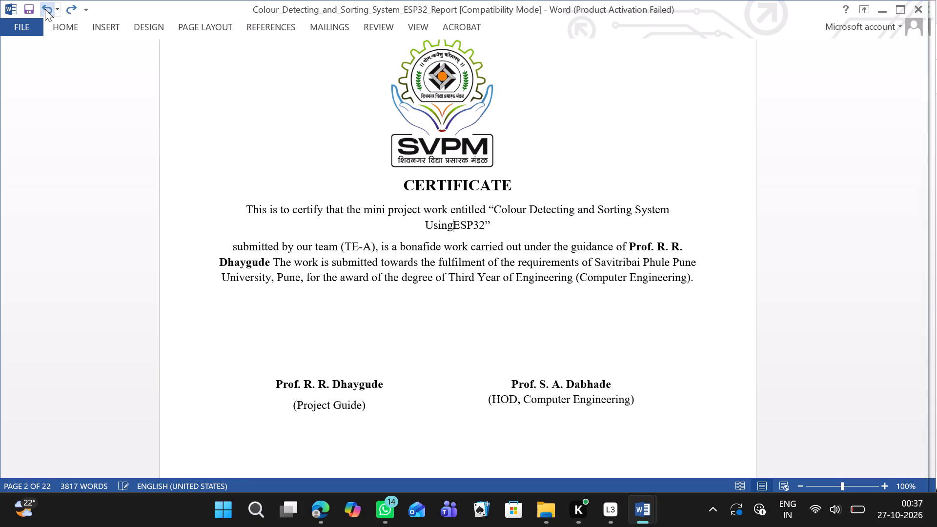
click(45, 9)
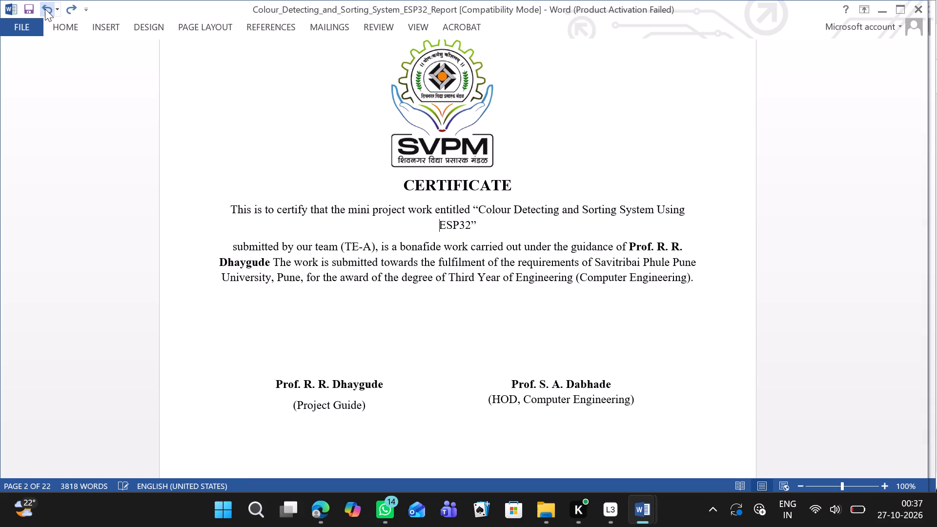
Join the text starting “submitted by our team (TE-A)” onto the end of the certificate's project title, separated by a space.
double_click(331, 216)
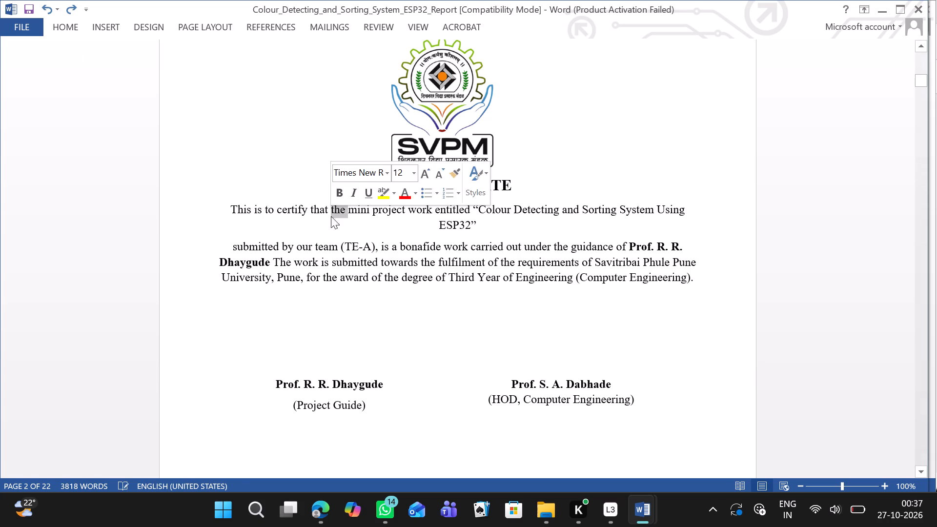
click(360, 242)
drag(224, 208, 242, 240)
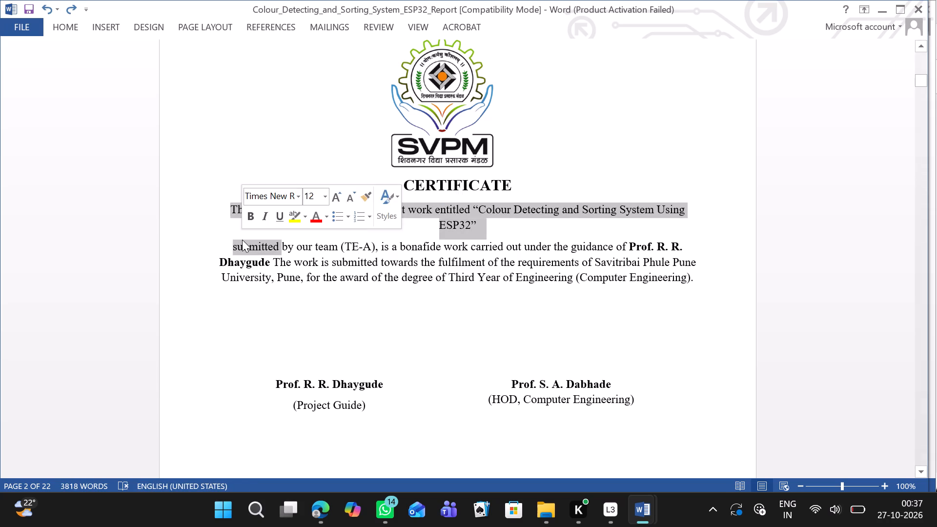
click(242, 240)
click(232, 249)
key(BackSpace)
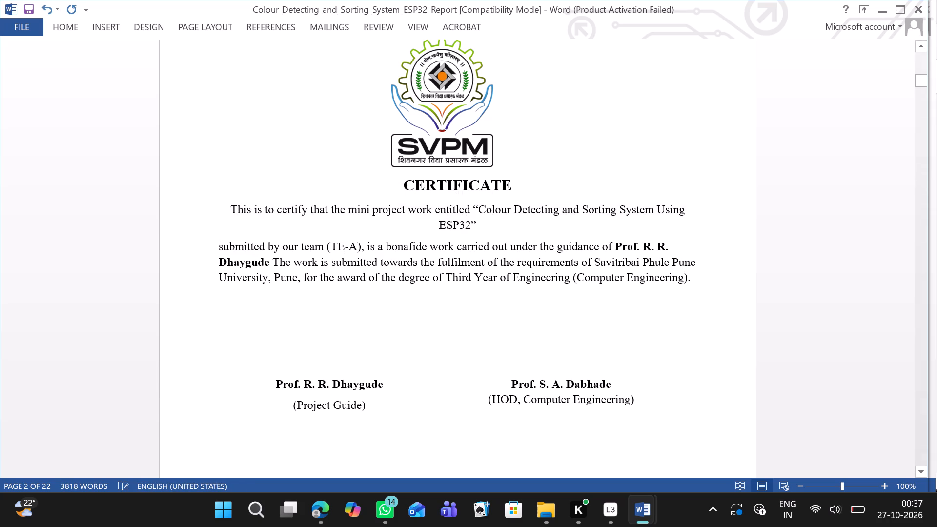
key(BackSpace)
key(space)
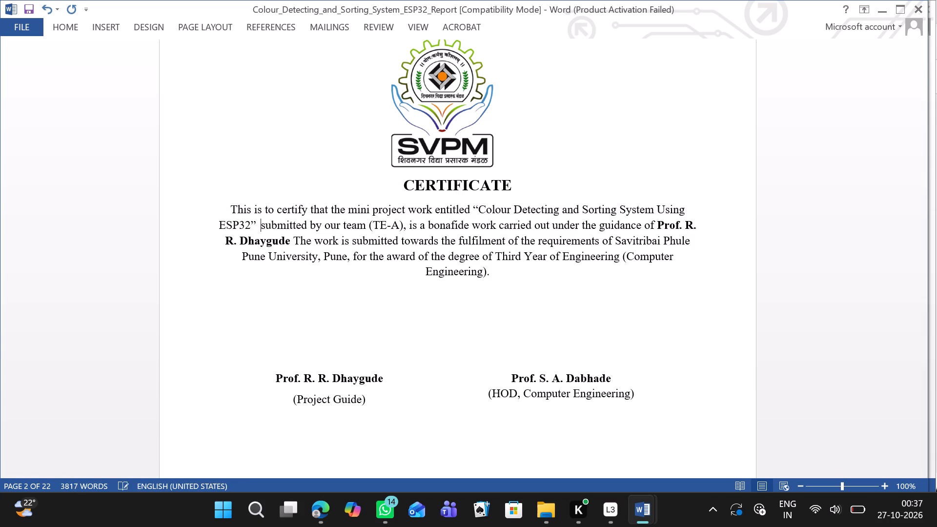
Centre-align the whole certificate paragraph together with the blank line below it.
drag(228, 203, 559, 293)
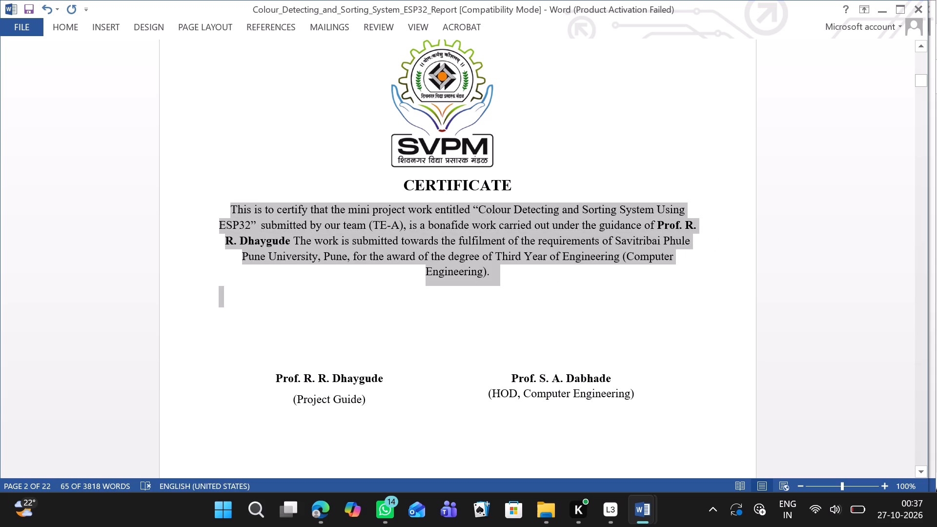
click(64, 25)
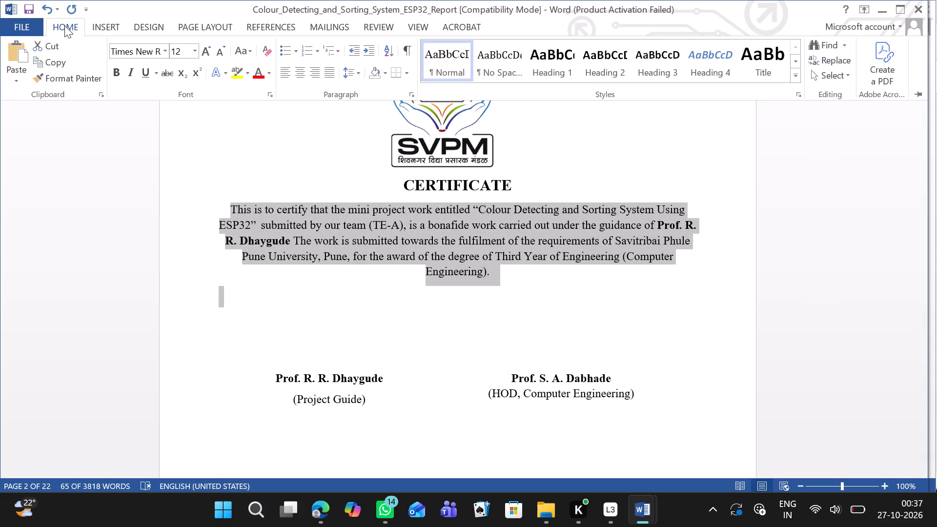
click(295, 75)
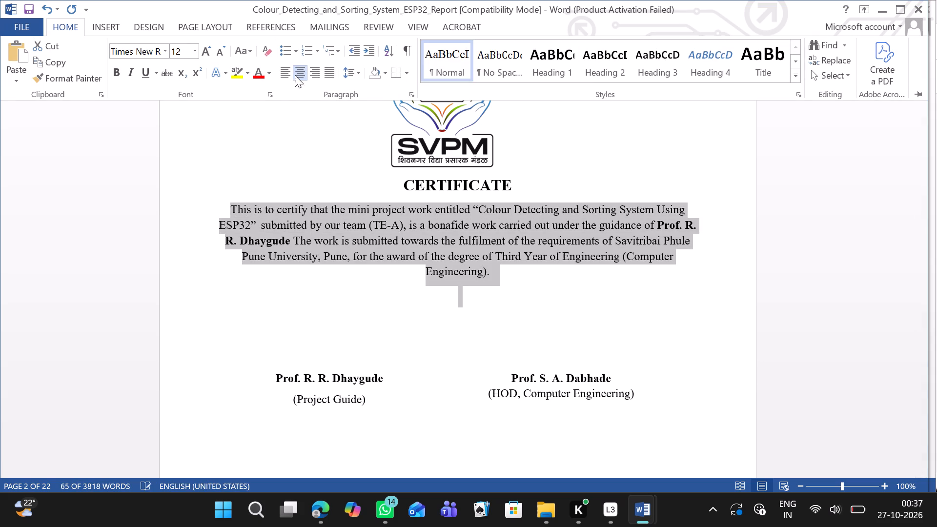
click(319, 282)
click(482, 279)
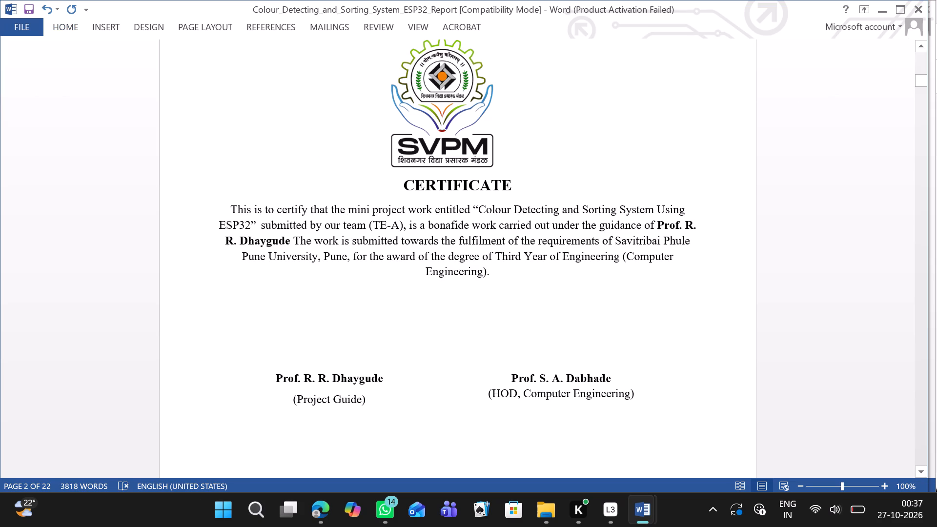
Insert seven spaces before the project guide's name in the certificate paragraph to push the name onto its own new line.
click(657, 224)
key(space)
key(space)
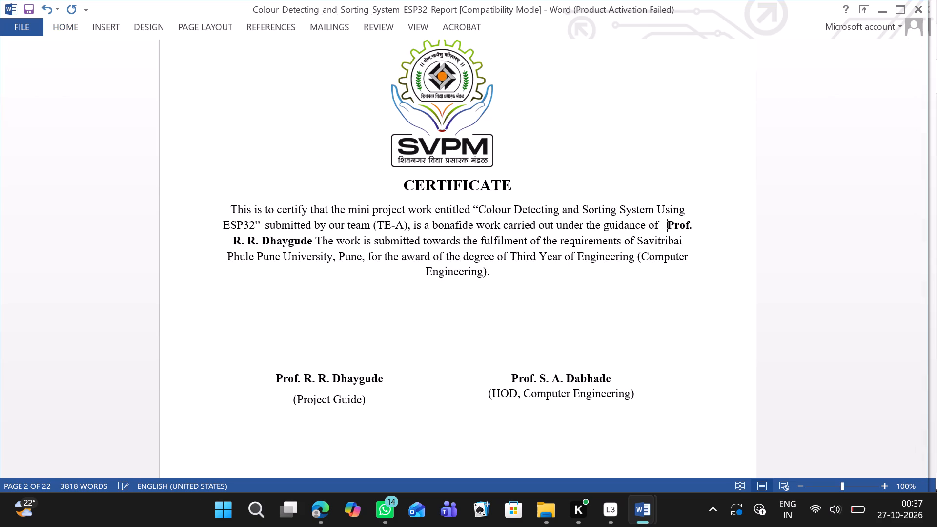
key(space)
key(space)
key(space)
key(space)
key(space)
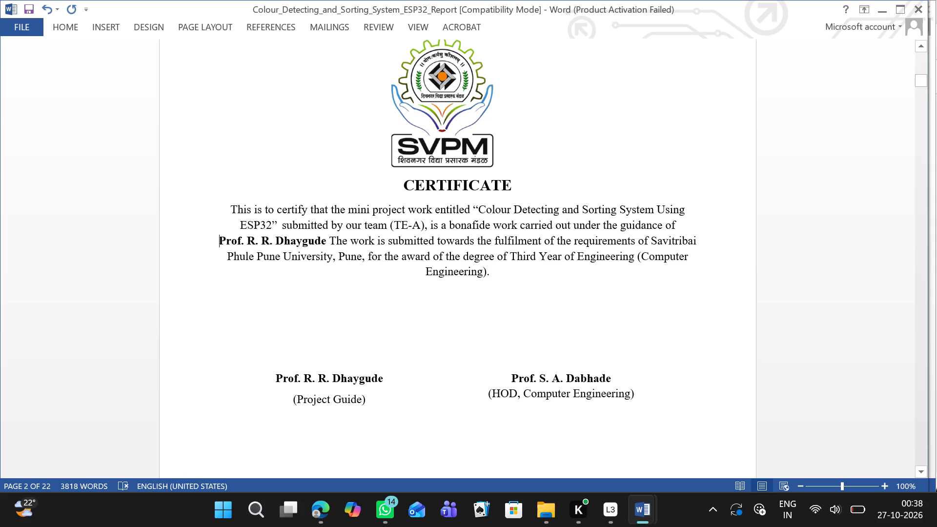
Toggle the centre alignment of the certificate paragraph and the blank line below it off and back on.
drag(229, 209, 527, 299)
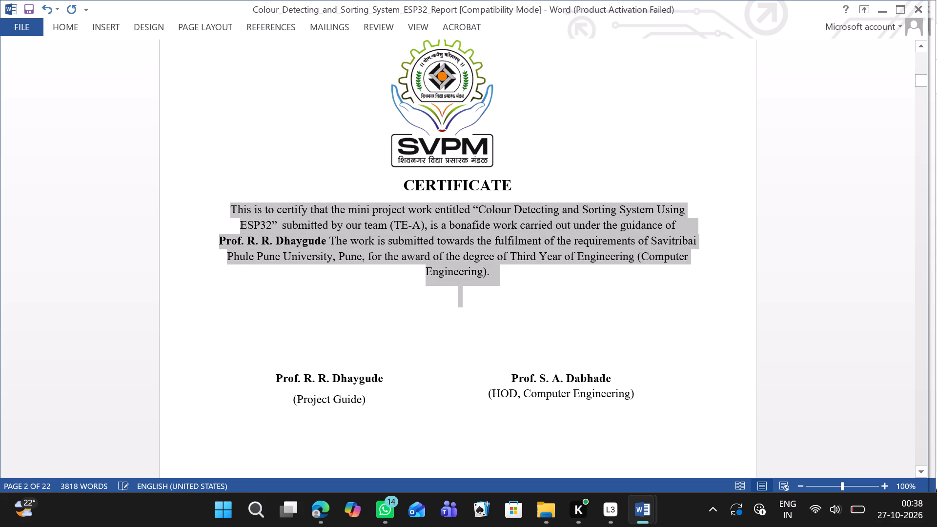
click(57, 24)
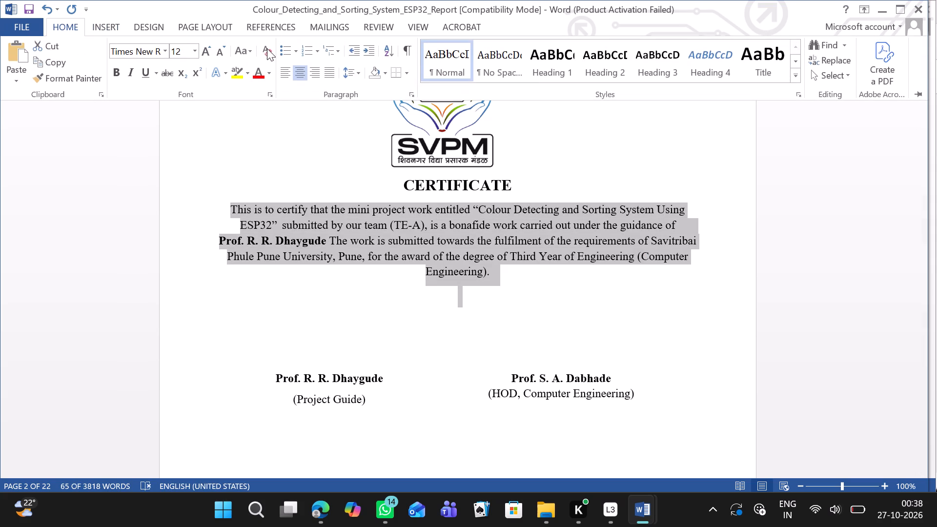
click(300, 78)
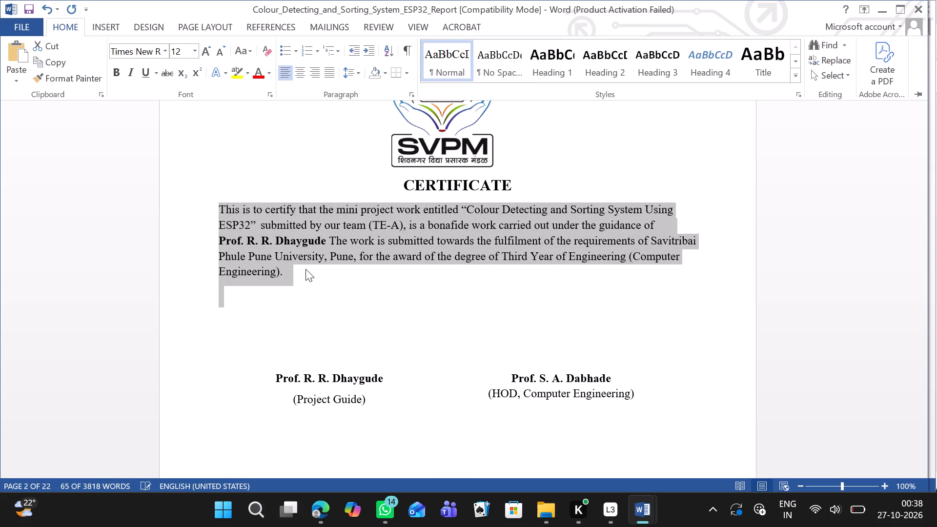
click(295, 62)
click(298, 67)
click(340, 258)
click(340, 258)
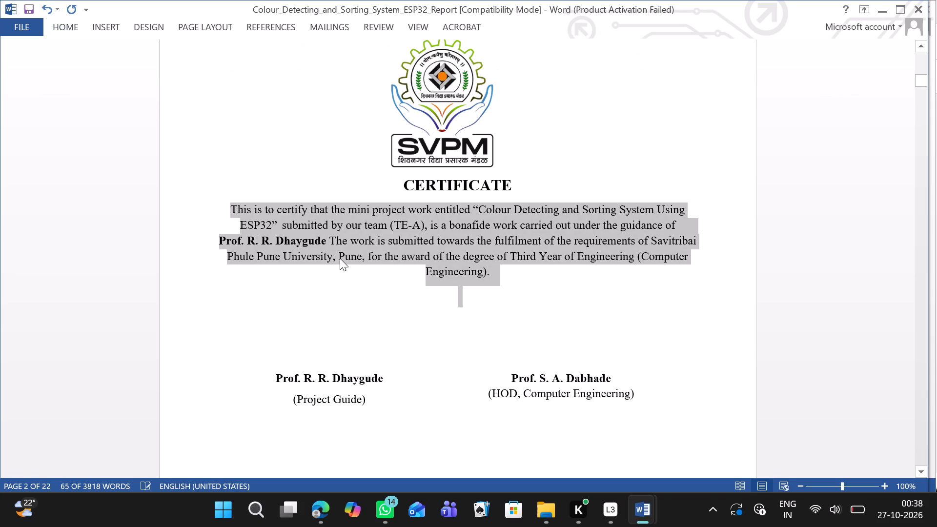
Save the ESP32 report.
key(ctrl+s)
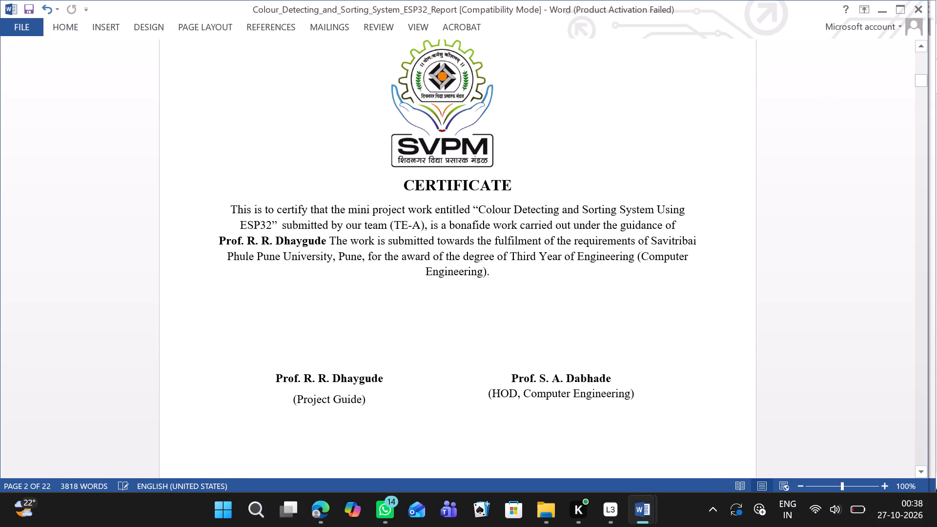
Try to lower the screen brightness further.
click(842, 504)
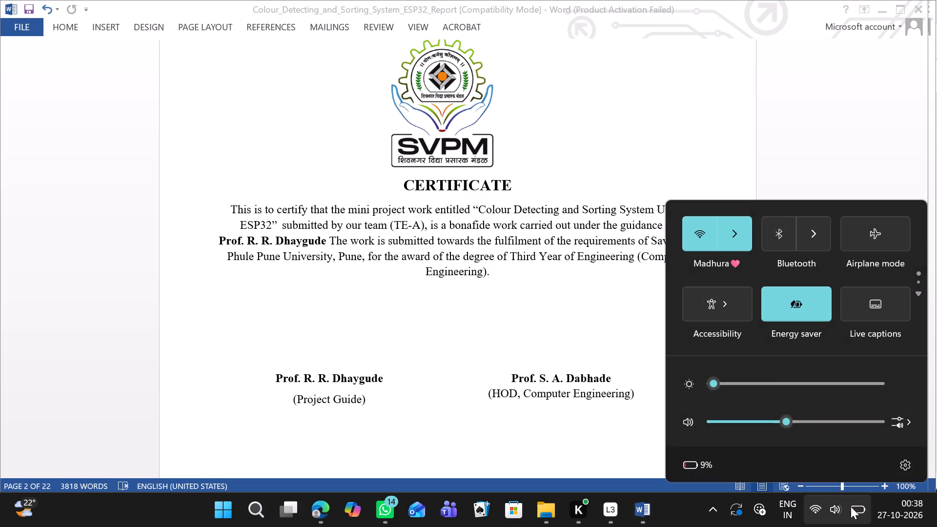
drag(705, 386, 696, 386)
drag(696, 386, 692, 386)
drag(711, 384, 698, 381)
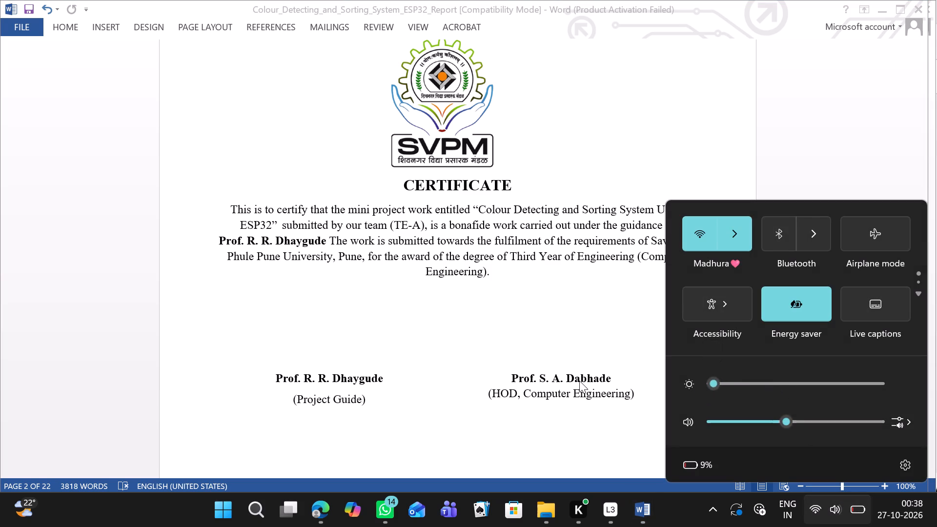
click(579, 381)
Copy the Acknowledgement section, from its heading through “(TE-A, Computer Engineering)”, from the Cloud Based Auto Attendance System report.
scroll(510, 343, down, 2)
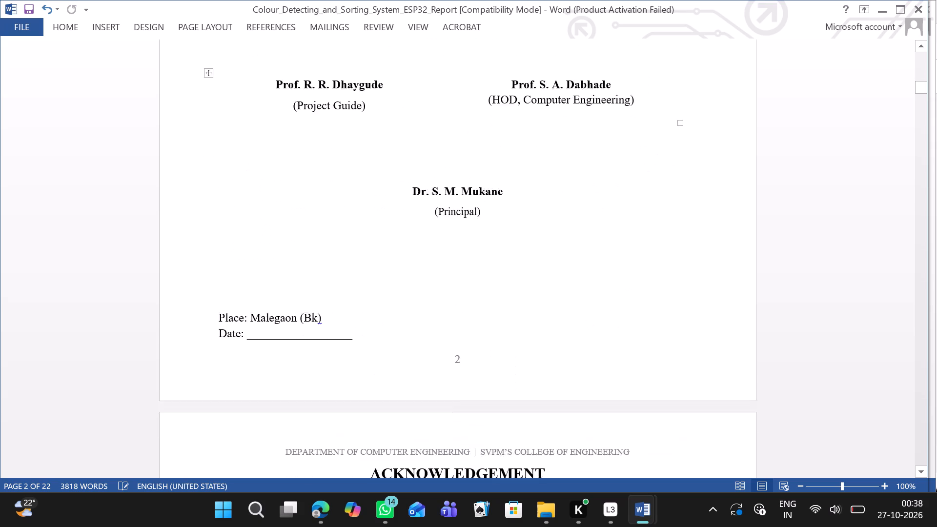
scroll(510, 343, down, 2)
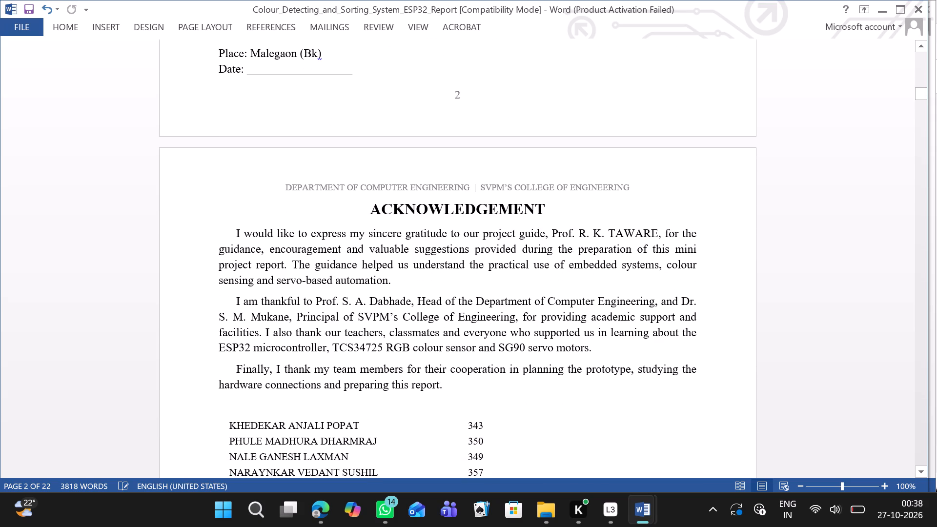
scroll(508, 281, down, 1)
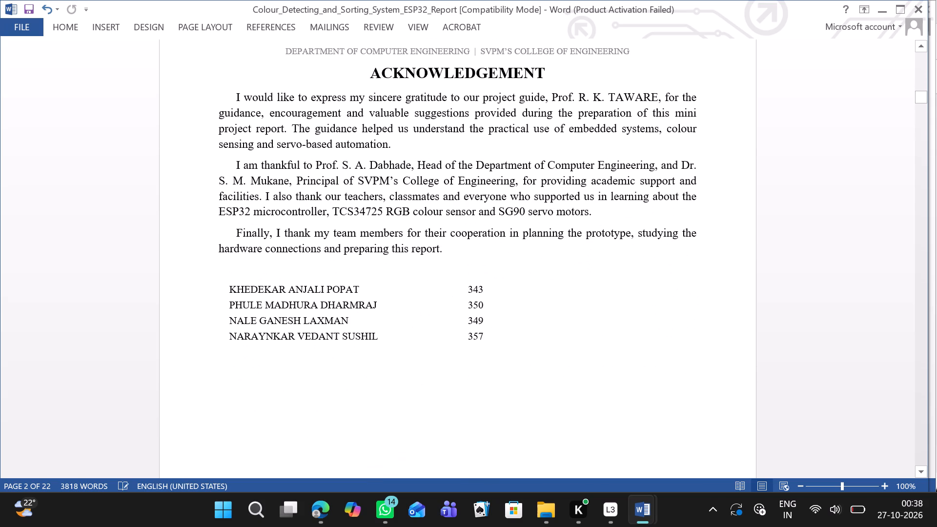
click(335, 251)
click(294, 261)
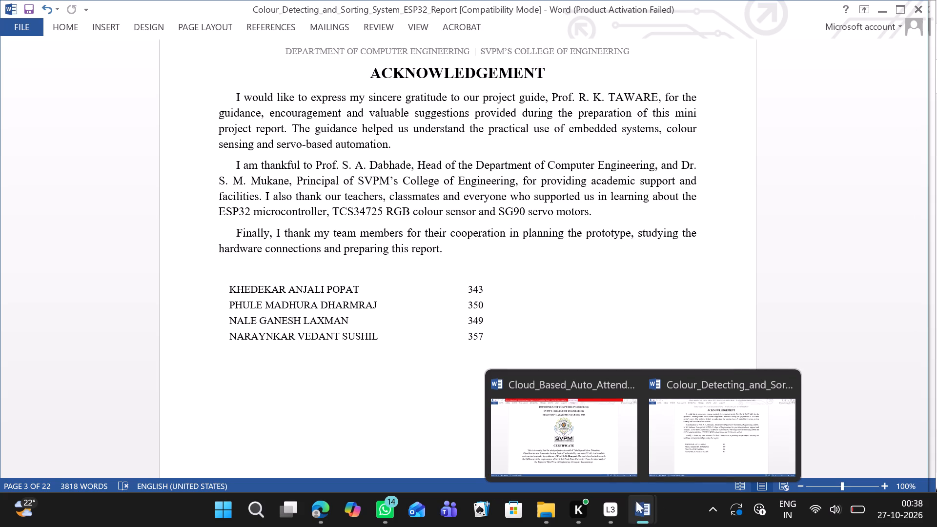
click(580, 433)
scroll(514, 344, down, 1)
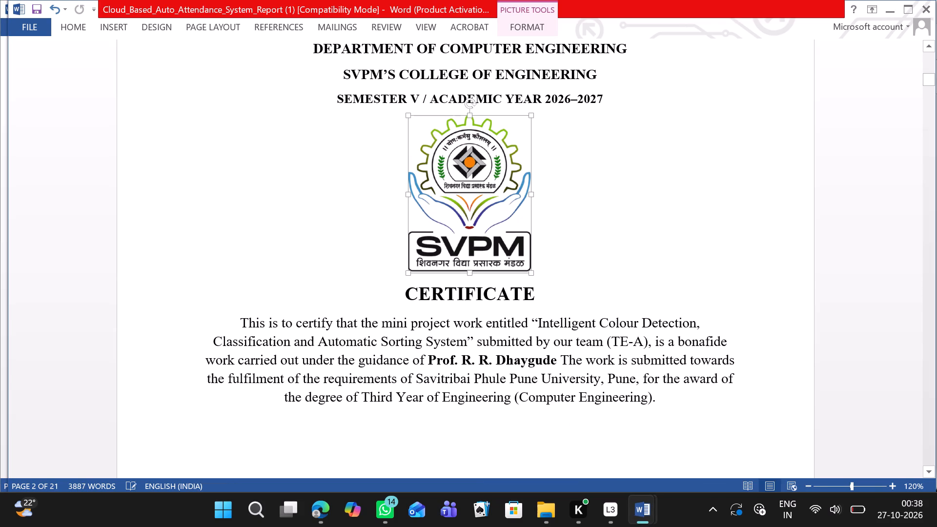
scroll(514, 344, down, 2)
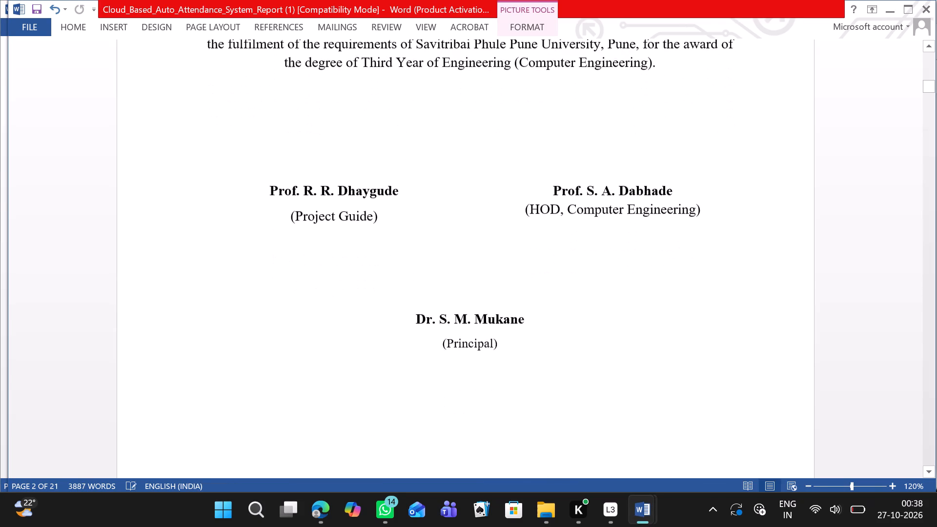
scroll(514, 344, down, 2)
scroll(404, 258, down, 1)
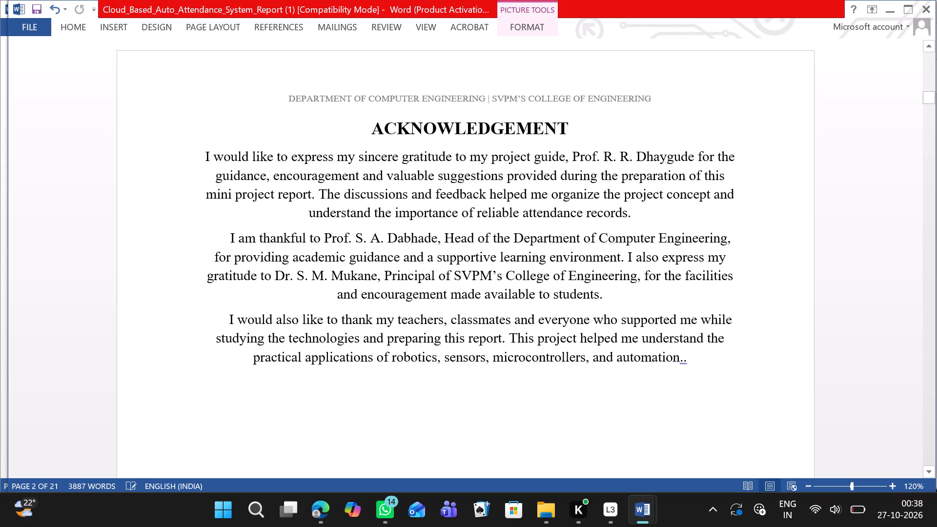
scroll(404, 258, down, 1)
scroll(395, 161, up, 1)
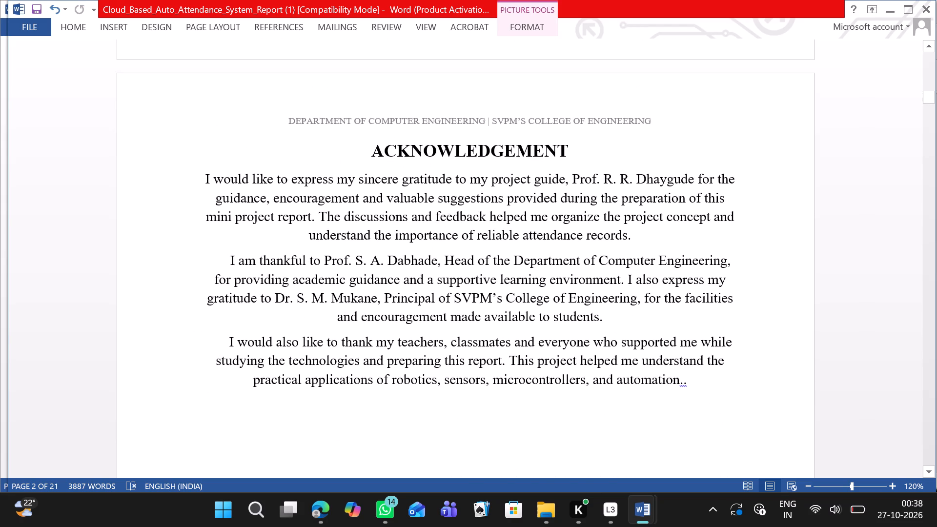
drag(341, 152, 602, 326)
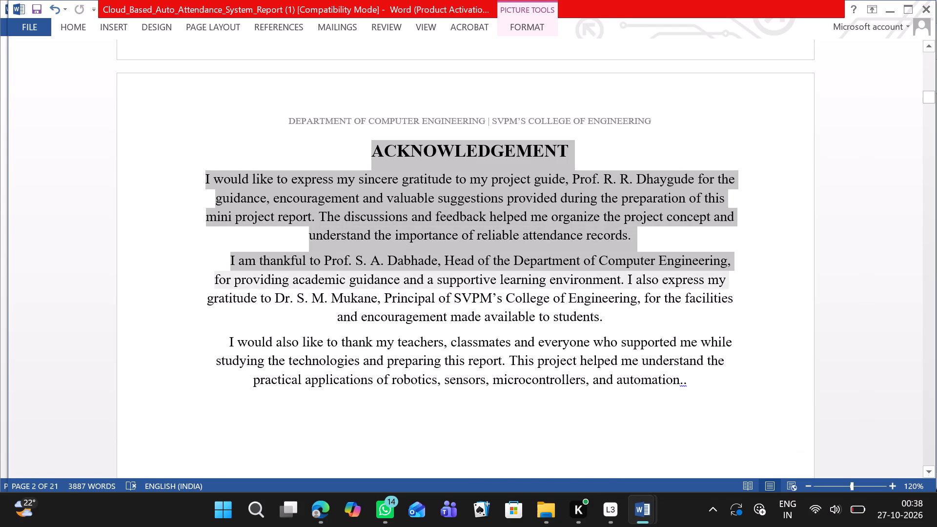
drag(602, 326, 700, 159)
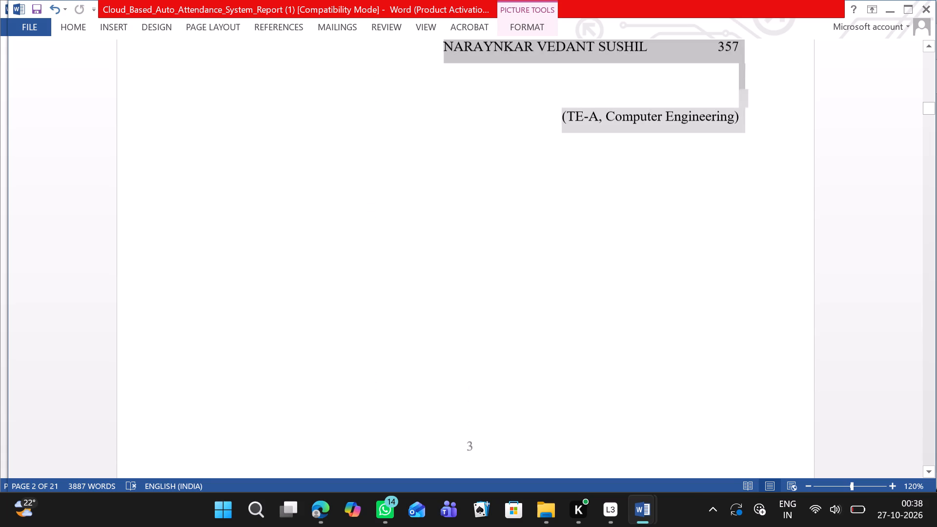
drag(700, 159, 751, 124)
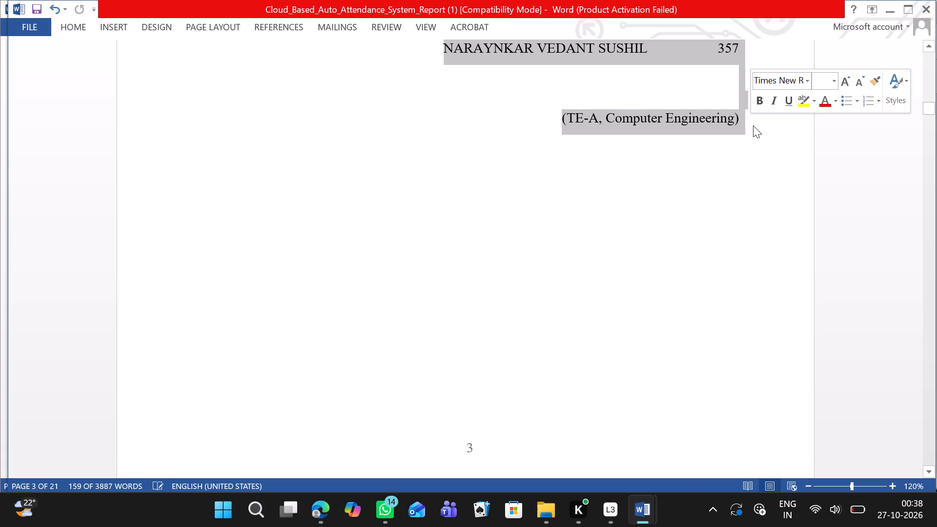
key(ctrl+c)
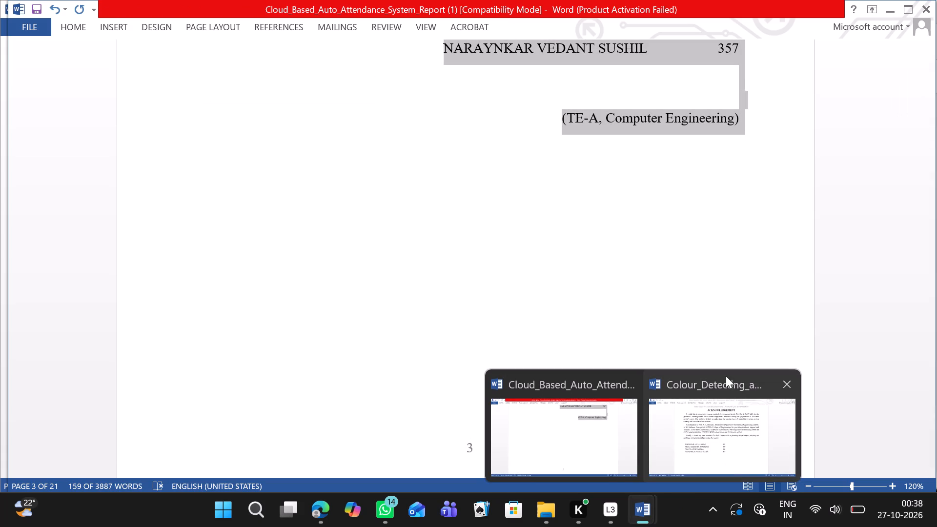
Replace the ESP32 report's whole Acknowledgement section, including its heading and team table, with the copied section.
click(726, 376)
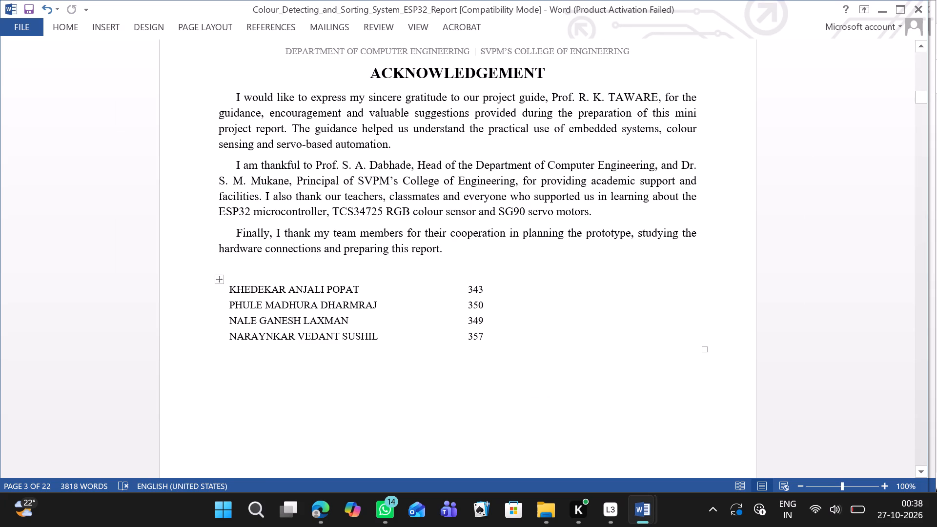
drag(363, 74, 538, 362)
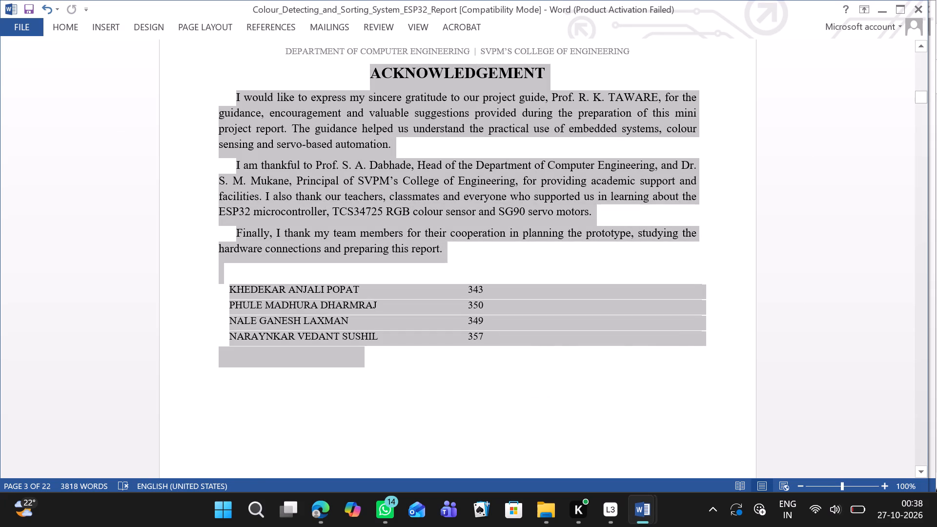
key(ctrl+v)
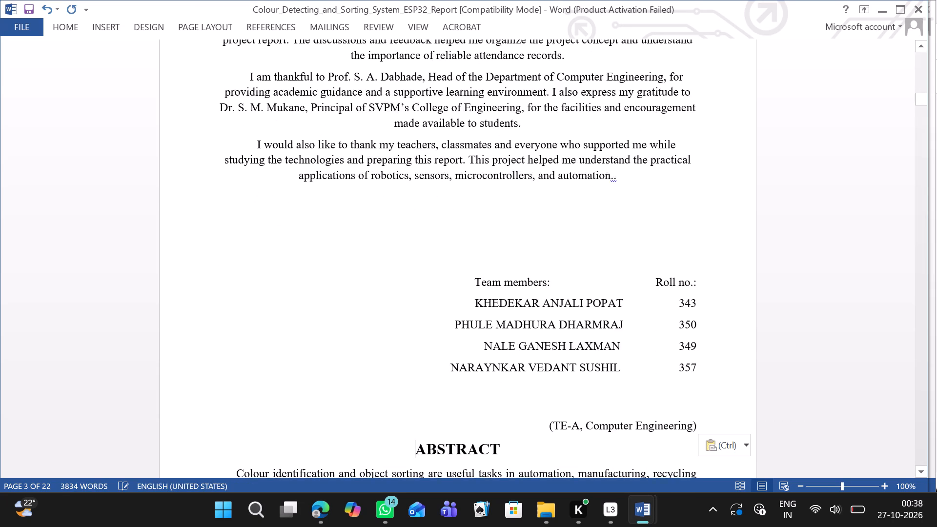
Insert eight blank lines before the ABSTRACT heading to move it onto the page after the Acknowledgement.
scroll(521, 254, down, 1)
key(Return)
key(Return)
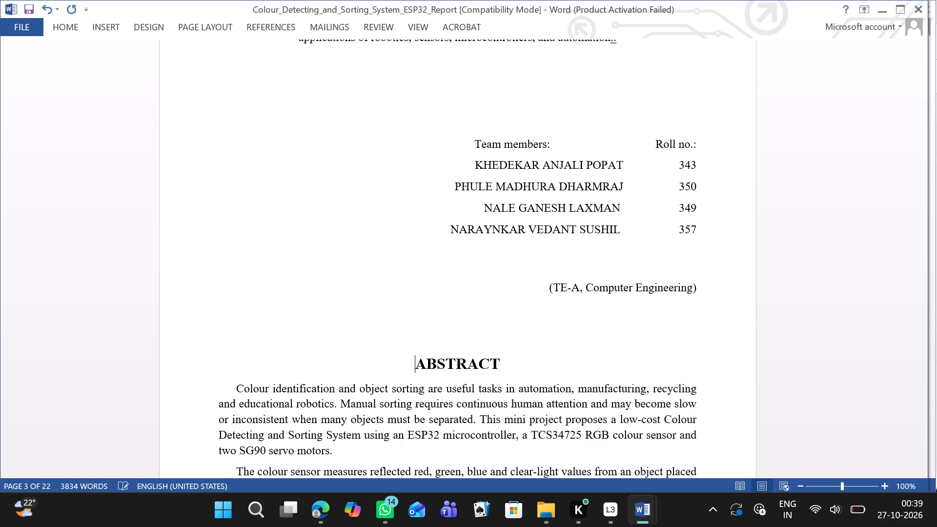
key(Return)
key(Return)
key(Return)
key(Return)
key(Return)
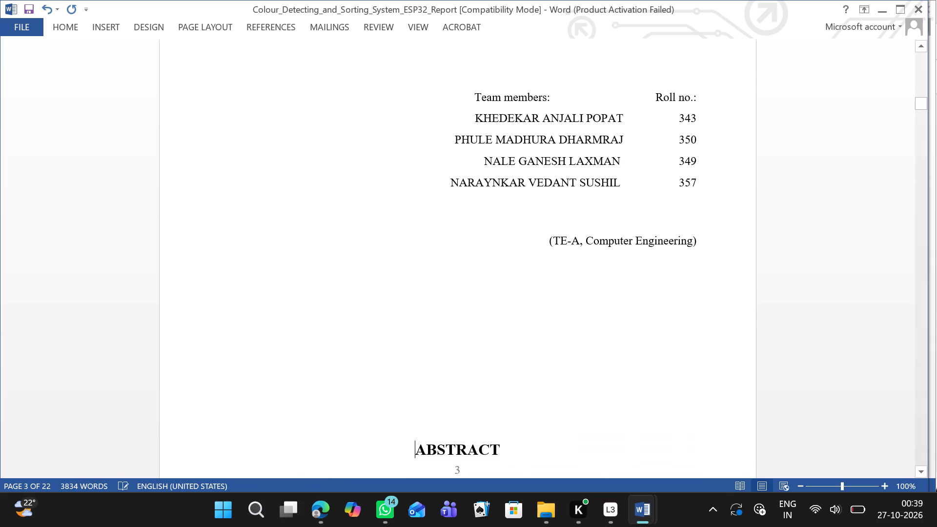
key(Return)
Check the page layout of the pasted Acknowledgement and the Abstract that follows it.
scroll(521, 254, down, 3)
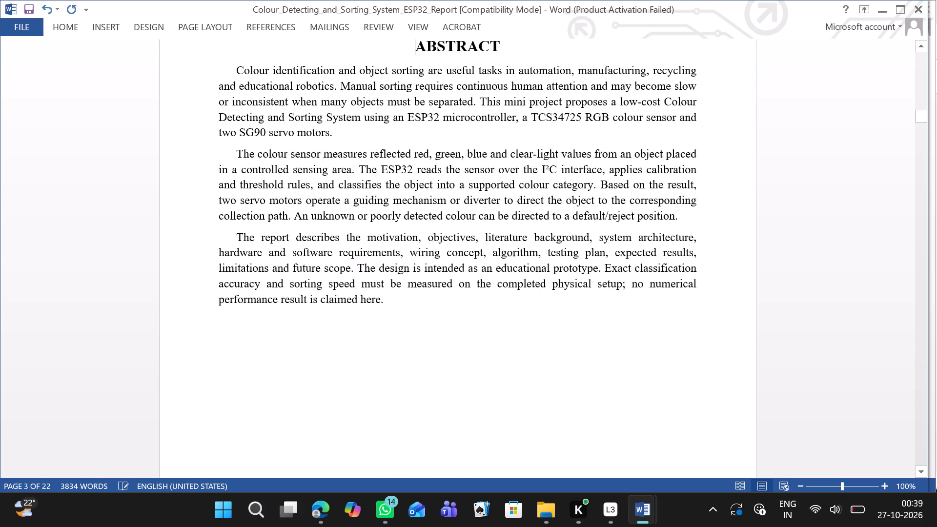
scroll(521, 254, down, 1)
click(458, 289)
scroll(458, 289, up, 2)
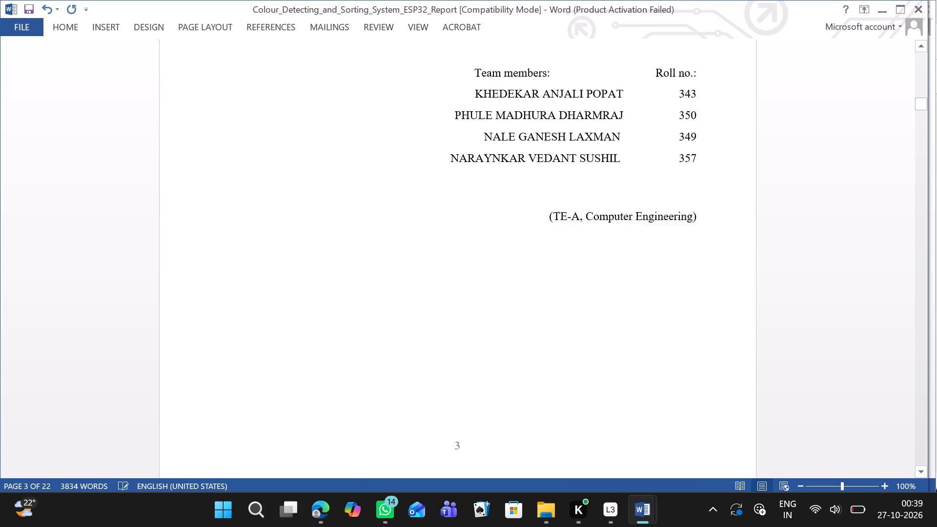
scroll(458, 289, up, 2)
scroll(569, 330, down, 1)
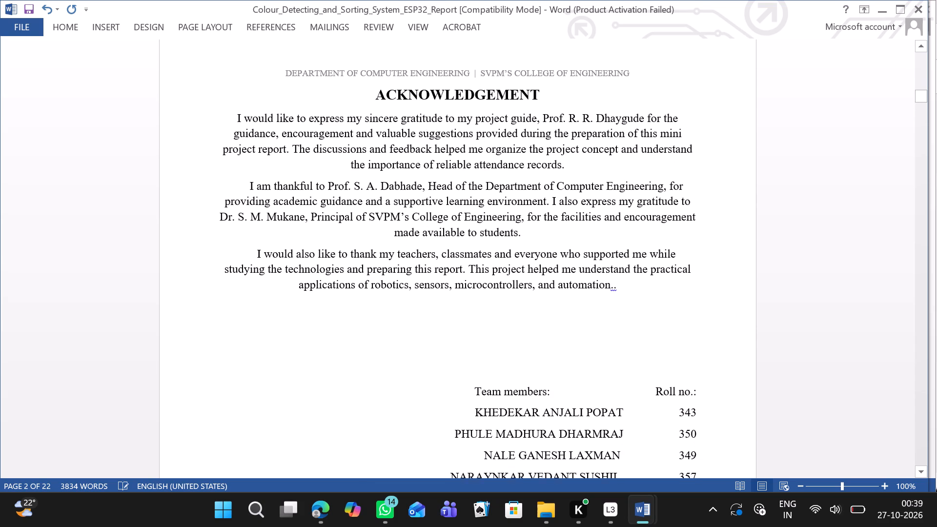
scroll(569, 330, down, 1)
scroll(569, 330, up, 1)
scroll(436, 223, up, 1)
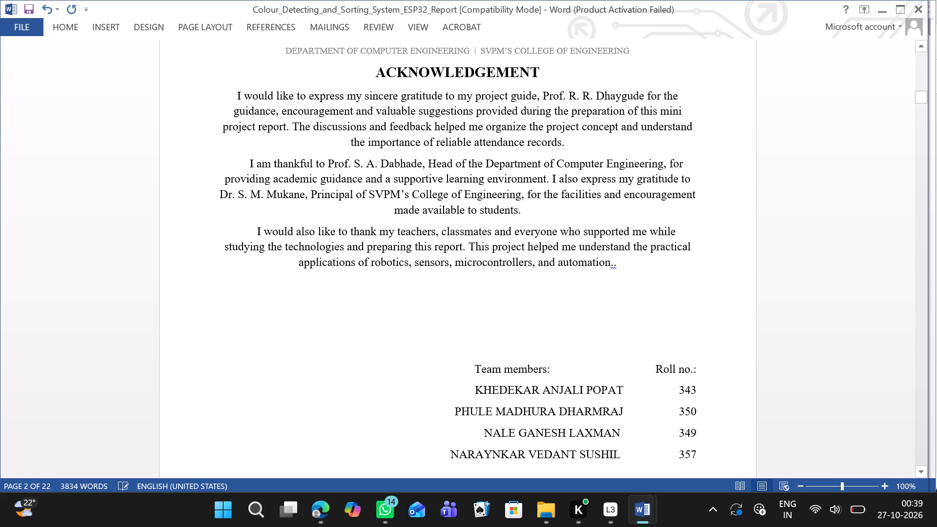
scroll(436, 223, up, 1)
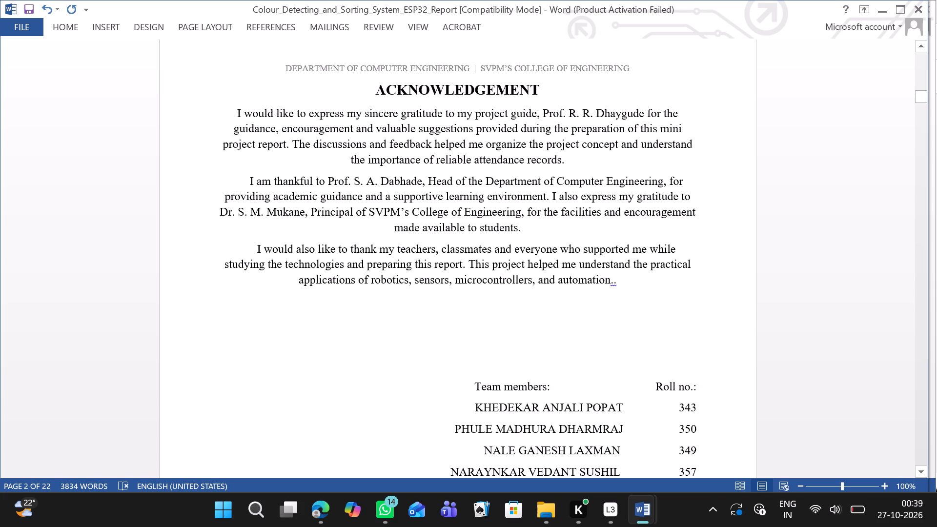
Select the three body paragraphs of the Acknowledgement and bring up the text and paragraph formatting options.
drag(238, 117, 501, 221)
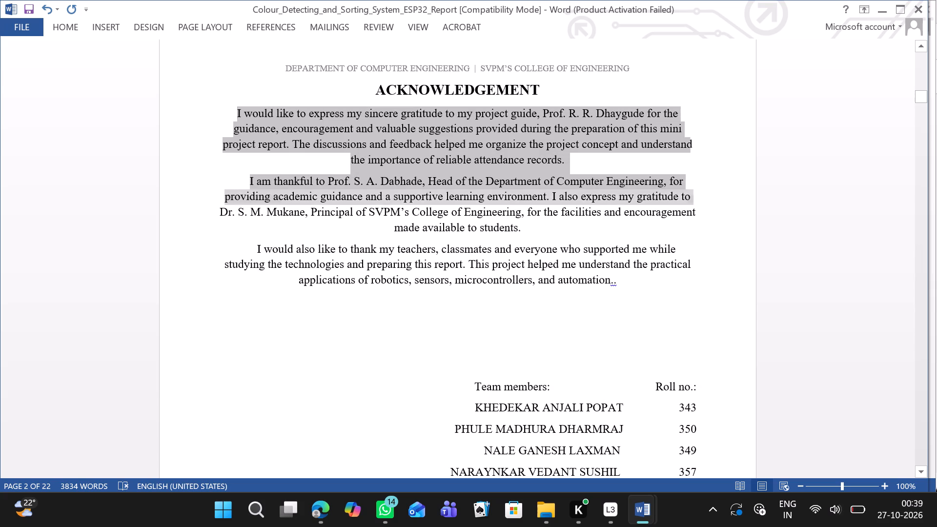
drag(501, 221, 627, 288)
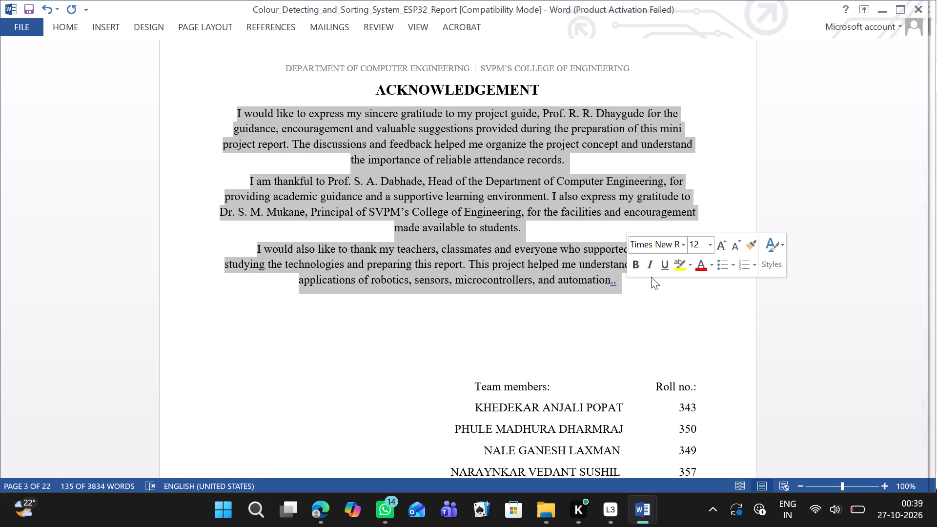
click(61, 20)
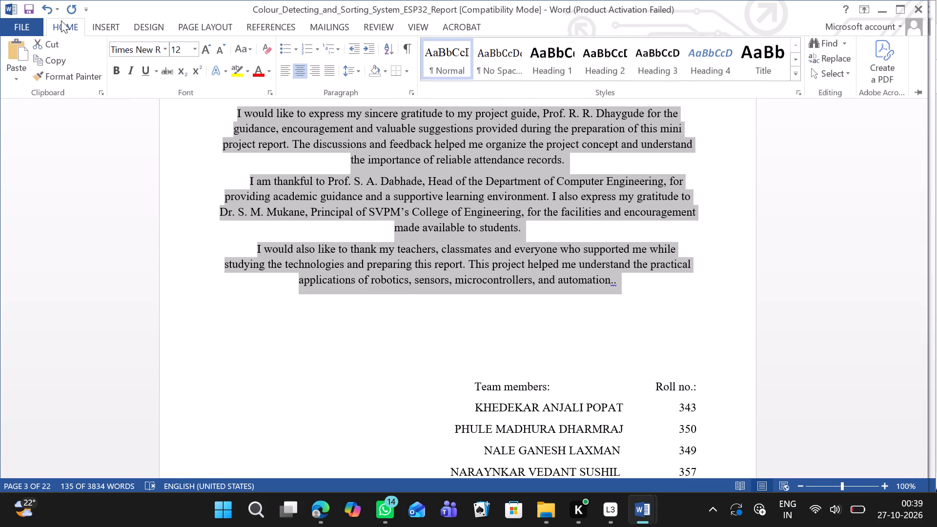